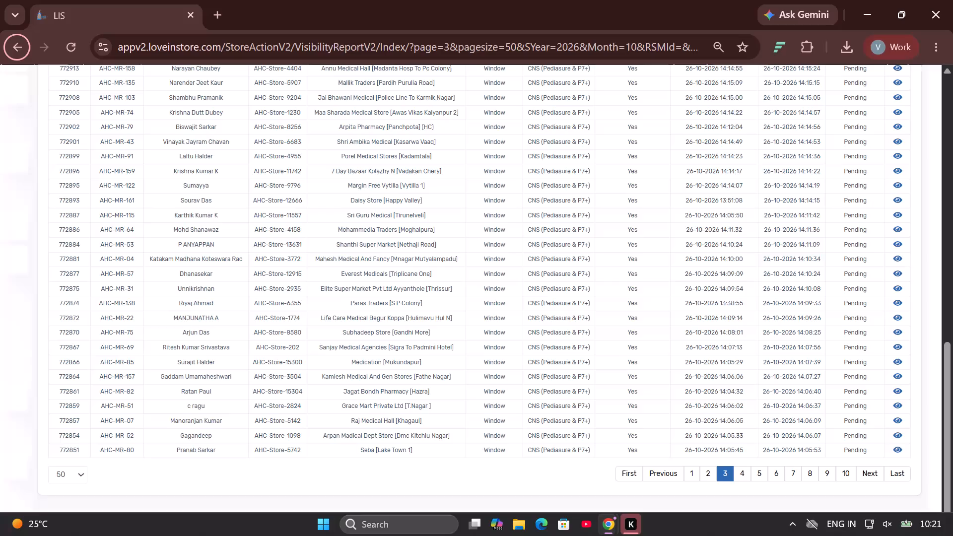
# Go to the last page of the Visibility List results.
pyautogui.click(903, 473)
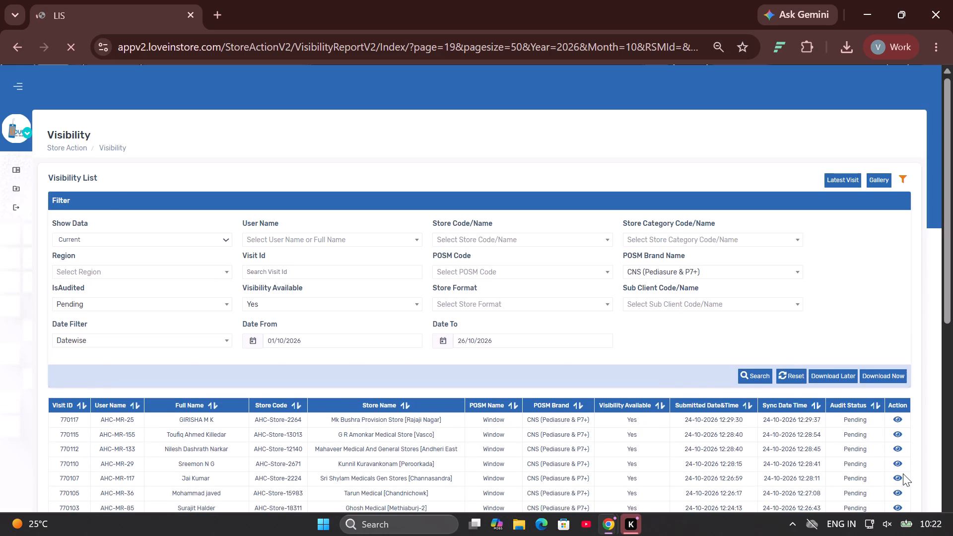
# Open the details of every visit from 770117 down to 770095 on page 19, each in its own browser tab.
pyautogui.scroll(-3, 903, 473)
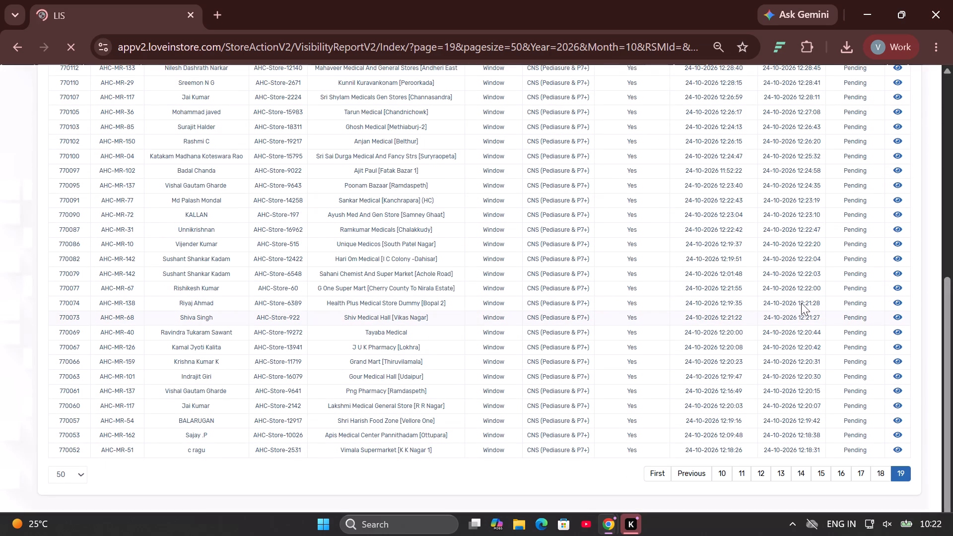
pyautogui.hscroll(2, 827, 257)
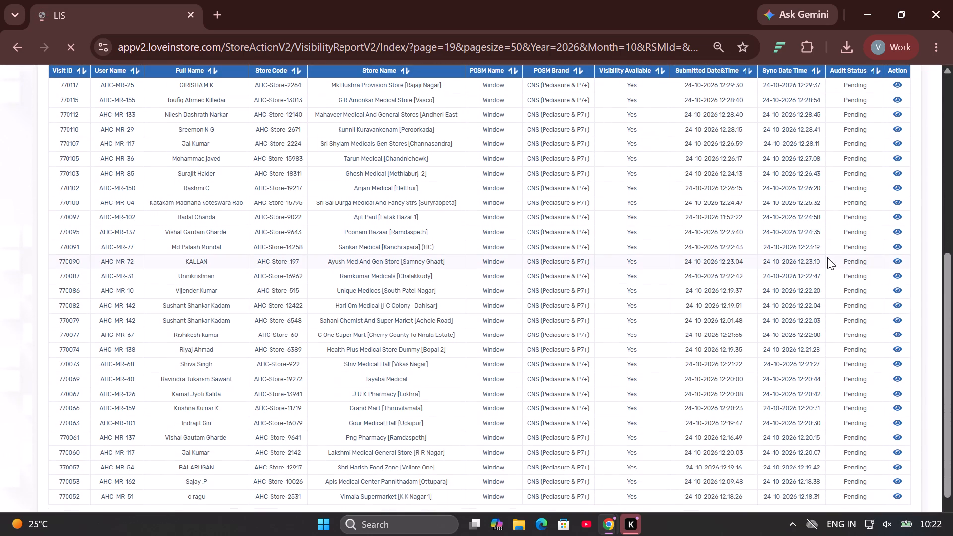
pyautogui.keyDown('ctrl'); pyautogui.click(895, 81); pyautogui.keyUp('ctrl')
pyautogui.keyDown('ctrl'); pyautogui.click(896, 100); pyautogui.keyUp('ctrl')
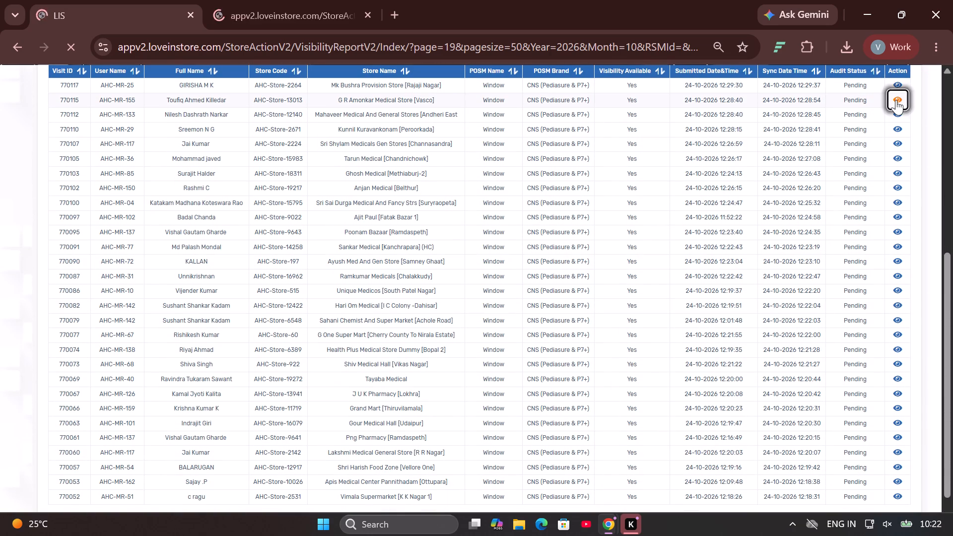
pyautogui.keyDown('ctrl'); pyautogui.click(896, 114); pyautogui.keyUp('ctrl')
pyautogui.keyDown('ctrl'); pyautogui.click(898, 127); pyautogui.keyUp('ctrl')
pyautogui.keyDown('ctrl'); pyautogui.click(900, 145); pyautogui.keyUp('ctrl')
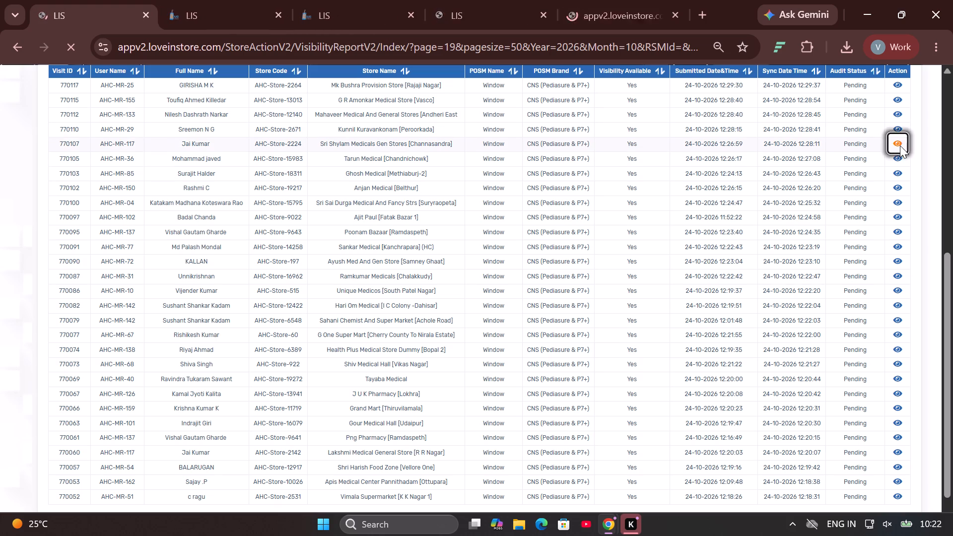
pyautogui.keyDown('ctrl'); pyautogui.click(900, 161); pyautogui.keyUp('ctrl')
pyautogui.keyDown('ctrl'); pyautogui.click(899, 174); pyautogui.keyUp('ctrl')
pyautogui.keyDown('ctrl'); pyautogui.click(898, 189); pyautogui.keyUp('ctrl')
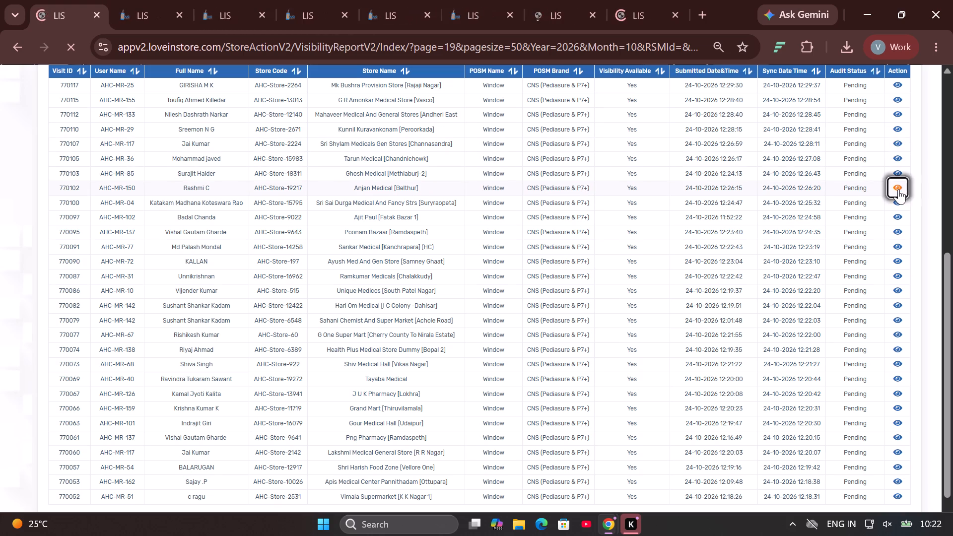
pyautogui.keyDown('ctrl'); pyautogui.click(898, 201); pyautogui.keyUp('ctrl')
pyautogui.keyDown('ctrl'); pyautogui.click(898, 217); pyautogui.keyUp('ctrl')
pyautogui.keyDown('ctrl'); pyautogui.click(898, 230); pyautogui.keyUp('ctrl')
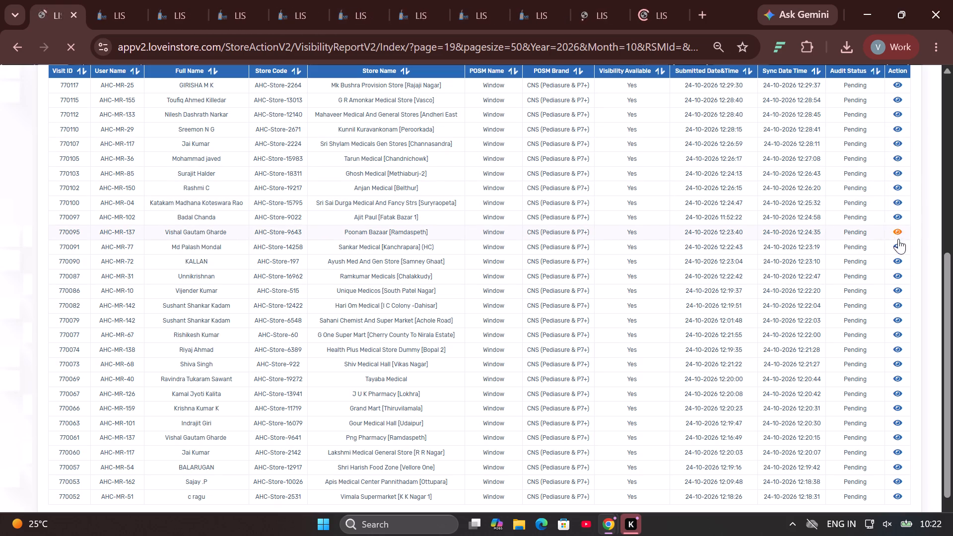
# Open the details of visits 770091 through 770074, leaving out 770082, each in its own browser tab.
pyautogui.keyDown('ctrl'); pyautogui.click(897, 250); pyautogui.keyUp('ctrl')
pyautogui.keyDown('ctrl'); pyautogui.click(897, 265); pyautogui.keyUp('ctrl')
pyautogui.keyDown('ctrl'); pyautogui.moveTo(898, 273); pyautogui.dragTo(898, 289); pyautogui.keyUp('ctrl')
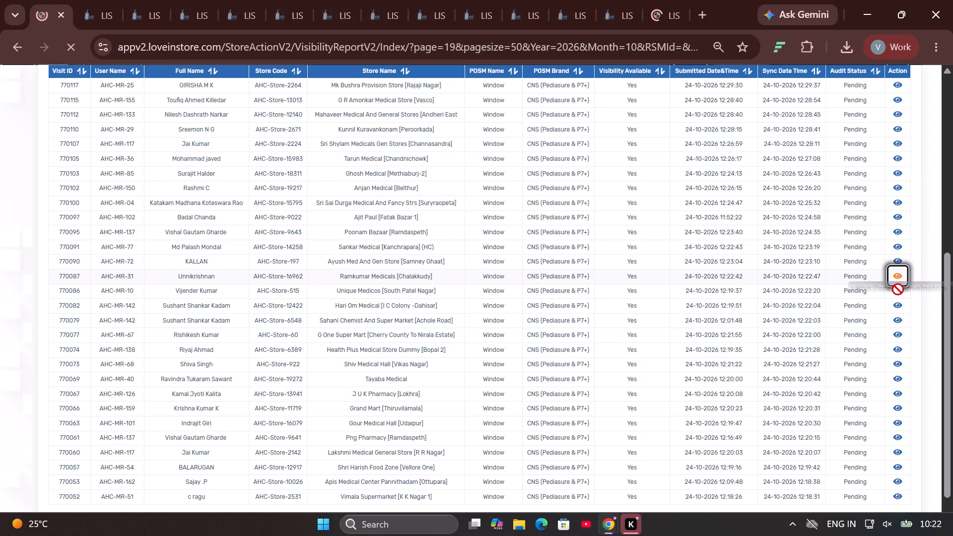
pyautogui.keyDown('ctrl'); pyautogui.moveTo(898, 289); pyautogui.dragTo(898, 291); pyautogui.keyUp('ctrl')
pyautogui.keyDown('ctrl'); pyautogui.click(898, 291); pyautogui.keyUp('ctrl')
pyautogui.keyDown('ctrl'); pyautogui.click(899, 281); pyautogui.keyUp('ctrl')
pyautogui.keyDown('ctrl'); pyautogui.click(899, 276); pyautogui.keyUp('ctrl')
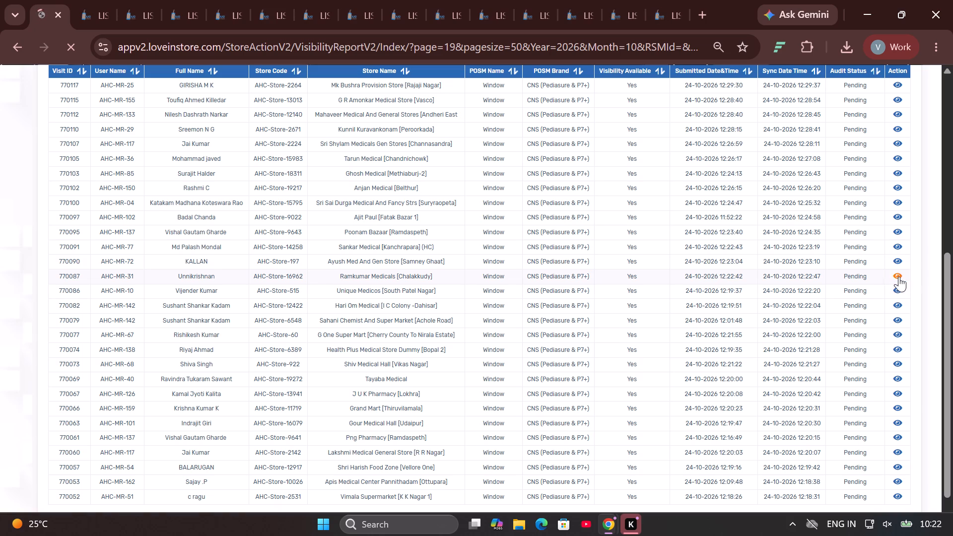
pyautogui.keyDown('ctrl'); pyautogui.click(898, 318); pyautogui.keyUp('ctrl')
pyautogui.keyDown('ctrl'); pyautogui.click(898, 331); pyautogui.keyUp('ctrl')
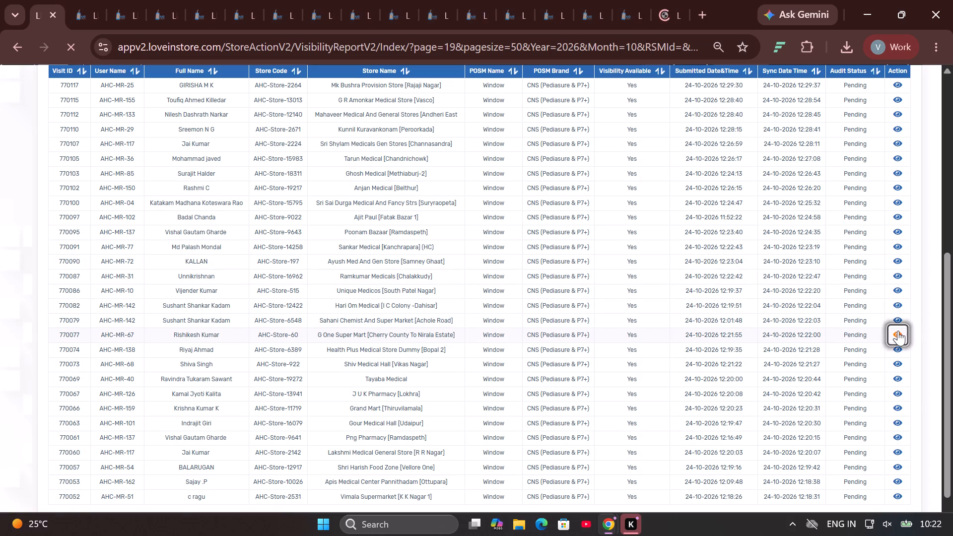
pyautogui.keyDown('ctrl'); pyautogui.click(897, 354); pyautogui.keyUp('ctrl')
pyautogui.keyDown('ctrl'); pyautogui.click(897, 351); pyautogui.keyUp('ctrl')
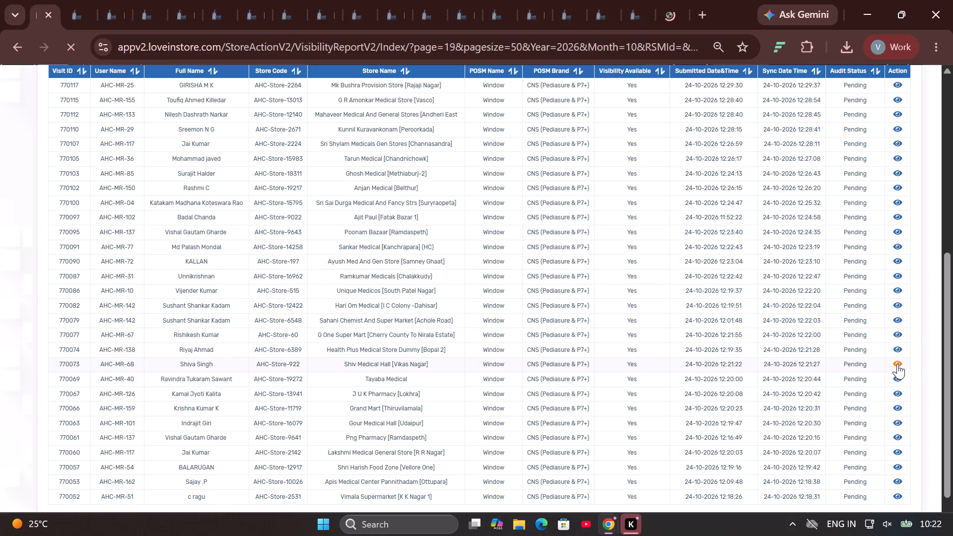
# Open the details of the remaining page 19 visits, from 770073 down to 770052, each in its own browser tab.
pyautogui.keyDown('ctrl'); pyautogui.click(897, 364); pyautogui.keyUp('ctrl')
pyautogui.keyDown('ctrl'); pyautogui.click(897, 382); pyautogui.keyUp('ctrl')
pyautogui.keyDown('ctrl'); pyautogui.click(900, 396); pyautogui.keyUp('ctrl')
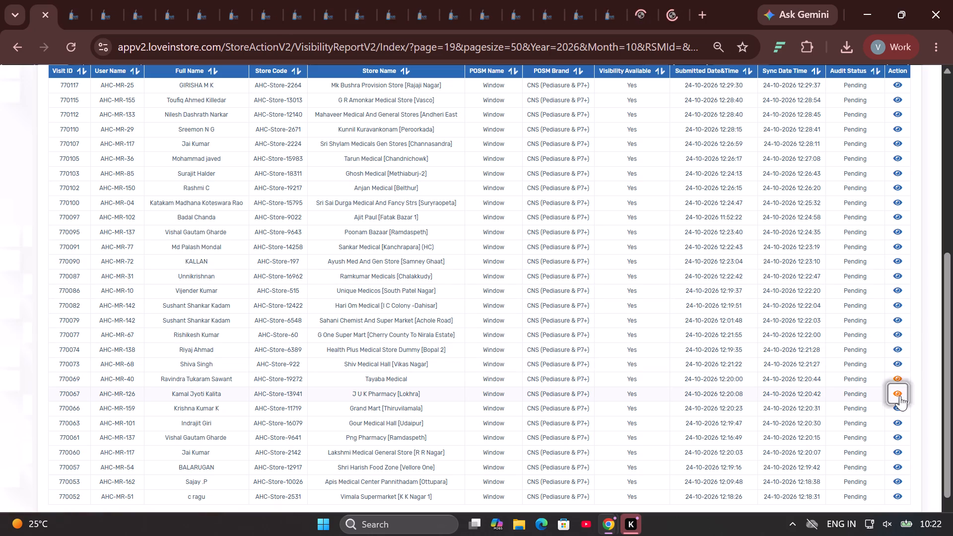
pyautogui.keyDown('ctrl'); pyautogui.click(898, 411); pyautogui.keyUp('ctrl')
pyautogui.keyDown('ctrl'); pyautogui.click(898, 421); pyautogui.keyUp('ctrl')
pyautogui.keyDown('ctrl'); pyautogui.click(897, 438); pyautogui.keyUp('ctrl')
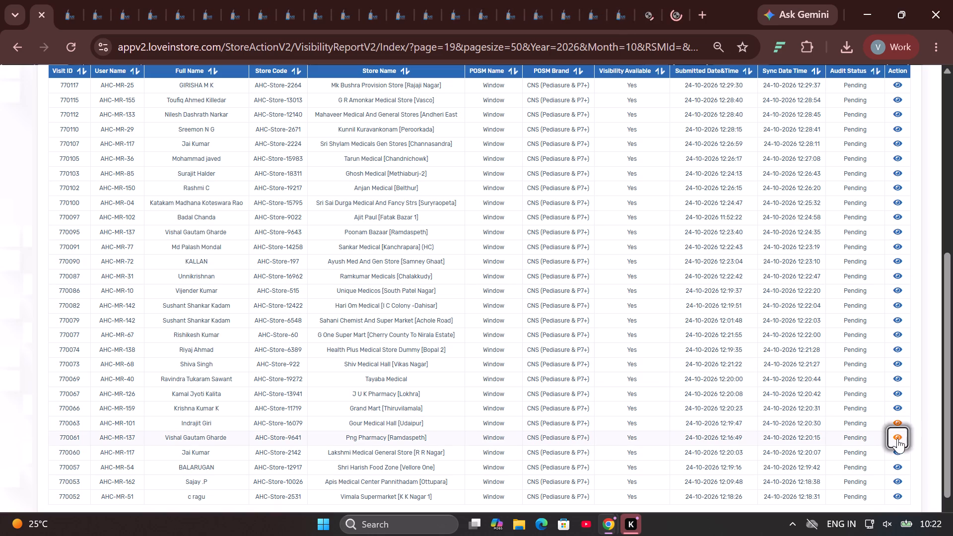
pyautogui.keyDown('ctrl'); pyautogui.click(897, 454); pyautogui.keyUp('ctrl')
pyautogui.keyDown('ctrl'); pyautogui.click(897, 469); pyautogui.keyUp('ctrl')
pyautogui.keyDown('ctrl'); pyautogui.click(898, 480); pyautogui.keyUp('ctrl')
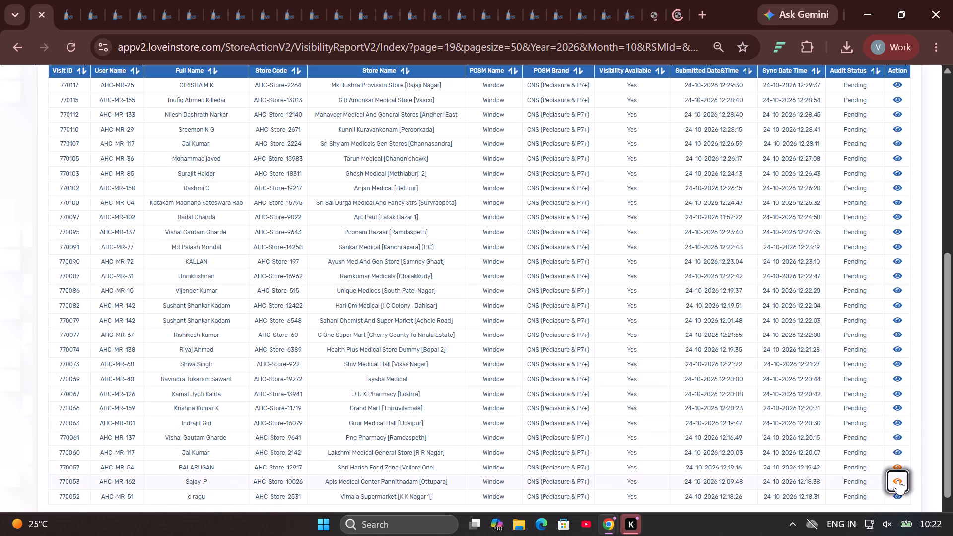
pyautogui.keyDown('ctrl'); pyautogui.click(898, 498); pyautogui.keyUp('ctrl')
# Go to page 18 of the Visibility List.
pyautogui.scroll(-3, 929, 431)
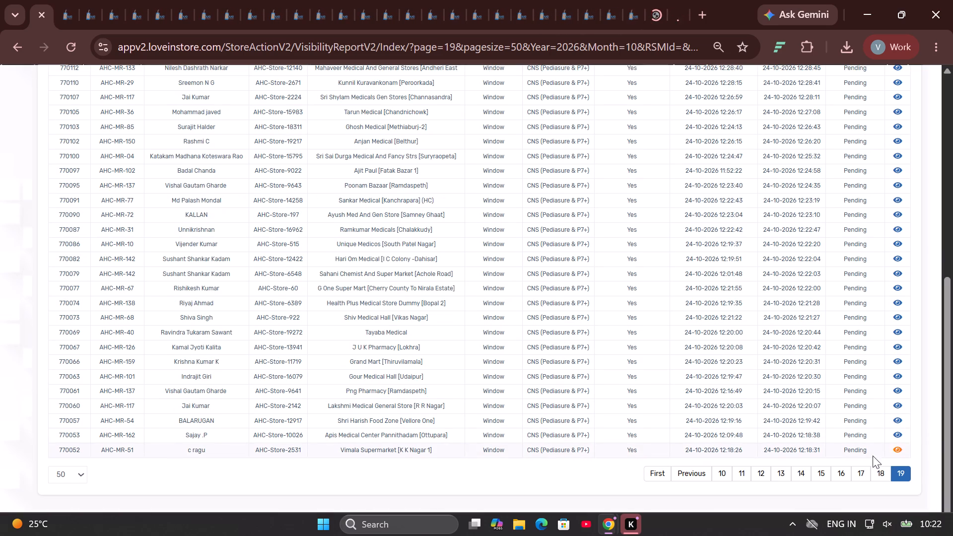
pyautogui.click(881, 469)
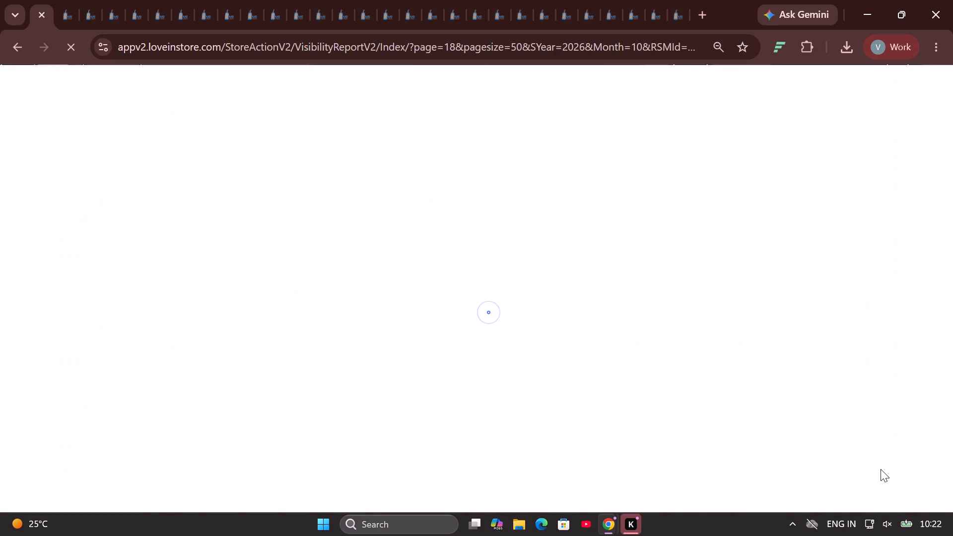
# Open the details of every visit from 770565 down to 770549 on page 18, each in its own browser tab.
pyautogui.scroll(-3, 881, 469)
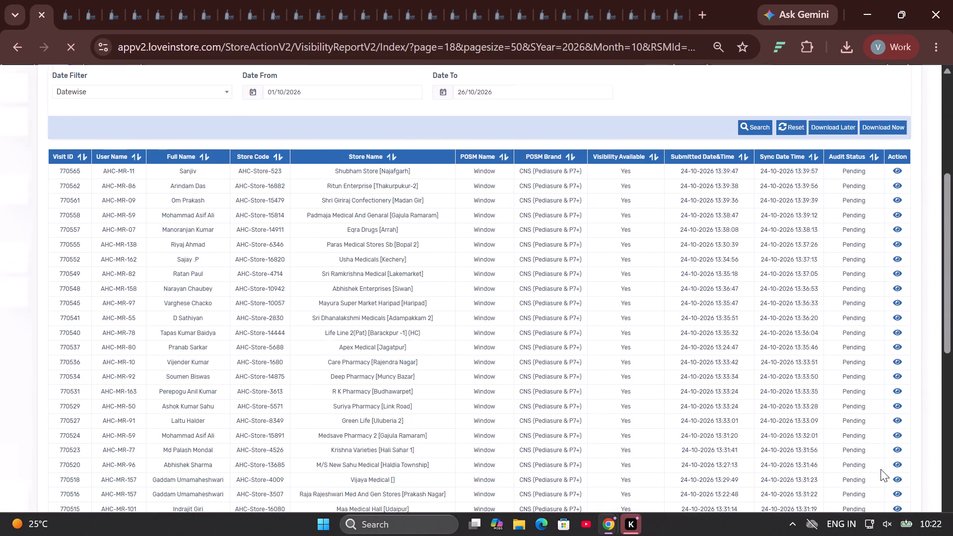
pyautogui.scroll(-2, 881, 469)
pyautogui.keyDown('ctrl'); pyautogui.click(896, 80); pyautogui.keyUp('ctrl')
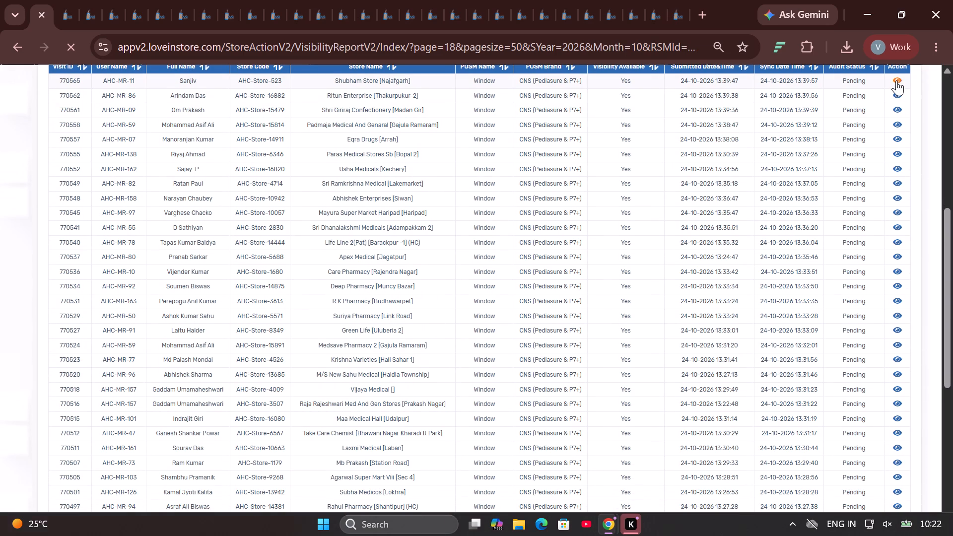
pyautogui.keyDown('ctrl'); pyautogui.click(896, 91); pyautogui.keyUp('ctrl')
pyautogui.keyDown('ctrl'); pyautogui.click(896, 113); pyautogui.keyUp('ctrl')
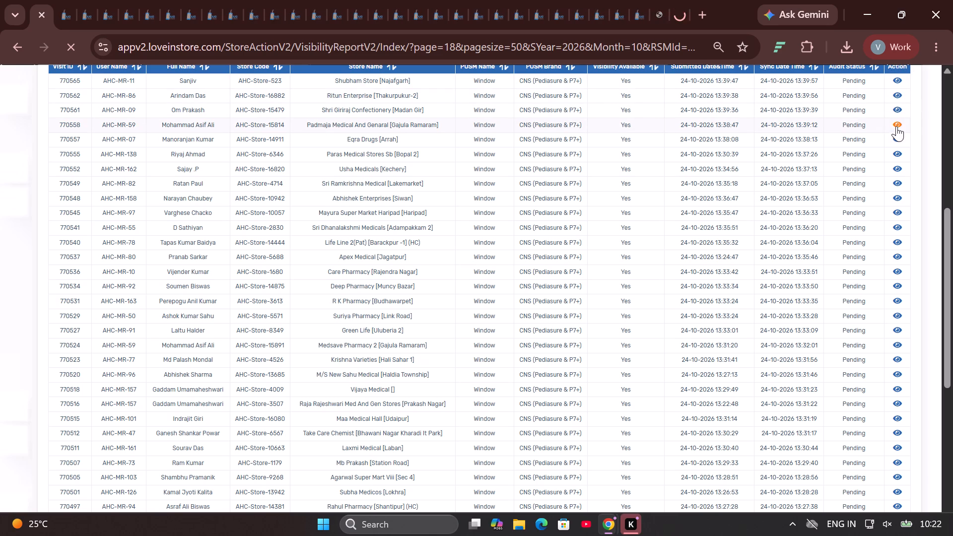
pyautogui.keyDown('ctrl'); pyautogui.click(896, 126); pyautogui.keyUp('ctrl')
pyautogui.keyDown('ctrl'); pyautogui.click(898, 144); pyautogui.keyUp('ctrl')
pyautogui.keyDown('ctrl'); pyautogui.click(899, 139); pyautogui.keyUp('ctrl')
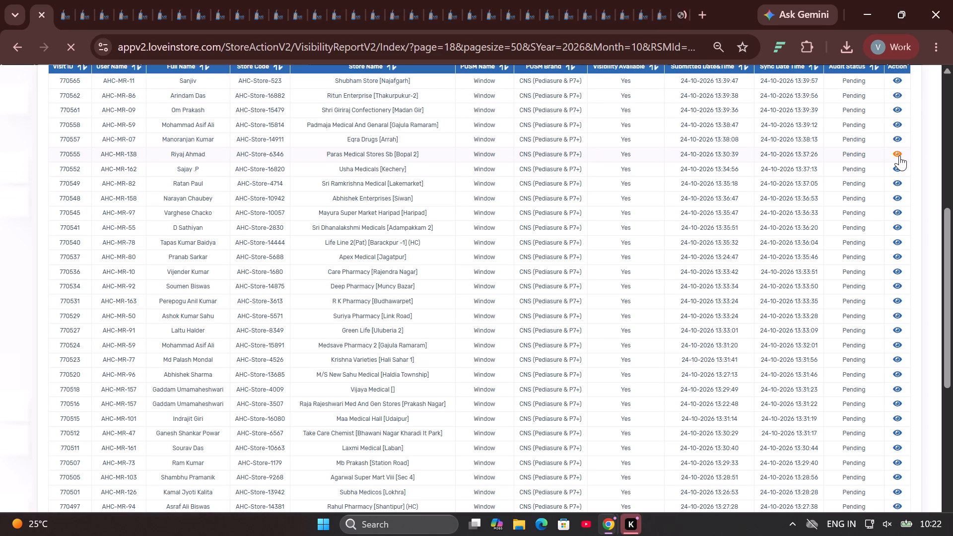
pyautogui.keyDown('ctrl'); pyautogui.click(899, 155); pyautogui.keyUp('ctrl')
pyautogui.keyDown('ctrl'); pyautogui.click(899, 168); pyautogui.keyUp('ctrl')
pyautogui.keyDown('ctrl'); pyautogui.click(899, 186); pyautogui.keyUp('ctrl')
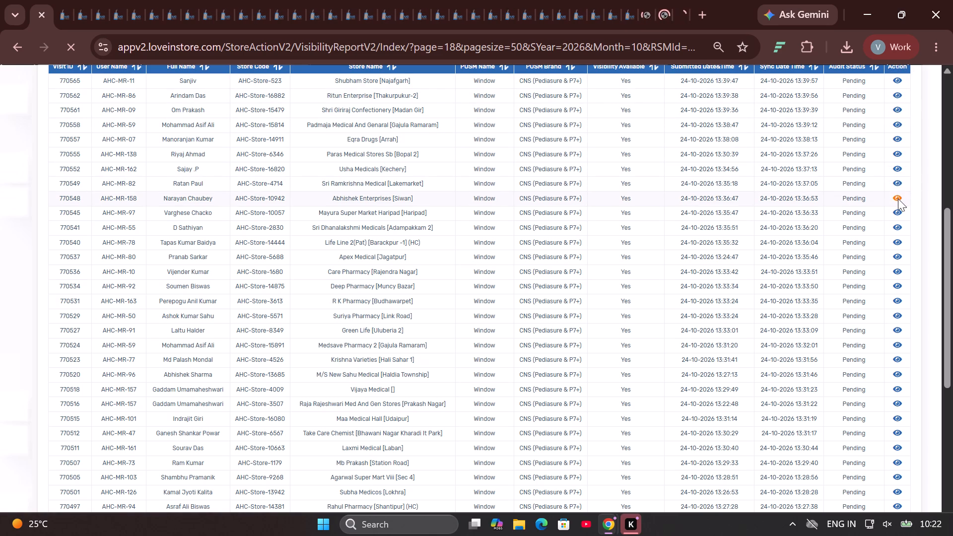
# Open the details of every visit from 770548 down to 770524, each in its own browser tab.
pyautogui.keyDown('ctrl'); pyautogui.click(898, 199); pyautogui.keyUp('ctrl')
pyautogui.keyDown('ctrl'); pyautogui.click(898, 213); pyautogui.keyUp('ctrl')
pyautogui.keyDown('ctrl'); pyautogui.click(898, 226); pyautogui.keyUp('ctrl')
pyautogui.keyDown('ctrl'); pyautogui.moveTo(896, 242); pyautogui.dragTo(897, 258); pyautogui.keyUp('ctrl')
pyautogui.keyDown('ctrl'); pyautogui.click(897, 258); pyautogui.keyUp('ctrl')
pyautogui.keyDown('ctrl'); pyautogui.click(897, 240); pyautogui.keyUp('ctrl')
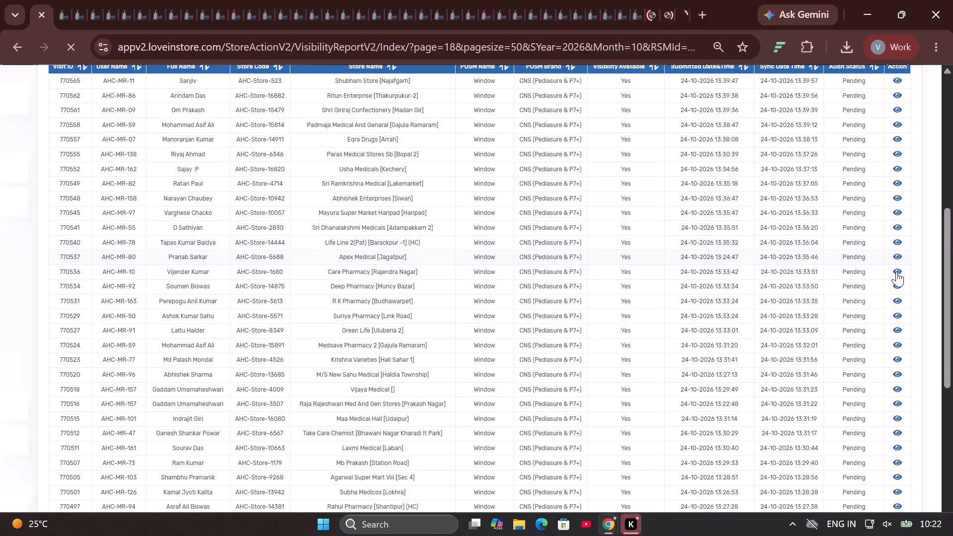
pyautogui.keyDown('ctrl'); pyautogui.click(896, 276); pyautogui.keyUp('ctrl')
pyautogui.keyDown('ctrl'); pyautogui.click(898, 269); pyautogui.keyUp('ctrl')
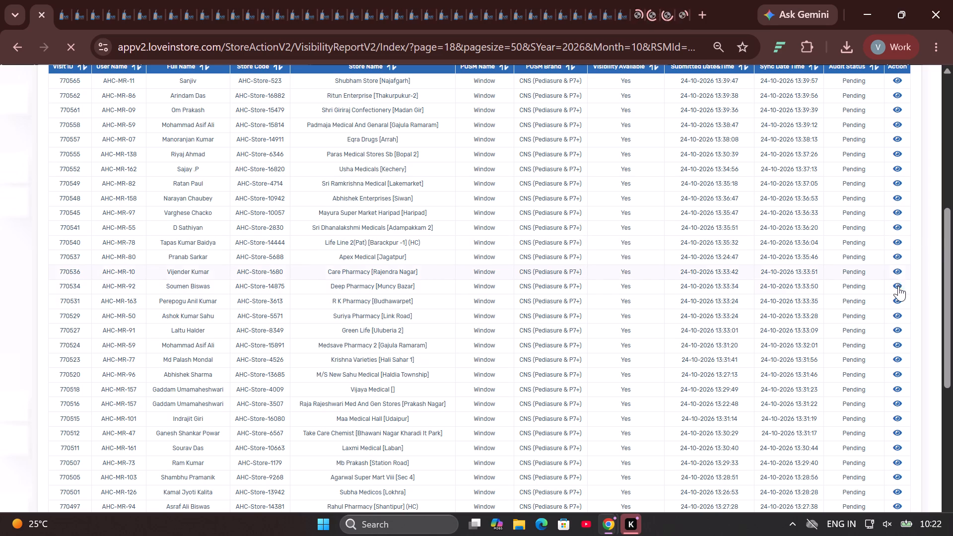
pyautogui.keyDown('ctrl'); pyautogui.click(898, 286); pyautogui.keyUp('ctrl')
pyautogui.keyDown('ctrl'); pyautogui.click(898, 300); pyautogui.keyUp('ctrl')
pyautogui.keyDown('ctrl'); pyautogui.click(897, 321); pyautogui.keyUp('ctrl')
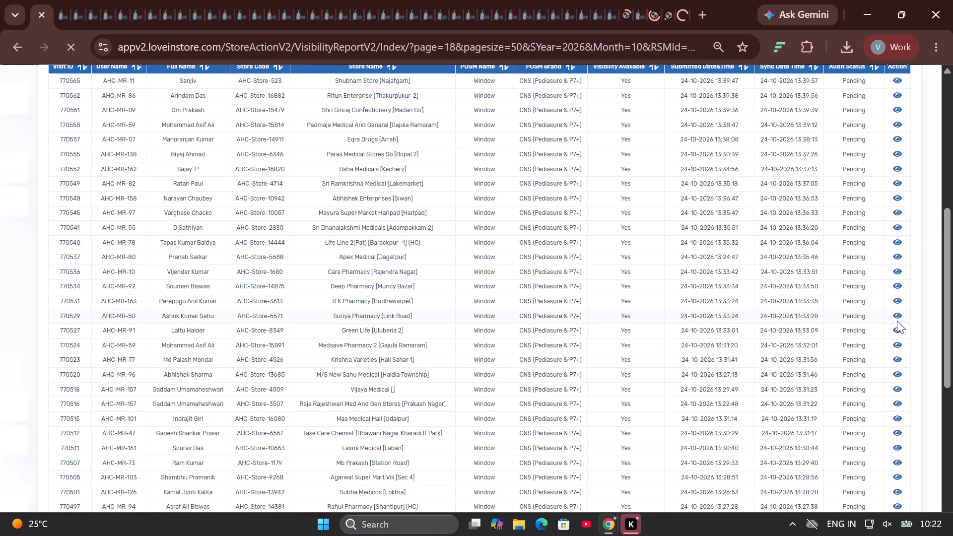
pyautogui.keyDown('ctrl'); pyautogui.click(897, 313); pyautogui.keyUp('ctrl')
pyautogui.keyDown('ctrl'); pyautogui.click(897, 329); pyautogui.keyUp('ctrl')
pyautogui.keyDown('ctrl'); pyautogui.click(898, 343); pyautogui.keyUp('ctrl')
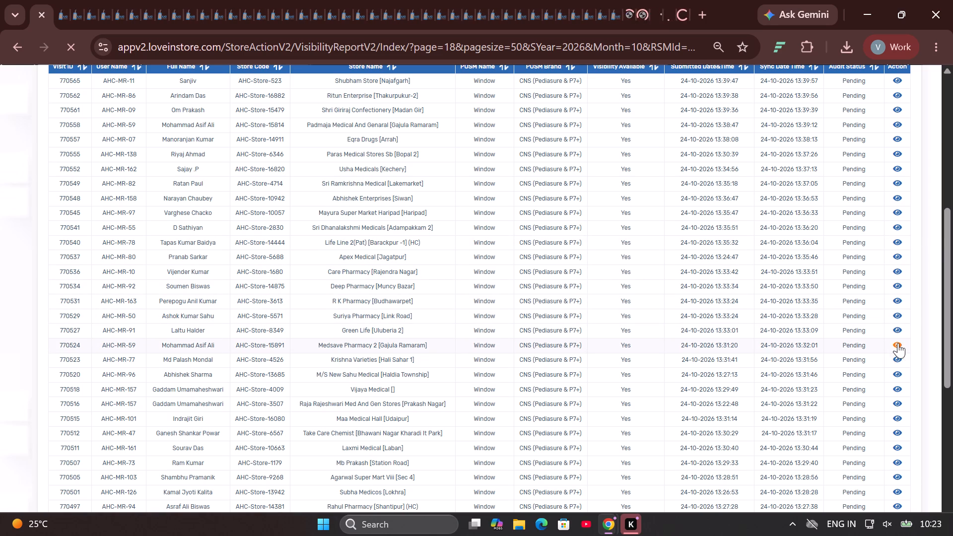
# Open the details of every visit from 770523 down to 770497, each in its own browser tab.
pyautogui.keyDown('ctrl'); pyautogui.moveTo(898, 357); pyautogui.dragTo(898, 374); pyautogui.keyUp('ctrl')
pyautogui.keyDown('ctrl'); pyautogui.click(898, 374); pyautogui.keyUp('ctrl')
pyautogui.keyDown('ctrl'); pyautogui.click(899, 363); pyautogui.keyUp('ctrl')
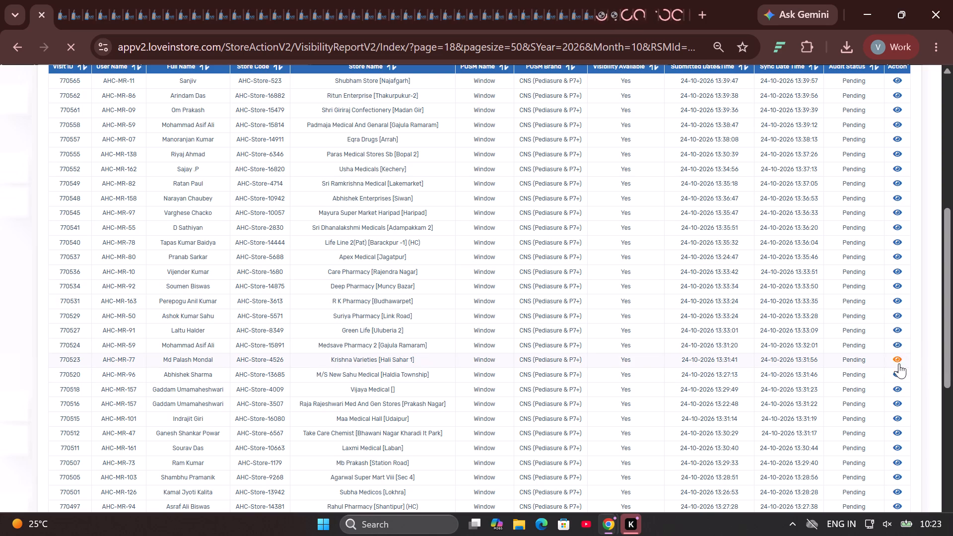
pyautogui.keyDown('ctrl'); pyautogui.click(899, 389); pyautogui.keyUp('ctrl')
pyautogui.keyDown('ctrl'); pyautogui.click(899, 399); pyautogui.keyUp('ctrl')
pyautogui.keyDown('ctrl'); pyautogui.click(899, 414); pyautogui.keyUp('ctrl')
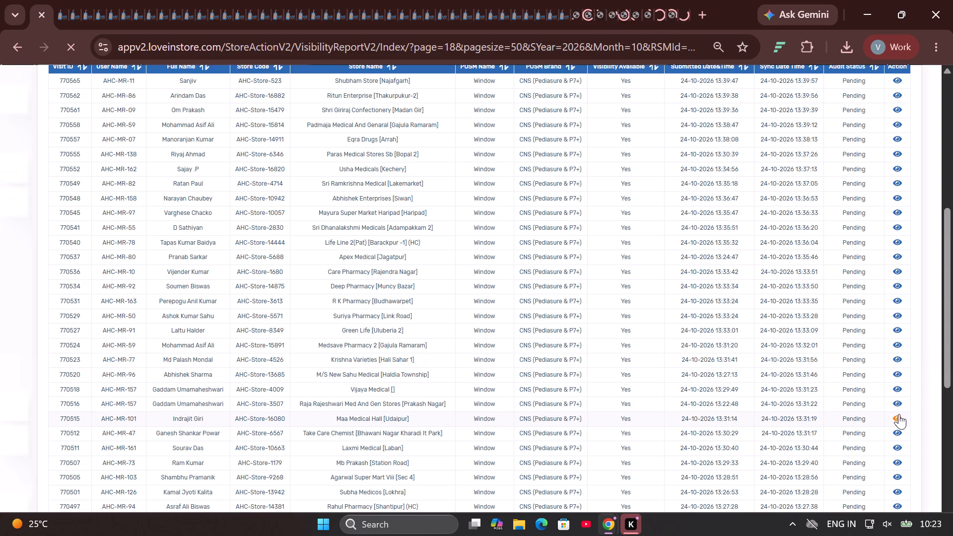
pyautogui.keyDown('ctrl'); pyautogui.click(899, 434); pyautogui.keyUp('ctrl')
pyautogui.keyDown('ctrl'); pyautogui.click(898, 446); pyautogui.keyUp('ctrl')
pyautogui.keyDown('ctrl'); pyautogui.click(895, 469); pyautogui.keyUp('ctrl')
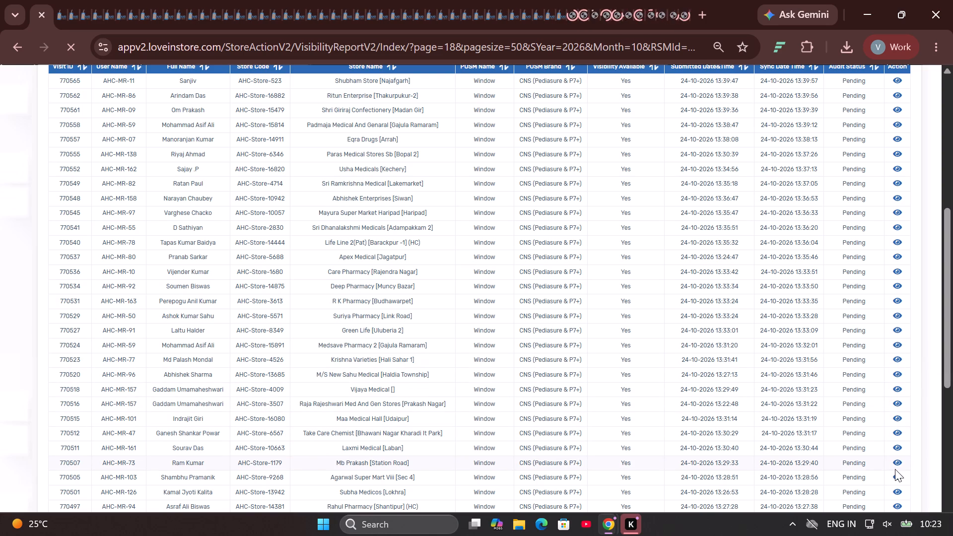
pyautogui.keyDown('ctrl'); pyautogui.click(897, 462); pyautogui.keyUp('ctrl')
pyautogui.keyDown('ctrl'); pyautogui.click(897, 477); pyautogui.keyUp('ctrl')
pyautogui.keyDown('ctrl'); pyautogui.click(899, 495); pyautogui.keyUp('ctrl')
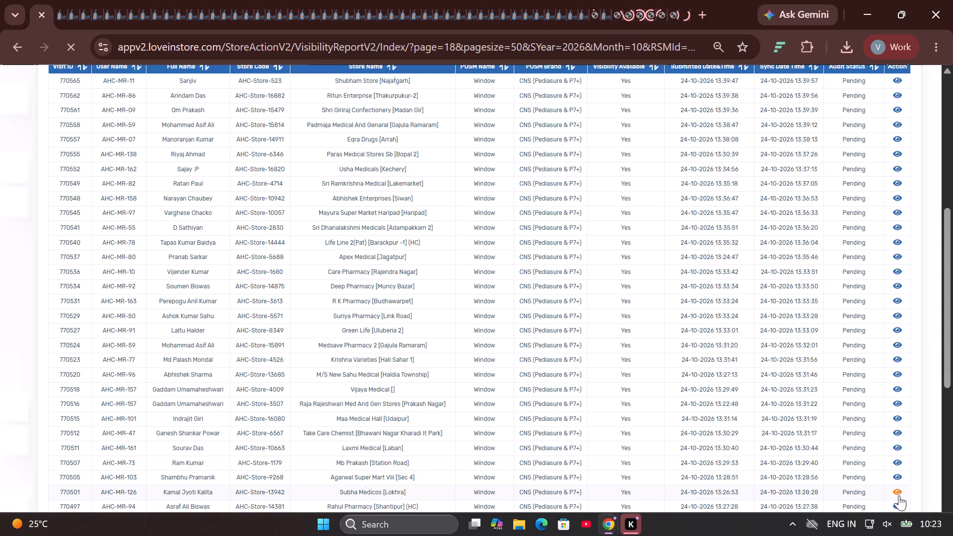
pyautogui.keyDown('ctrl'); pyautogui.click(899, 505); pyautogui.keyUp('ctrl')
pyautogui.keyDown('ctrl'); pyautogui.doubleClick(842, 505); pyautogui.keyUp('ctrl')
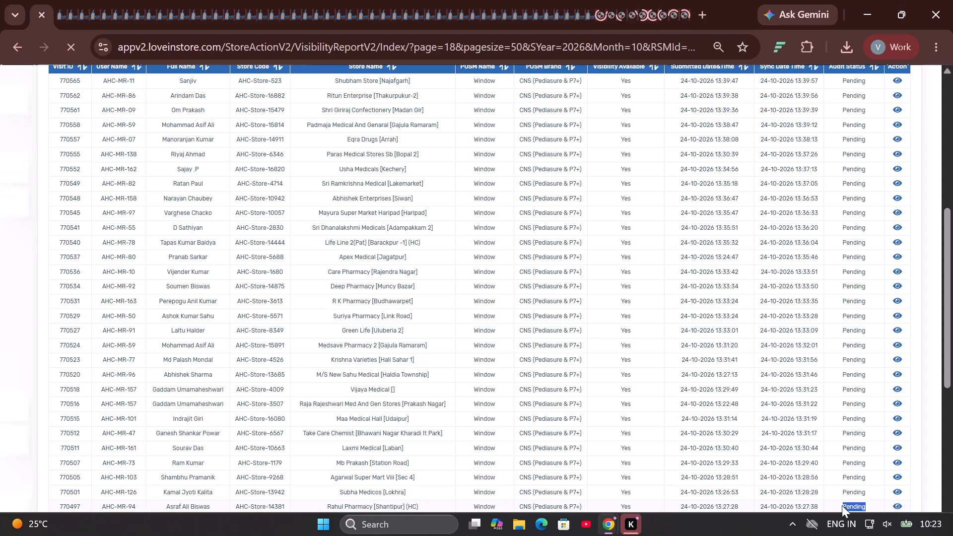
# Open the details of every visit from 770494 down to 770152, each in its own browser tab.
pyautogui.keyDown('ctrl'); pyautogui.scroll(-4, 851, 454); pyautogui.keyUp('ctrl')
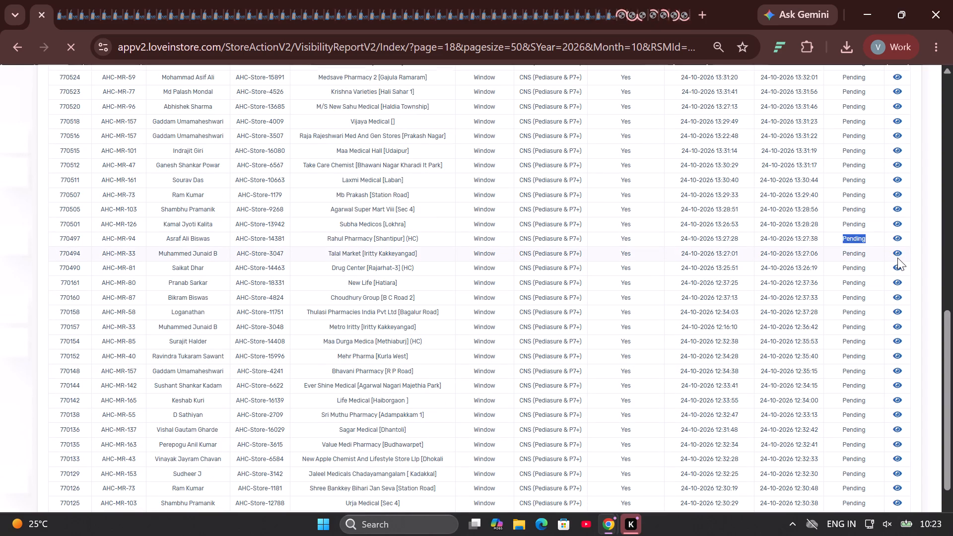
pyautogui.keyDown('ctrl'); pyautogui.click(897, 258); pyautogui.keyUp('ctrl')
pyautogui.keyDown('ctrl'); pyautogui.click(897, 253); pyautogui.keyUp('ctrl')
pyautogui.keyDown('ctrl'); pyautogui.click(897, 262); pyautogui.keyUp('ctrl')
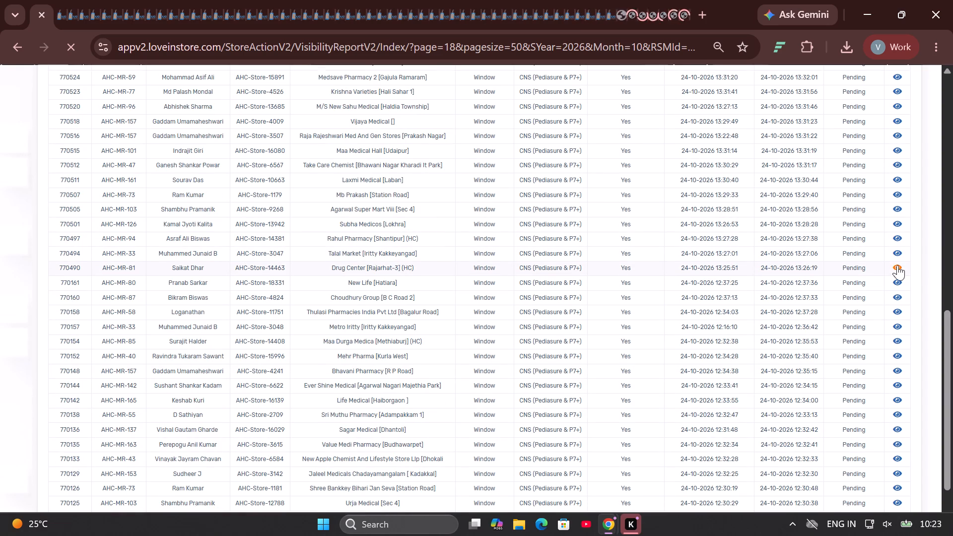
pyautogui.keyDown('ctrl'); pyautogui.click(897, 266); pyautogui.keyUp('ctrl')
pyautogui.keyDown('ctrl'); pyautogui.click(899, 280); pyautogui.keyUp('ctrl')
pyautogui.keyDown('ctrl'); pyautogui.click(898, 306); pyautogui.keyUp('ctrl')
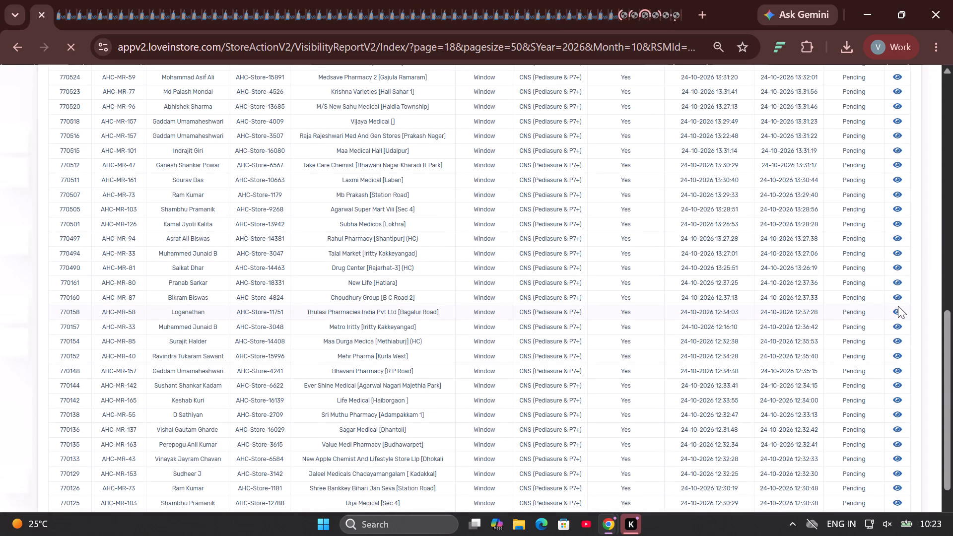
pyautogui.keyDown('ctrl'); pyautogui.click(898, 298); pyautogui.keyUp('ctrl')
pyautogui.keyDown('ctrl'); pyautogui.click(899, 315); pyautogui.keyUp('ctrl')
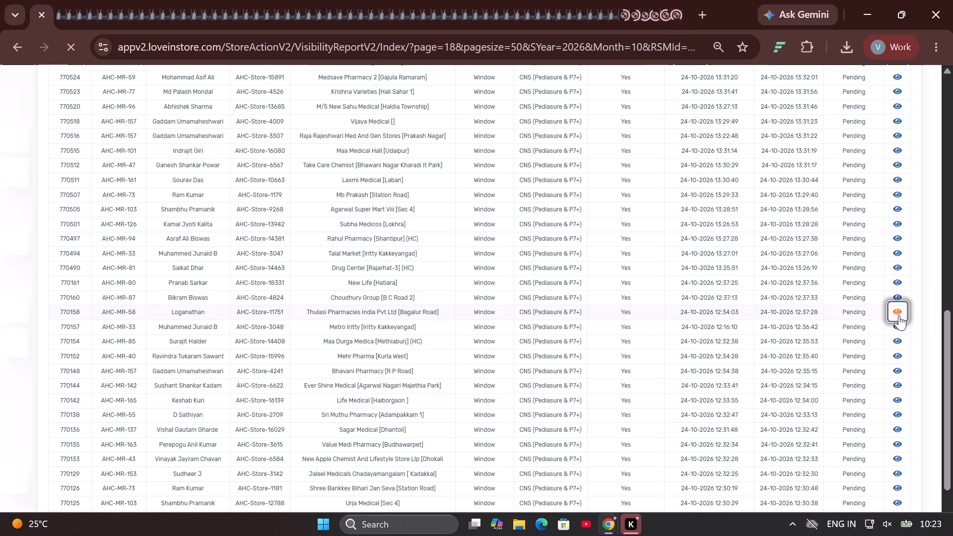
pyautogui.keyDown('ctrl'); pyautogui.click(899, 330); pyautogui.keyUp('ctrl')
pyautogui.keyDown('ctrl'); pyautogui.click(898, 343); pyautogui.keyUp('ctrl')
pyautogui.keyDown('ctrl'); pyautogui.click(898, 356); pyautogui.keyUp('ctrl')
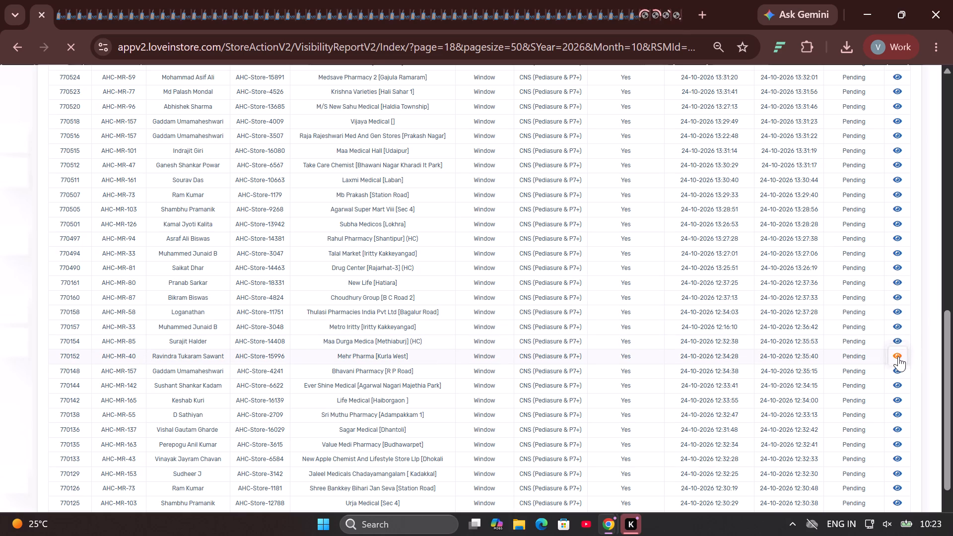
# Open the details of every visit from 770148 down to 770138, each in its own browser tab.
pyautogui.keyDown('ctrl'); pyautogui.click(897, 369); pyautogui.keyUp('ctrl')
pyautogui.keyDown('ctrl'); pyautogui.moveTo(897, 382); pyautogui.dragTo(900, 401); pyautogui.keyUp('ctrl')
pyautogui.keyDown('ctrl'); pyautogui.click(900, 401); pyautogui.keyUp('ctrl')
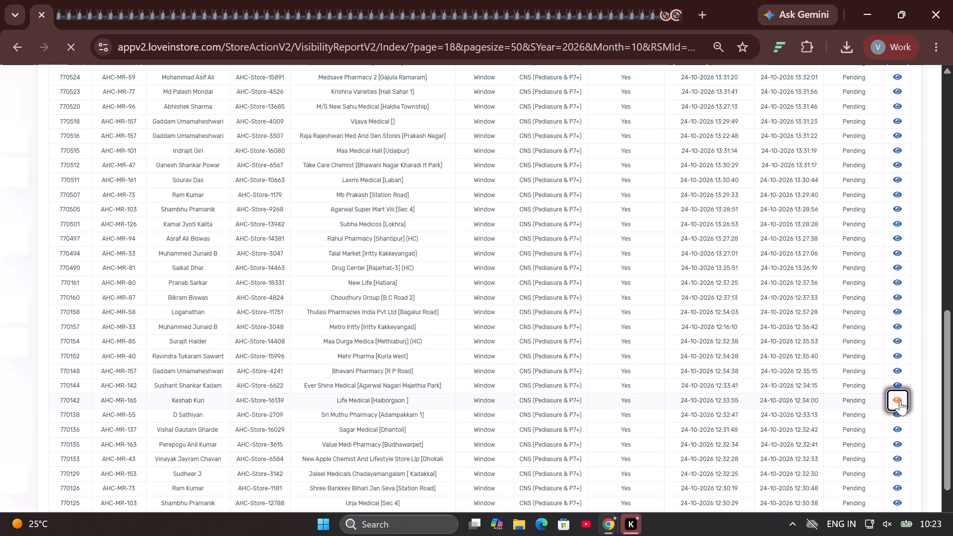
pyautogui.keyDown('ctrl'); pyautogui.moveTo(899, 392); pyautogui.dragTo(899, 384); pyautogui.keyUp('ctrl')
pyautogui.keyDown('ctrl'); pyautogui.click(899, 384); pyautogui.keyUp('ctrl')
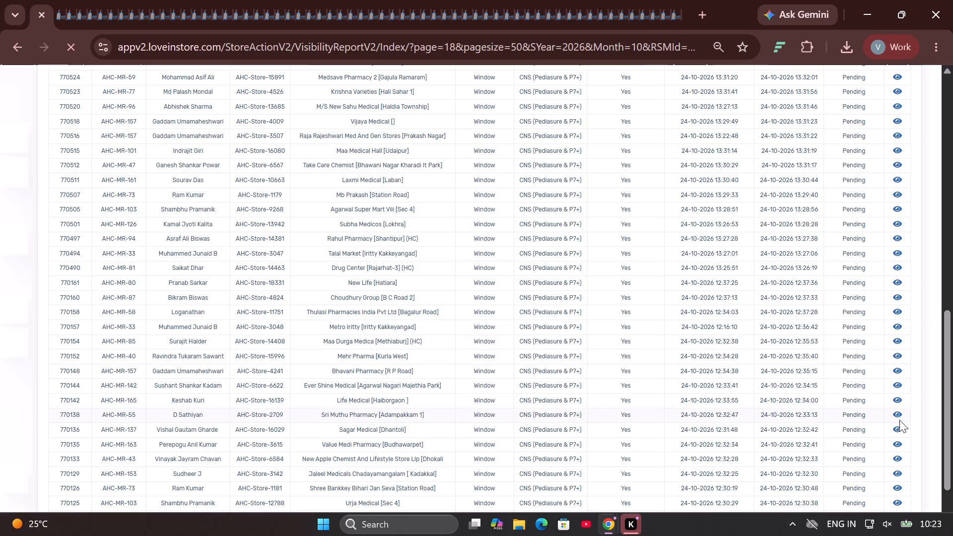
pyautogui.keyDown('ctrl'); pyautogui.click(899, 420); pyautogui.keyUp('ctrl')
pyautogui.keyDown('ctrl'); pyautogui.click(898, 419); pyautogui.keyUp('ctrl')
pyautogui.keyDown('ctrl'); pyautogui.click(896, 414); pyautogui.keyUp('ctrl')
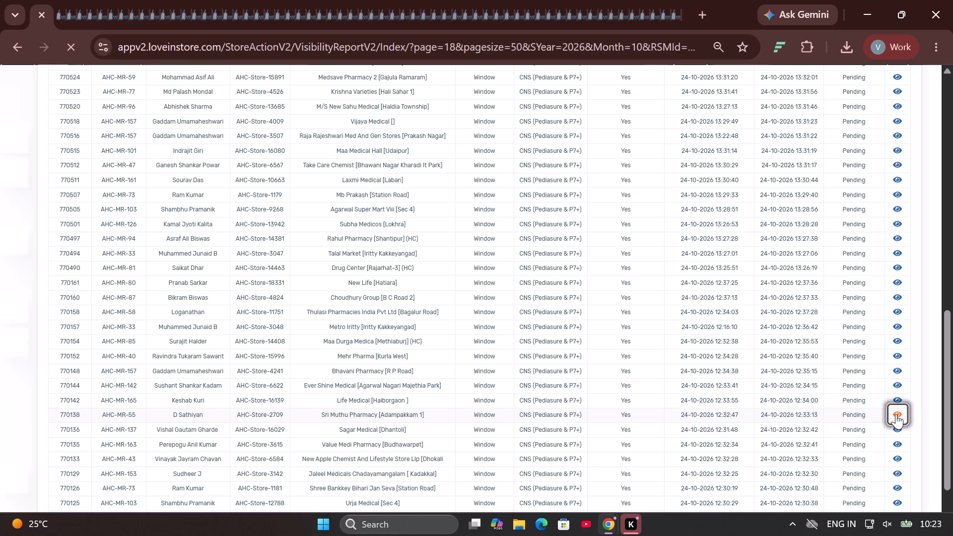
# Open the details of every visit from 770136 down to 770119, the end of page 18, each in its own browser tab.
pyautogui.keyDown('ctrl'); pyautogui.click(897, 428); pyautogui.keyUp('ctrl')
pyautogui.keyDown('ctrl'); pyautogui.click(897, 443); pyautogui.keyUp('ctrl')
pyautogui.keyDown('ctrl'); pyautogui.moveTo(898, 457); pyautogui.dragTo(898, 469); pyautogui.keyUp('ctrl')
pyautogui.keyDown('ctrl'); pyautogui.click(898, 469); pyautogui.keyUp('ctrl')
pyautogui.keyDown('ctrl'); pyautogui.click(898, 463); pyautogui.keyUp('ctrl')
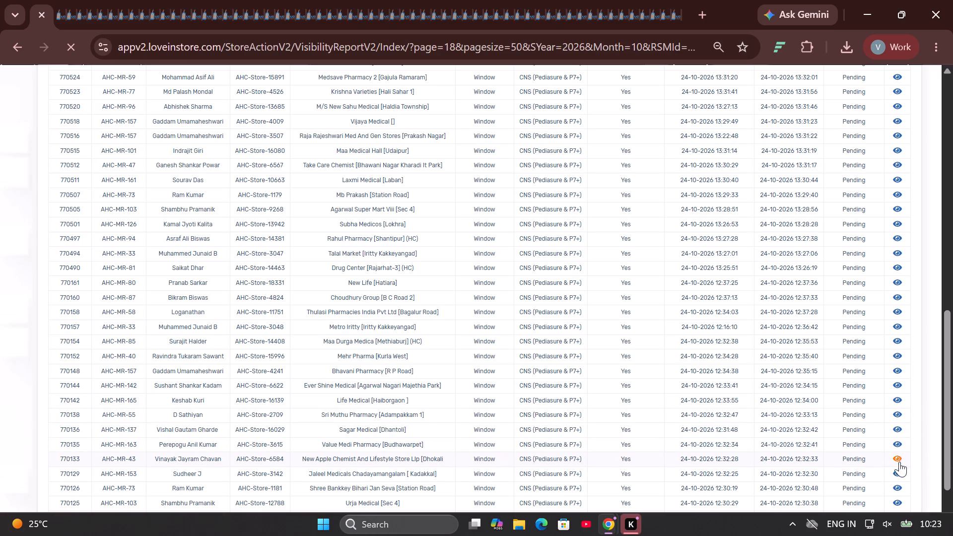
pyautogui.keyDown('ctrl'); pyautogui.click(900, 459); pyautogui.keyUp('ctrl')
pyautogui.keyDown('ctrl'); pyautogui.click(900, 487); pyautogui.keyUp('ctrl')
pyautogui.keyDown('ctrl'); pyautogui.click(899, 502); pyautogui.keyUp('ctrl')
pyautogui.keyDown('ctrl'); pyautogui.doubleClick(860, 504); pyautogui.keyUp('ctrl')
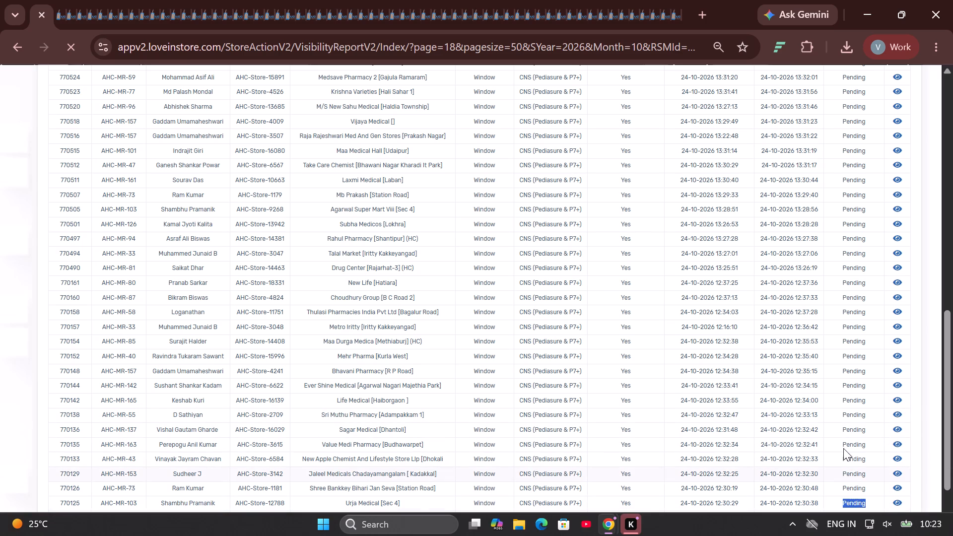
pyautogui.scroll(-4, 843, 448)
pyautogui.keyDown('ctrl'); pyautogui.click(898, 437); pyautogui.keyUp('ctrl')
pyautogui.keyDown('ctrl'); pyautogui.click(898, 449); pyautogui.keyUp('ctrl')
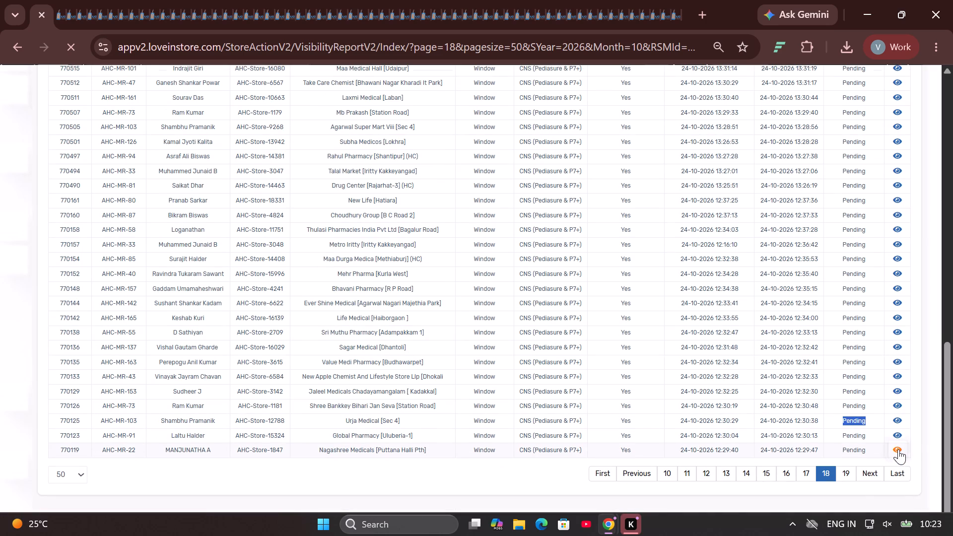
# Go to page 17 of the Visibility List.
pyautogui.click(801, 476)
# Audit visit 770117 with eye-level height No, all other questions Yes, shelf present Yes (Silver & Gold) and 8 face-ups, and save it.
pyautogui.hotkey('ctrl', 'Tab')
pyautogui.scroll(-3, 743, 315)
pyautogui.click(727, 332)
pyautogui.press('Tab')
pyautogui.press('space')
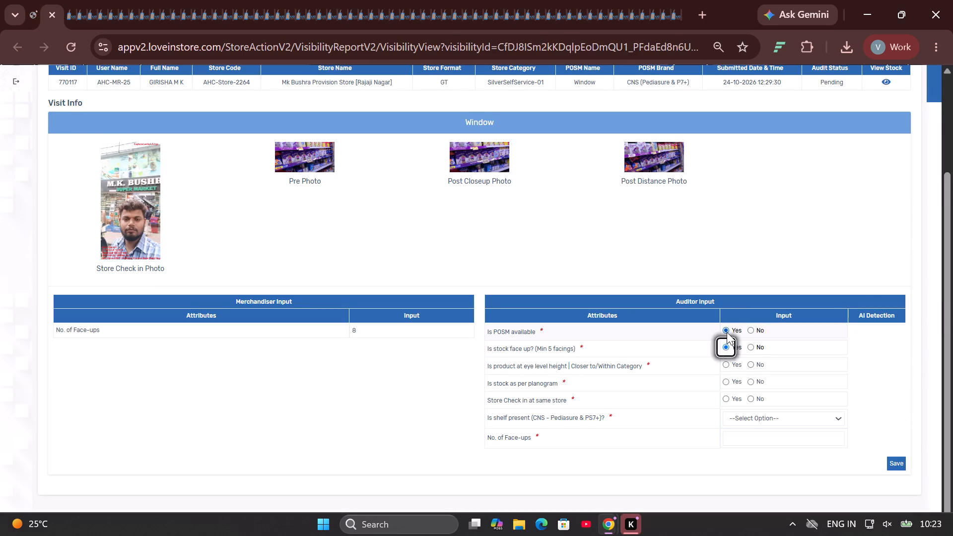
pyautogui.press('Tab')
pyautogui.press('Right')
pyautogui.press('Tab')
pyautogui.press('space')
pyautogui.press('Tab')
pyautogui.press('space')
pyautogui.press('Tab')
pyautogui.press('Right')
pyautogui.press('Tab')
pyautogui.press('8')
pyautogui.press('Tab')
pyautogui.press('space')
# Audit visit 770115 with all questions Yes, shelf present Yes (Silver & Gold) and 5 face-ups, and save it.
pyautogui.hotkey('ctrl', 'Tab')
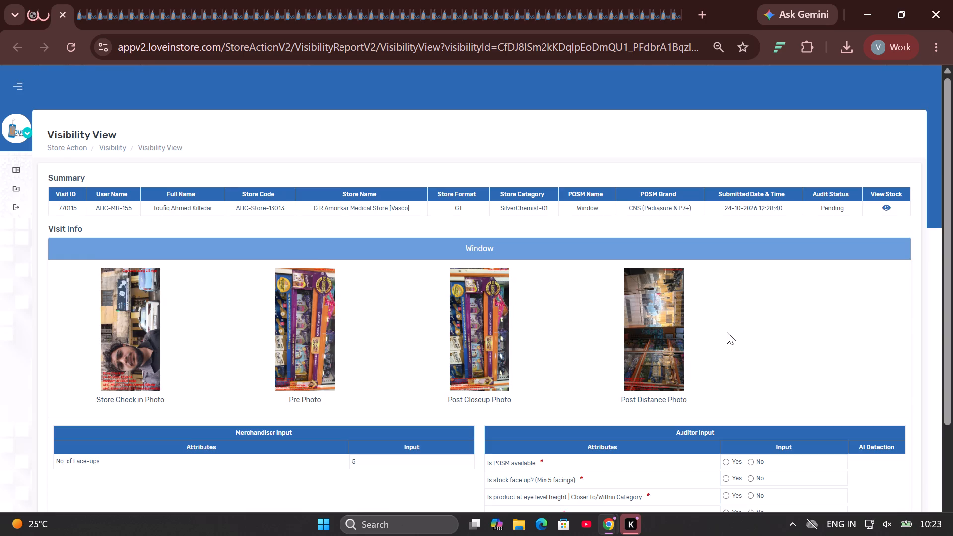
pyautogui.scroll(-2, 727, 332)
pyautogui.doubleClick(727, 332)
pyautogui.press('Tab')
pyautogui.press('space')
pyautogui.press('Tab')
pyautogui.press('space')
pyautogui.press('Tab')
pyautogui.press('space')
pyautogui.press('space')
pyautogui.press('Tab')
pyautogui.press('Tab')
pyautogui.press('Right')
pyautogui.press('Tab')
pyautogui.hotkey('shift', 'Tab')
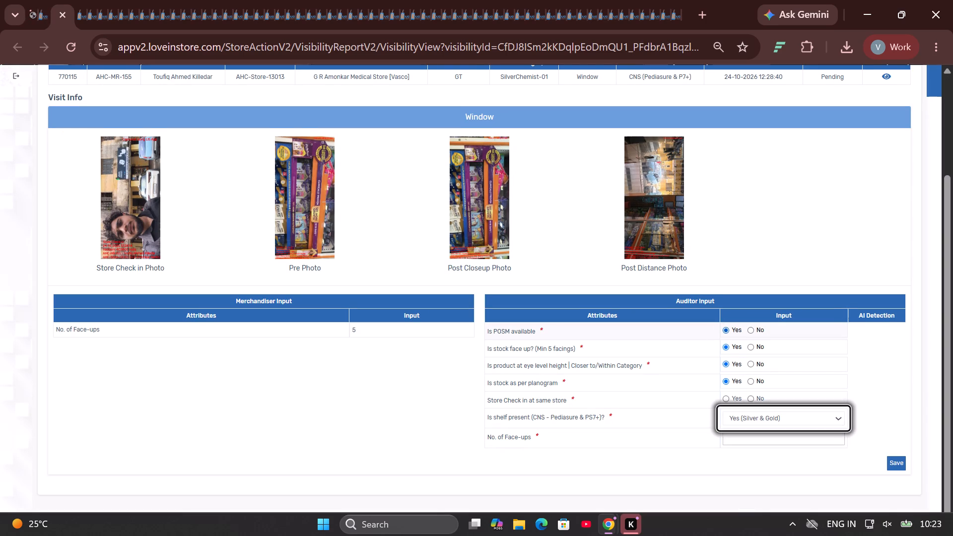
pyautogui.hotkey('shift', 'Tab')
pyautogui.press('space')
pyautogui.press('Tab')
pyautogui.press('Tab')
pyautogui.press('5')
pyautogui.press('Tab')
pyautogui.press('space')
# Audit visit 770112 with eye-level height No, all other questions Yes, shelf present Yes (Silver & Gold) and 5 face-ups, and save it.
pyautogui.hotkey('ctrl', 'Tab')
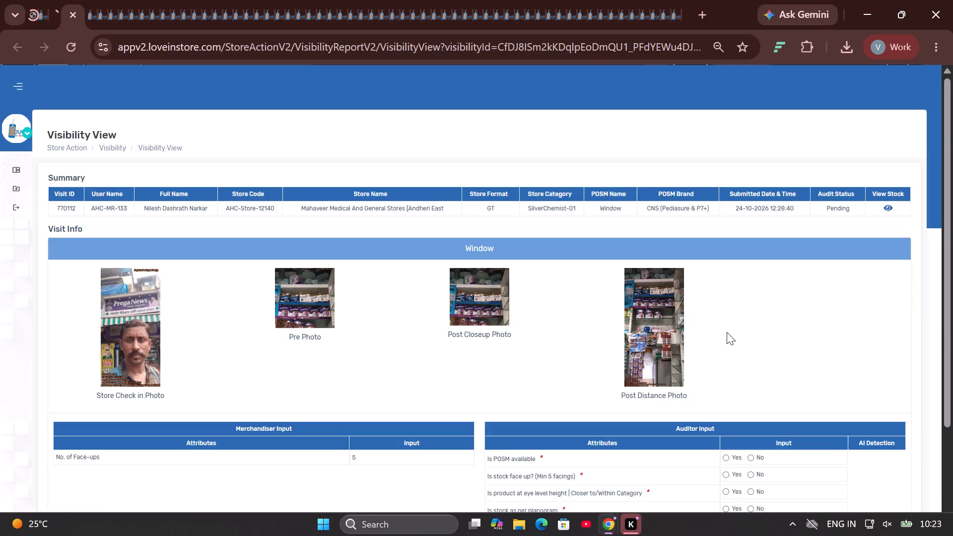
pyautogui.scroll(-3, 727, 332)
pyautogui.click(727, 332)
pyautogui.press('Tab')
pyautogui.press('space')
pyautogui.press('Tab')
pyautogui.press('Right')
pyautogui.press('Tab')
pyautogui.press('space')
pyautogui.press('Tab')
pyautogui.press('space')
pyautogui.press('Tab')
pyautogui.press('Right')
pyautogui.press('Tab')
pyautogui.press('5')
pyautogui.press('Tab')
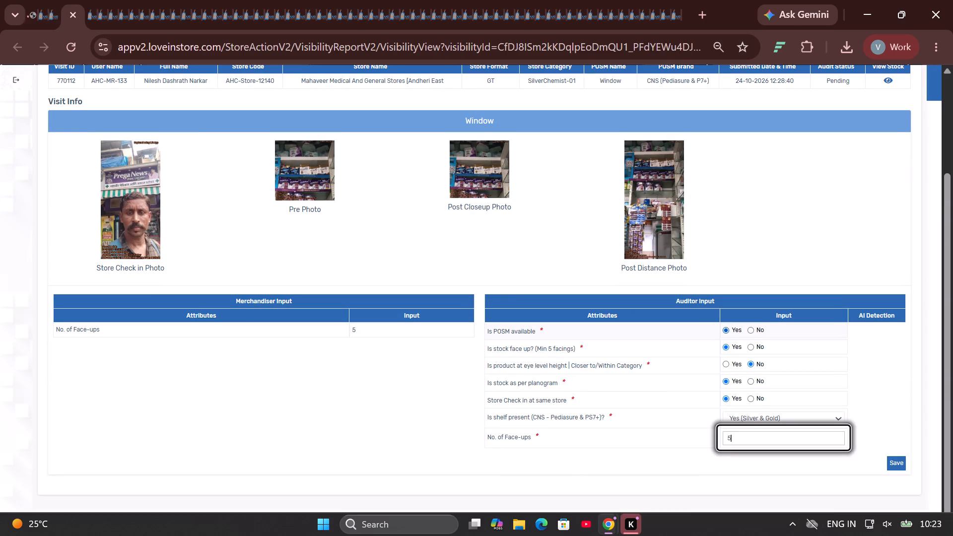
pyautogui.press('space')
# Audit visit 770110 with all questions Yes, shelf present Yes (Silver & Gold) and 9 face-ups, and save it.
pyautogui.hotkey('ctrl', 'Tab')
pyautogui.scroll(-2, 727, 332)
pyautogui.click(727, 332)
pyautogui.press('Tab')
pyautogui.press('space')
pyautogui.press('Tab')
pyautogui.press('space')
pyautogui.press('Tab')
pyautogui.press('space')
pyautogui.press('Tab')
pyautogui.press('space')
pyautogui.press('Tab')
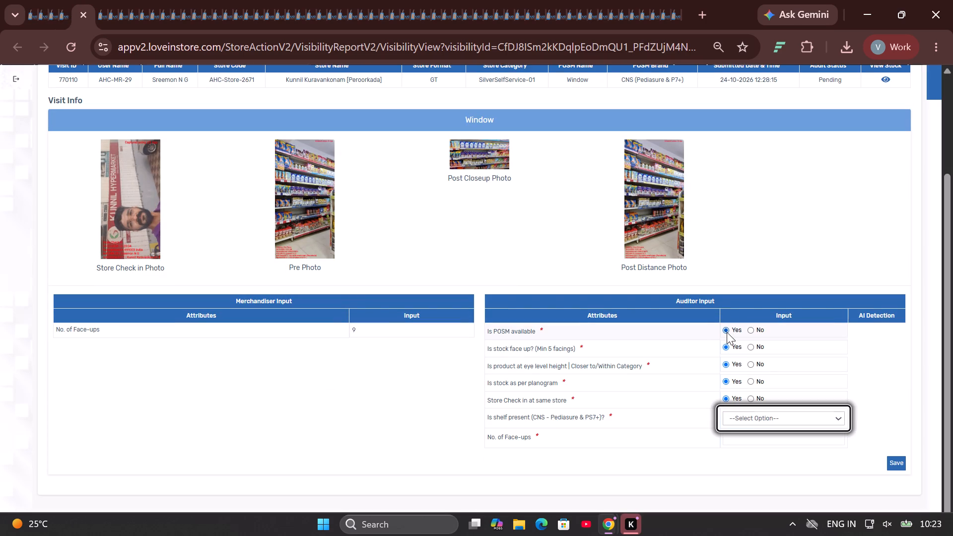
pyautogui.press('Right')
pyautogui.press('Tab')
pyautogui.press('9')
pyautogui.press('Tab')
pyautogui.press('space')
# Audit visit 770107 with eye-level height No, all other questions Yes, shelf present Yes (Silver & Gold) and 5 face-ups, and save it.
pyautogui.hotkey('ctrl', 'Tab')
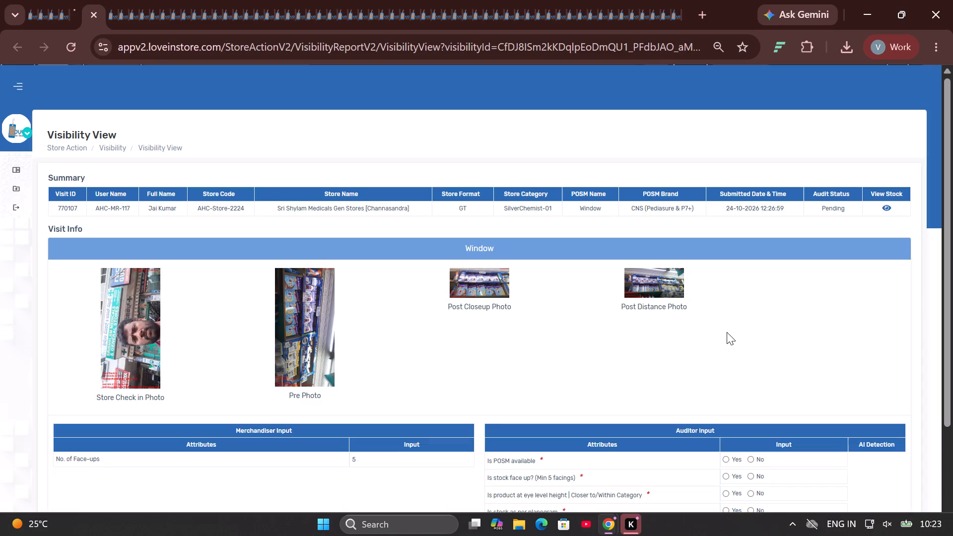
pyautogui.scroll(-2, 727, 332)
pyautogui.doubleClick(727, 332)
pyautogui.press('Tab')
pyautogui.press('space')
pyautogui.press('Tab')
pyautogui.press('space')
pyautogui.press('Tab')
pyautogui.press('Right')
pyautogui.press('Tab')
pyautogui.press('space')
pyautogui.press('Tab')
pyautogui.press('space')
pyautogui.press('Tab')
pyautogui.press('Right')
pyautogui.press('Tab')
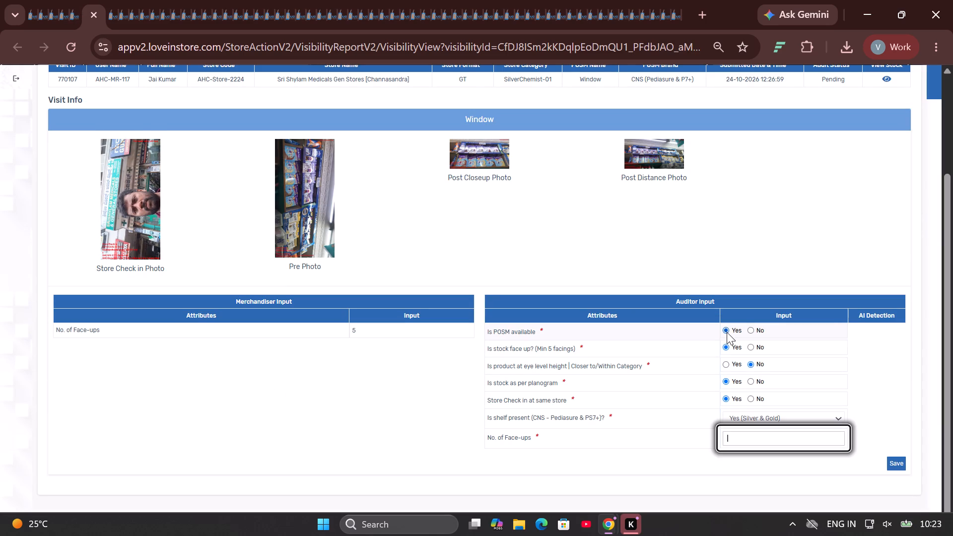
pyautogui.press('6')
pyautogui.hotkey('shift', 'Tab')
pyautogui.press('Tab')
pyautogui.press('5')
pyautogui.press('Tab')
pyautogui.press('space')
# Audit visit 770105 with stock face up and eye-level height No, other questions Yes, shelf present Yes (Silver & Gold) and 4 face-ups, and save it.
pyautogui.hotkey('ctrl', 'Tab')
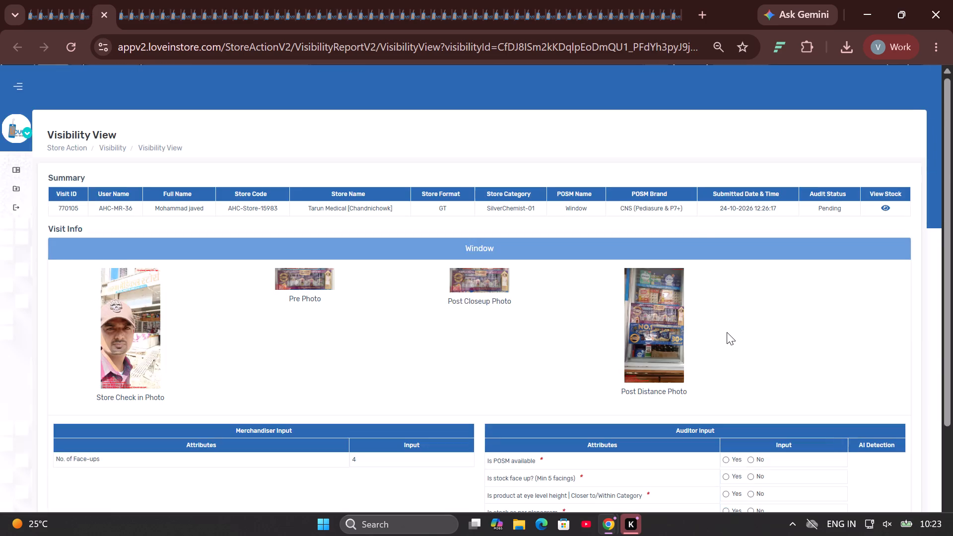
pyautogui.scroll(-2, 727, 332)
pyautogui.click(727, 332)
pyautogui.press('Tab')
pyautogui.press('Right')
pyautogui.press('Tab')
pyautogui.press('Right')
pyautogui.press('Tab')
pyautogui.press('space')
pyautogui.press('Tab')
pyautogui.press('space')
pyautogui.press('Tab')
pyautogui.press('Right')
pyautogui.press('Tab')
pyautogui.press('4')
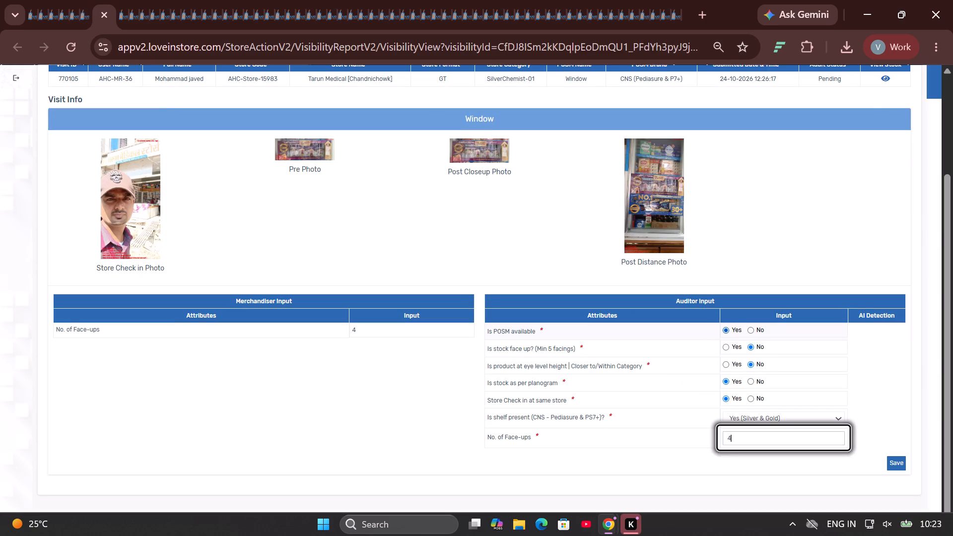
pyautogui.press('Tab')
pyautogui.press('space')
# Audit visit 770103 with stock face up and eye-level height No, other questions Yes, shelf present Yes (Silver & Gold) and 2 face-ups, and save it.
pyautogui.hotkey('ctrl', 'Tab')
pyautogui.scroll(-3, 727, 332)
pyautogui.click(727, 332)
pyautogui.press('Tab')
pyautogui.press('Right')
pyautogui.press('Tab')
pyautogui.press('Right')
pyautogui.press('Tab')
pyautogui.press('space')
pyautogui.press('Tab')
pyautogui.press('space')
pyautogui.press('Tab')
pyautogui.press('Right')
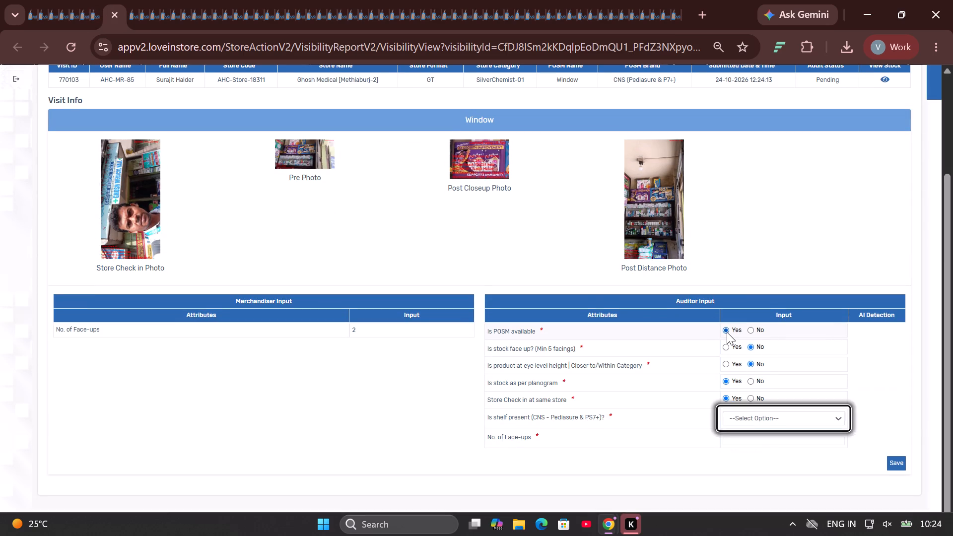
pyautogui.press('Tab')
pyautogui.press('2')
pyautogui.press('Tab')
pyautogui.press('space')
# Audit visit 770102 with eye-level height No, all other questions Yes, shelf present Yes (Silver & Gold) and 5 face-ups, and save it.
pyautogui.hotkey('ctrl', 'Tab')
pyautogui.scroll(-3, 727, 332)
pyautogui.click(727, 332)
pyautogui.press('Tab')
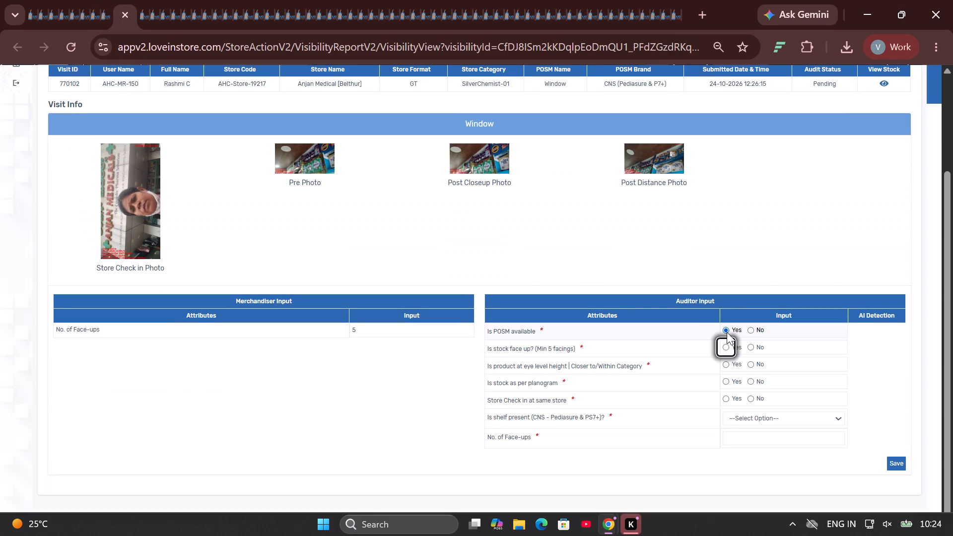
pyautogui.press('space')
pyautogui.press('Tab')
pyautogui.press('Right')
pyautogui.press('Tab')
pyautogui.press('space')
pyautogui.press('Tab')
pyautogui.press('space')
pyautogui.press('Tab')
pyautogui.press('Right')
pyautogui.press('Tab')
pyautogui.press('5')
pyautogui.press('Tab')
pyautogui.press('space')
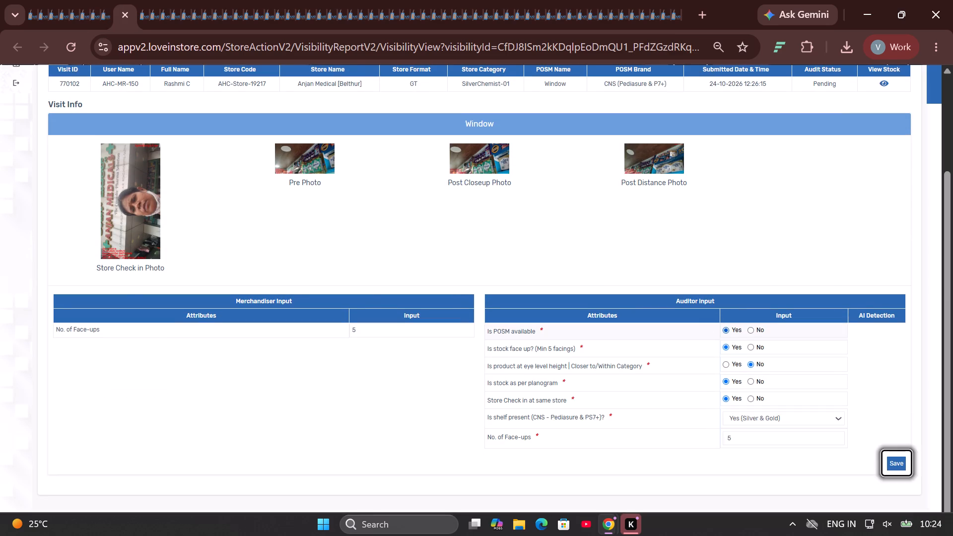
# Audit visit 770100 with eye-level height No, all other questions Yes, shelf present Yes (Silver & Gold) and 5 face-ups, and save it.
pyautogui.hotkey('ctrl', 'Tab')
pyautogui.scroll(-1, 727, 332)
pyautogui.click(727, 332)
pyautogui.press('Tab')
pyautogui.press('Right')
pyautogui.press('Right')
pyautogui.press('Tab')
pyautogui.press('Right')
pyautogui.press('Tab')
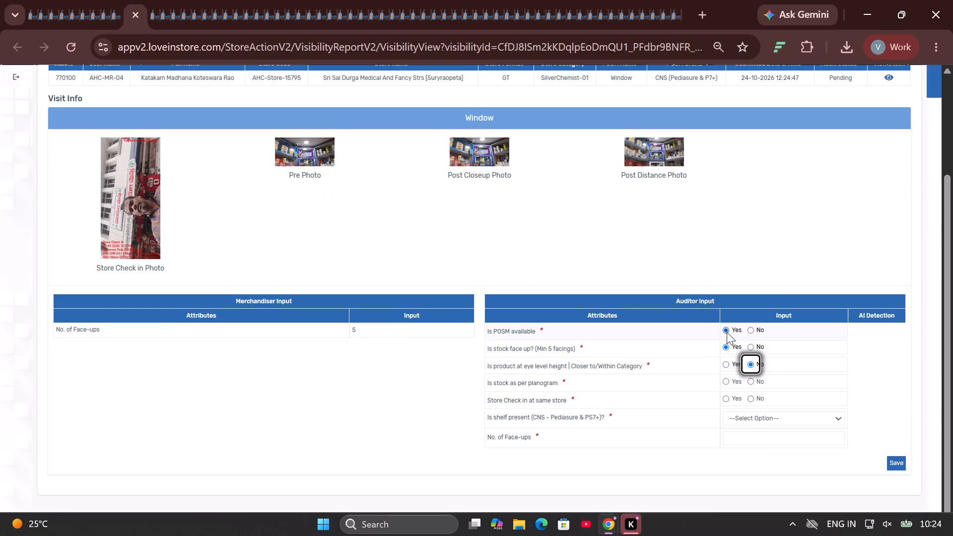
pyautogui.press('space')
pyautogui.press('Tab')
pyautogui.press('space')
pyautogui.press('Tab')
pyautogui.press('Right')
pyautogui.press('Tab')
pyautogui.press('5')
pyautogui.press('Tab')
pyautogui.press('space')
# Audit visit 770097 with stock face up and eye-level height No, other questions Yes, shelf present Yes (Silver & Gold) and 1 face-up, and save it.
pyautogui.hotkey('ctrl', 'Tab')
pyautogui.scroll(-3, 727, 332)
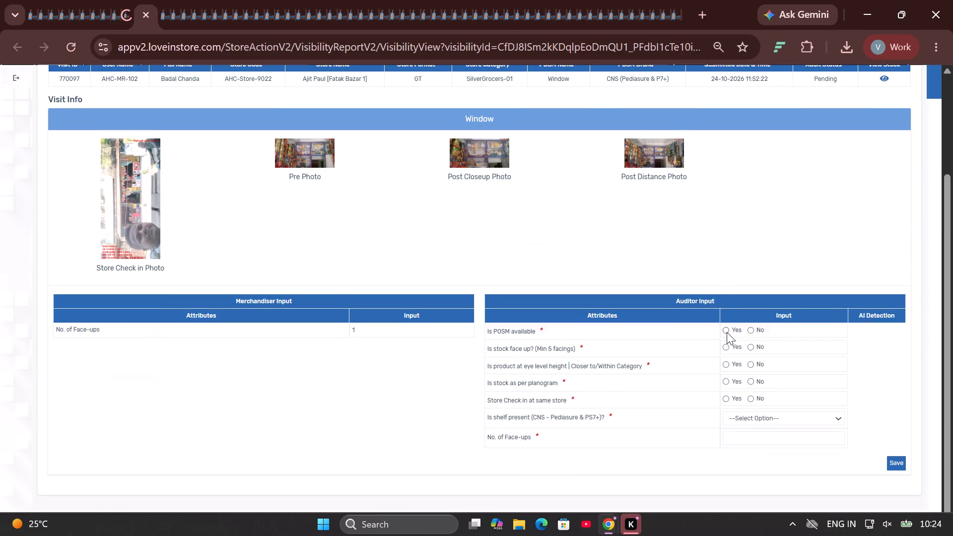
pyautogui.click(727, 332)
pyautogui.press('Tab')
pyautogui.press('Right')
pyautogui.press('Tab')
pyautogui.press('Right')
pyautogui.press('Tab')
pyautogui.press('space')
pyautogui.press('Tab')
pyautogui.press('space')
pyautogui.press('Tab')
pyautogui.press('Right')
pyautogui.press('Tab')
pyautogui.press('1')
pyautogui.press('Tab')
pyautogui.press('space')
# Audit visit 770095 with eye-level height No, all other questions Yes, shelf present Yes (Silver & Gold) and 6 face-ups, and save it.
pyautogui.hotkey('ctrl', 'Tab')
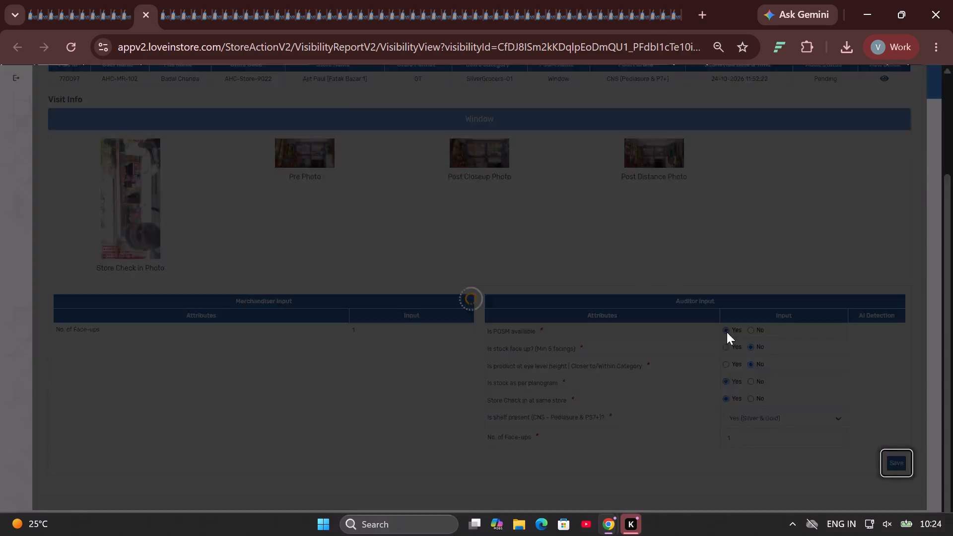
pyautogui.scroll(-2, 727, 332)
pyautogui.click(727, 332)
pyautogui.press('Tab')
pyautogui.press('space')
pyautogui.press('Tab')
pyautogui.press('Right')
pyautogui.press('Tab')
pyautogui.press('space')
pyautogui.press('Tab')
pyautogui.press('space')
pyautogui.press('Tab')
pyautogui.press('Right')
pyautogui.press('Tab')
pyautogui.press('6')
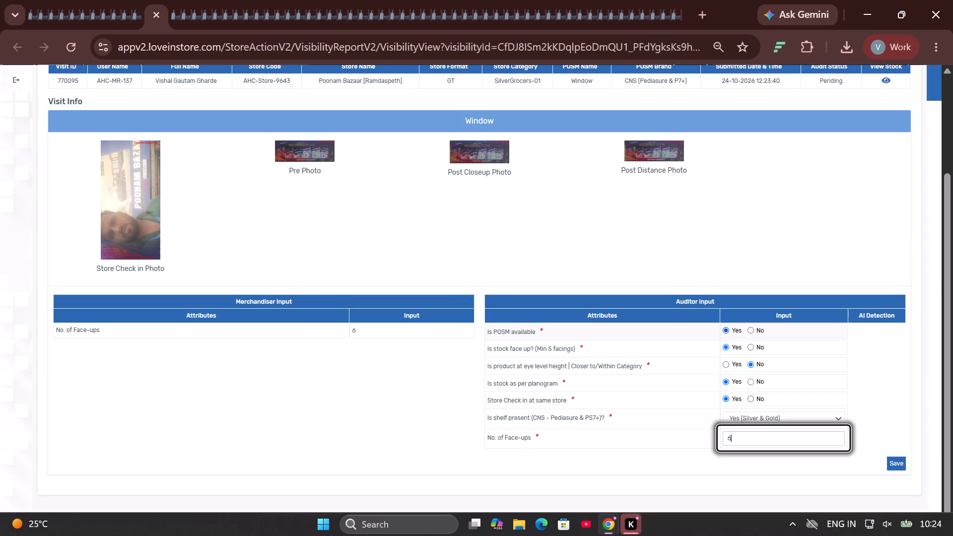
pyautogui.press('Tab')
pyautogui.press('space')
# Audit visit 770091 with stock face up, eye-level height and planogram No, others Yes, shelf present Yes (Silver & Gold) and 0 face-ups, and save it.
pyautogui.hotkey('ctrl', 'Tab')
pyautogui.scroll(-3, 727, 332)
pyautogui.click(727, 332)
pyautogui.press('Tab')
pyautogui.press('Right')
pyautogui.press('Tab')
pyautogui.press('Right')
pyautogui.press('Tab')
pyautogui.press('Right')
pyautogui.press('Tab')
pyautogui.press('space')
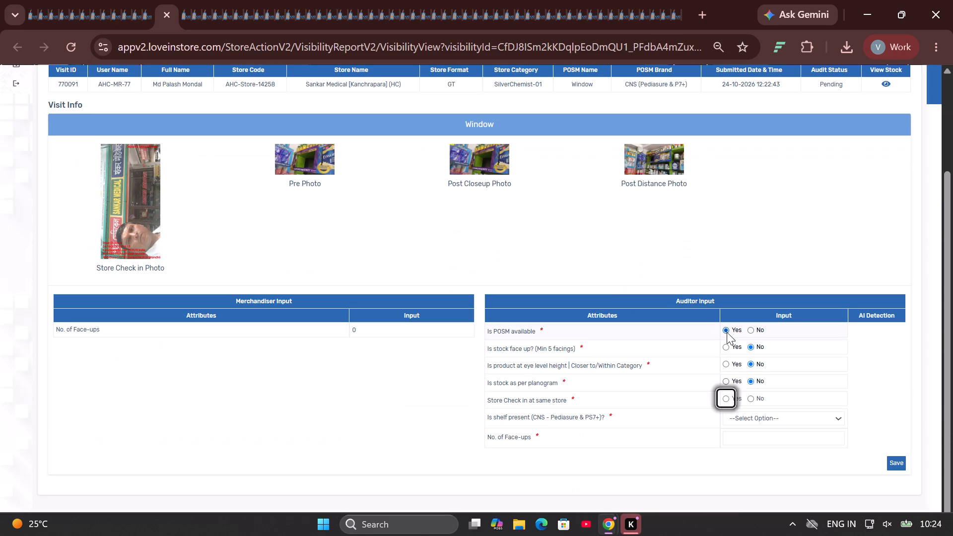
pyautogui.press('Tab')
pyautogui.press('Right')
pyautogui.press('Tab')
pyautogui.press('0')
pyautogui.press('Tab')
pyautogui.press('space')
# Audit visit 770090 with eye-level height No, all other questions Yes, shelf present Yes (Silver & Gold) and 5 face-ups, and save it.
pyautogui.hotkey('ctrl', 'Tab')
pyautogui.scroll(-2, 727, 332)
pyautogui.click(727, 332)
pyautogui.press('Tab')
pyautogui.press('space')
pyautogui.press('Tab')
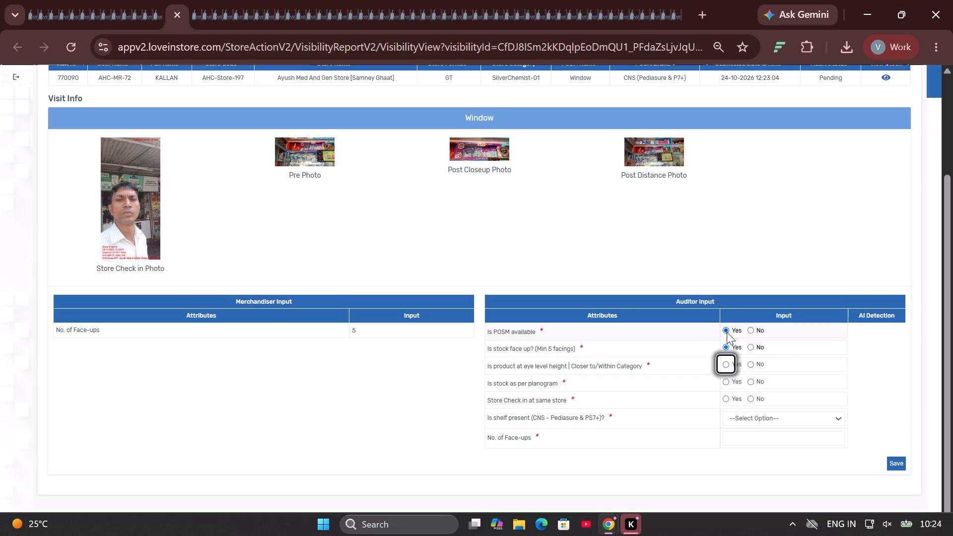
pyautogui.press('Right')
pyautogui.press('Tab')
pyautogui.press('space')
pyautogui.press('Tab')
pyautogui.press('Tab')
pyautogui.press('Right')
pyautogui.hotkey('shift', 'Tab')
pyautogui.press('space')
pyautogui.press('Tab')
pyautogui.press('Tab')
pyautogui.press('5')
pyautogui.press('Tab')
pyautogui.press('space')
# Audit visit 770086 with stock face up and eye-level height No, other questions Yes, shelf present Yes (Silver & Gold) and 2 face-ups, and save it.
pyautogui.hotkey('ctrl', 'Tab')
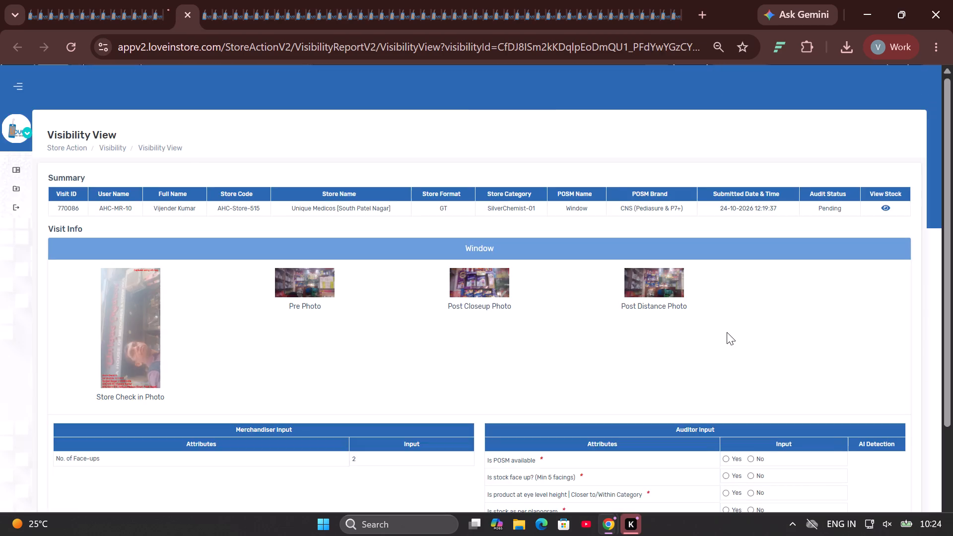
pyautogui.scroll(-3, 727, 332)
pyautogui.click(727, 332)
pyautogui.press('Tab')
pyautogui.press('Right')
pyautogui.press('Tab')
pyautogui.press('Right')
pyautogui.press('Tab')
pyautogui.press('space')
pyautogui.press('Tab')
pyautogui.press('space')
pyautogui.press('Tab')
pyautogui.press('Right')
pyautogui.press('Tab')
pyautogui.press('2')
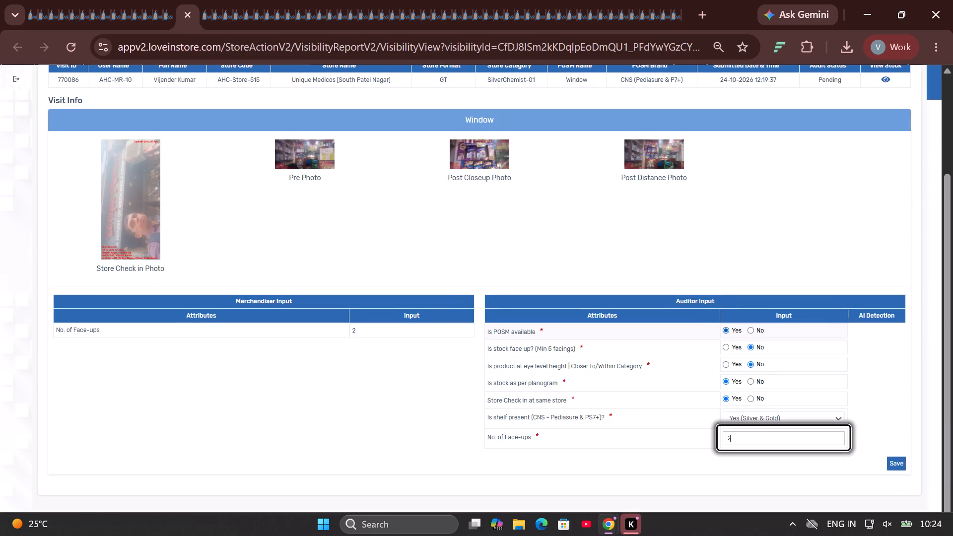
pyautogui.press('Tab')
pyautogui.press('space')
# Audit visit 770087 with stock face up and eye-level height No, other questions Yes, shelf present Yes (Silver & Gold) and 3 face-ups, and save it.
pyautogui.hotkey('ctrl', 'Tab')
pyautogui.scroll(-2, 727, 332)
pyautogui.click(727, 332)
pyautogui.press('Tab')
pyautogui.press('space')
pyautogui.press('Tab')
pyautogui.press('Right')
pyautogui.press('Tab')
pyautogui.press('space')
pyautogui.press('Tab')
pyautogui.press('space')
pyautogui.press('Tab')
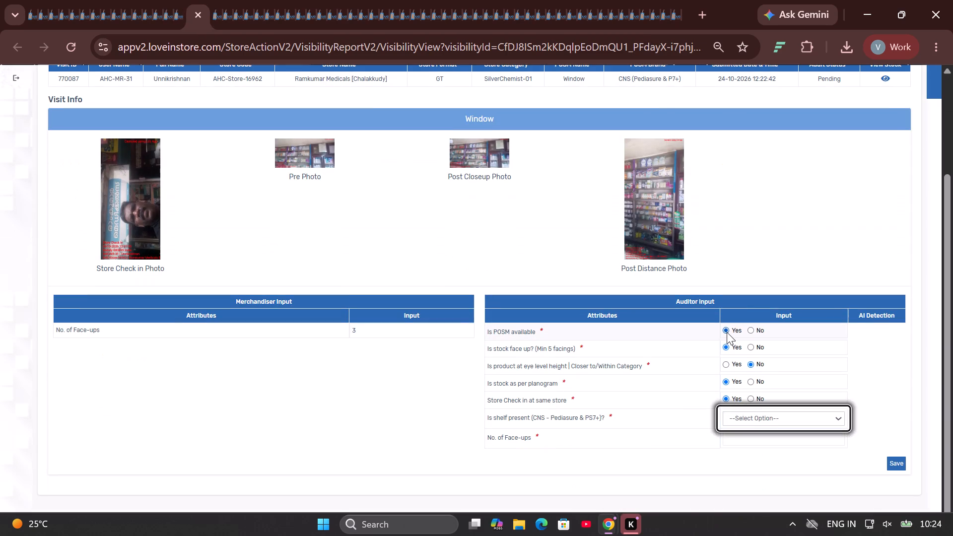
pyautogui.press('Right')
pyautogui.press('Tab')
pyautogui.hotkey('shift', 'Tab')
pyautogui.hotkey('shift', 'Tab')
pyautogui.hotkey('shift', 'Tab')
pyautogui.hotkey('shift', 'Tab')
pyautogui.hotkey('shift', 'Tab')
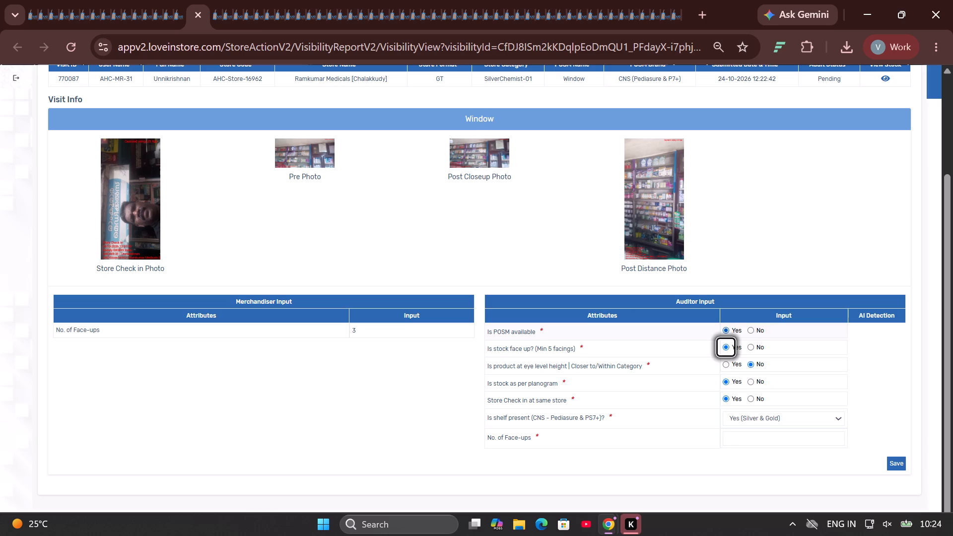
pyautogui.press('Right')
pyautogui.press('Tab')
pyautogui.press('Tab')
pyautogui.press('Tab')
pyautogui.press('Tab')
pyautogui.press('Tab')
pyautogui.press('3')
pyautogui.press('Tab')
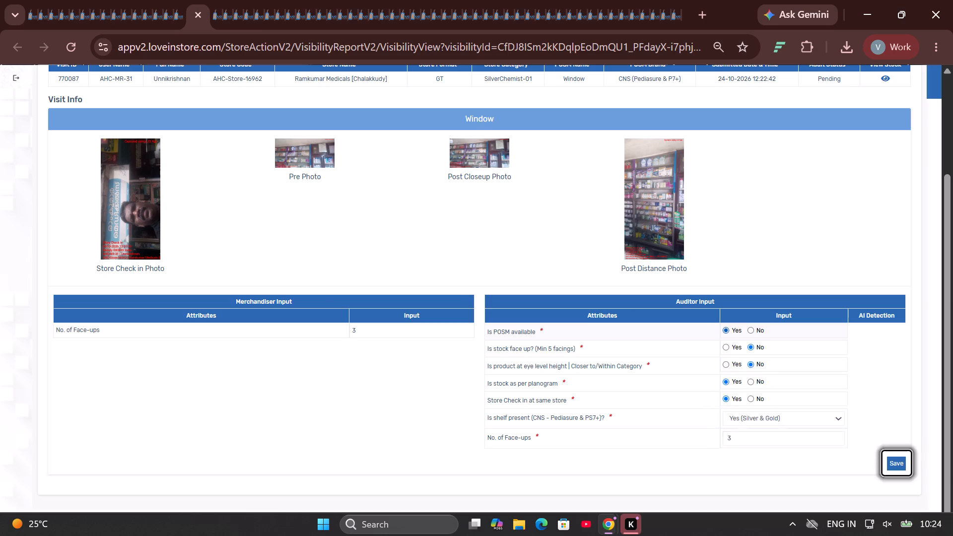
pyautogui.press('space')
# Audit visit 770079 with stock face up and eye-level height No, other questions Yes, shelf present Yes (Silver & Gold) and 2 face-ups, and save it.
pyautogui.hotkey('ctrl', 'Tab')
pyautogui.scroll(-3, 727, 332)
pyautogui.click(727, 332)
pyautogui.press('Tab')
pyautogui.press('Right')
pyautogui.press('Tab')
pyautogui.press('Right')
pyautogui.press('Tab')
pyautogui.press('Tab')
pyautogui.press('space')
pyautogui.hotkey('shift', 'Tab')
pyautogui.press('space')
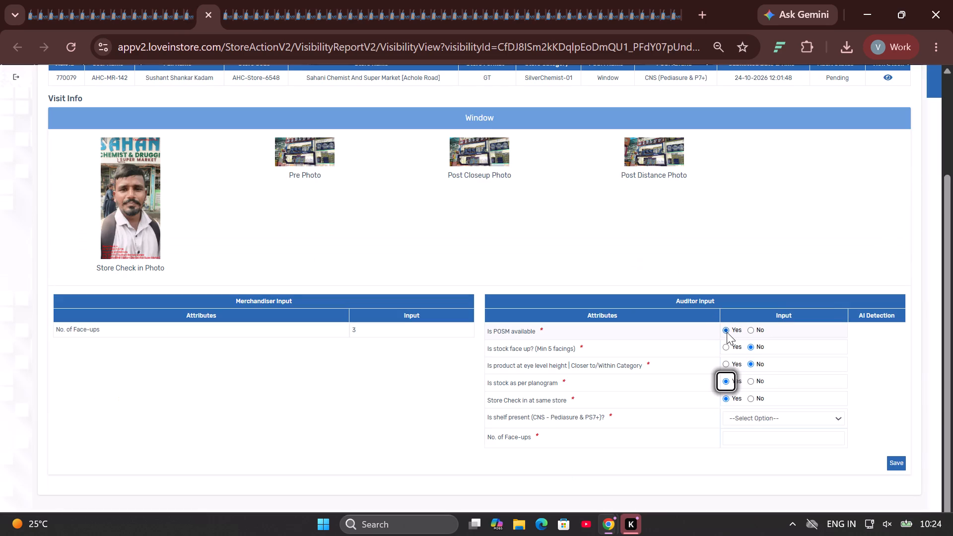
pyautogui.press('Tab')
pyautogui.press('Tab')
pyautogui.press('Right')
pyautogui.press('Tab')
pyautogui.press('2')
pyautogui.press('Tab')
pyautogui.press('space')
# Audit visit 770077 with POSM, stock face up and eye-level height No, others Yes, shelf present Yes (Silver & Gold) and 2 face-ups, and save it.
pyautogui.hotkey('ctrl', 'Tab')
pyautogui.scroll(-3, 727, 332)
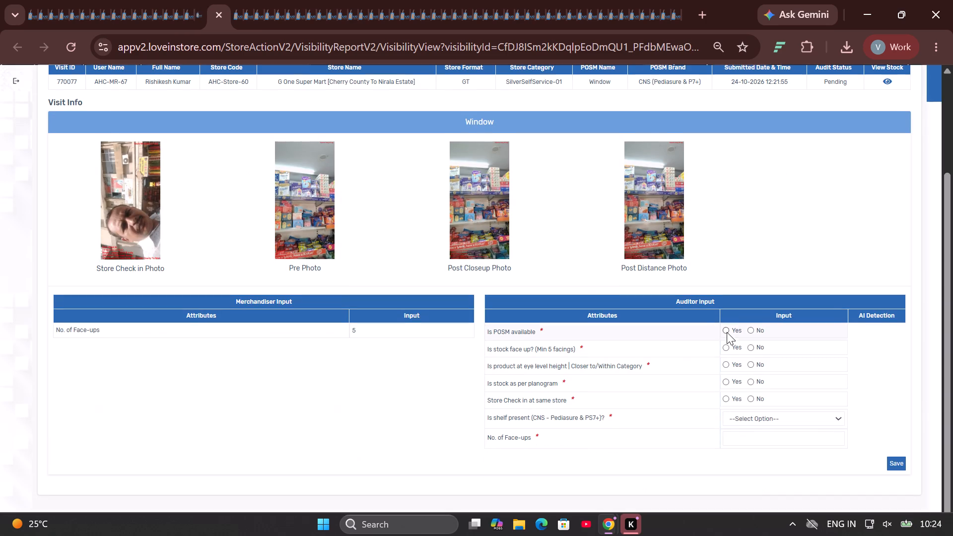
pyautogui.click(727, 332)
pyautogui.press('Right')
pyautogui.press('Tab')
pyautogui.press('Right')
pyautogui.press('Tab')
pyautogui.press('Right')
pyautogui.press('Tab')
pyautogui.press('space')
pyautogui.press('Tab')
pyautogui.press('space')
pyautogui.press('Tab')
pyautogui.press('Right')
pyautogui.press('Tab')
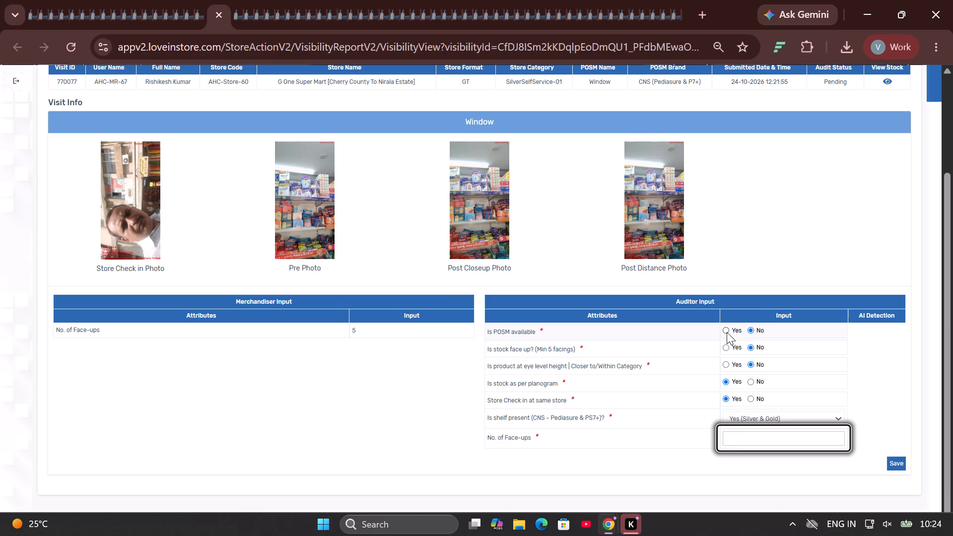
pyautogui.press('2')
pyautogui.press('Tab')
pyautogui.press('space')
# Audit visit 770074 with POSM available and eye-level height No, other questions Yes, shelf present Yes (Silver & Gold) and 6 face-ups, and save it.
pyautogui.hotkey('ctrl', 'Tab')
pyautogui.scroll(-3, 727, 332)
pyautogui.click(727, 332)
pyautogui.press('Right')
pyautogui.press('Tab')
pyautogui.press('space')
pyautogui.press('Tab')
pyautogui.press('Right')
pyautogui.press('Tab')
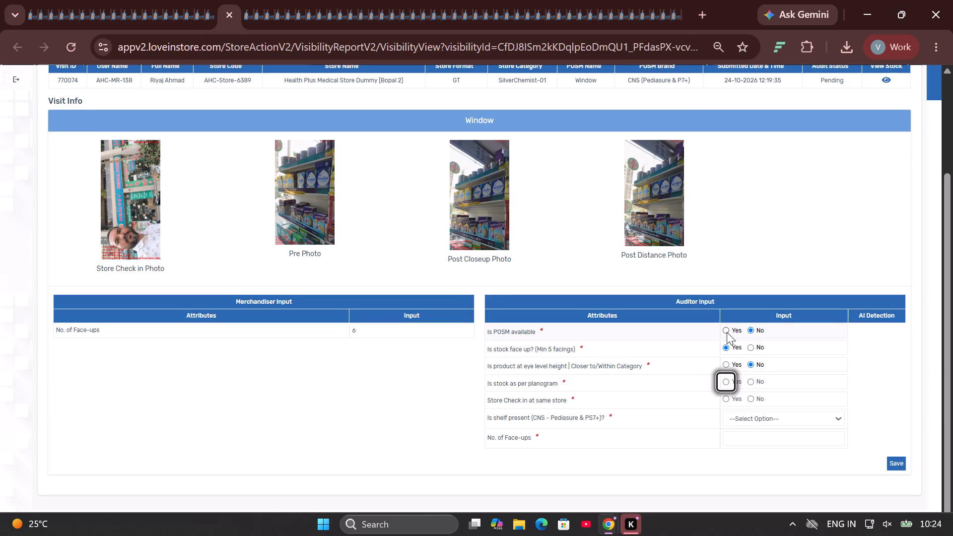
pyautogui.press('space')
pyautogui.press('Tab')
pyautogui.press('space')
pyautogui.press('Tab')
pyautogui.press('Right')
pyautogui.press('Tab')
pyautogui.press('6')
pyautogui.press('Tab')
pyautogui.press('space')
# Audit visit 770073 with eye-level height No, all other questions Yes, shelf present Yes (Silver & Gold) and 5 face-ups, and save it.
pyautogui.hotkey('ctrl', 'Tab')
pyautogui.scroll(-3, 727, 332)
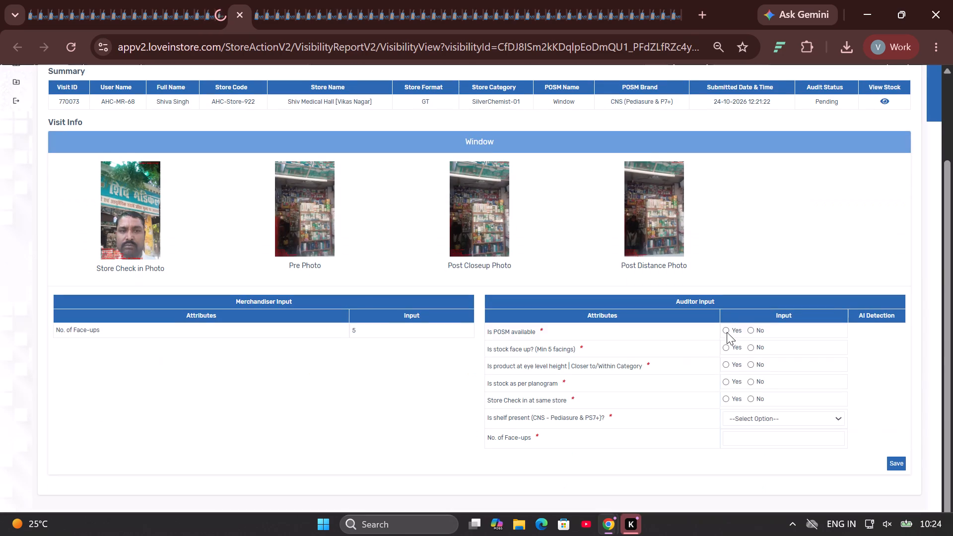
pyautogui.click(727, 332)
pyautogui.press('Tab')
pyautogui.press('space')
pyautogui.press('Tab')
pyautogui.press('Right')
pyautogui.press('Tab')
pyautogui.press('space')
pyautogui.press('Tab')
pyautogui.press('space')
pyautogui.press('Tab')
pyautogui.press('Right')
pyautogui.press('Tab')
pyautogui.press('5')
pyautogui.press('Tab')
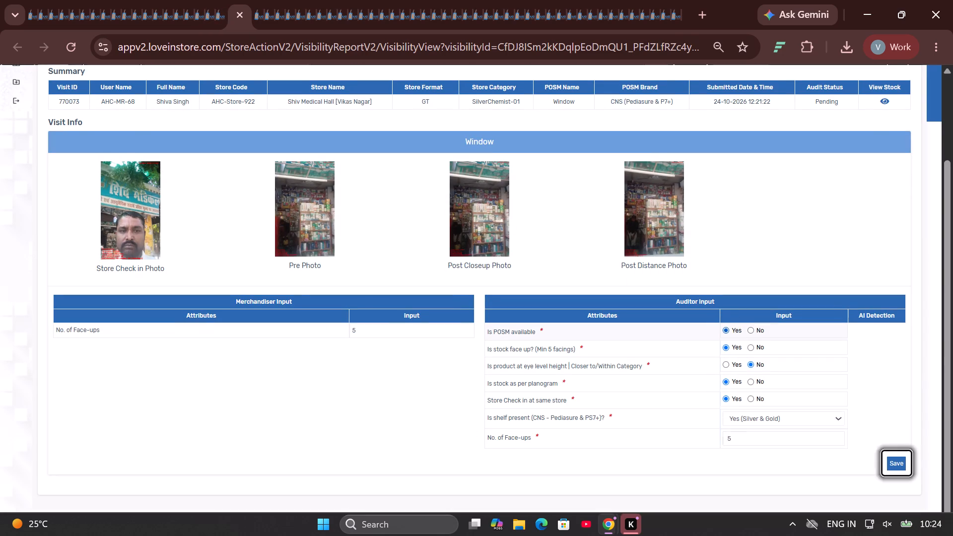
pyautogui.press('space')
# Audit visit 770069 with stock face up and eye-level height No, other questions Yes, shelf present Yes (Silver & Gold) and 2 face-ups, and save it.
pyautogui.hotkey('ctrl', 'Tab')
pyautogui.scroll(-3, 727, 332)
pyautogui.click(727, 332)
pyautogui.press('Tab')
pyautogui.press('Right')
pyautogui.press('Tab')
pyautogui.press('Right')
pyautogui.press('Tab')
pyautogui.press('space')
pyautogui.press('Tab')
pyautogui.press('space')
pyautogui.press('Tab')
pyautogui.press('Right')
pyautogui.press('Tab')
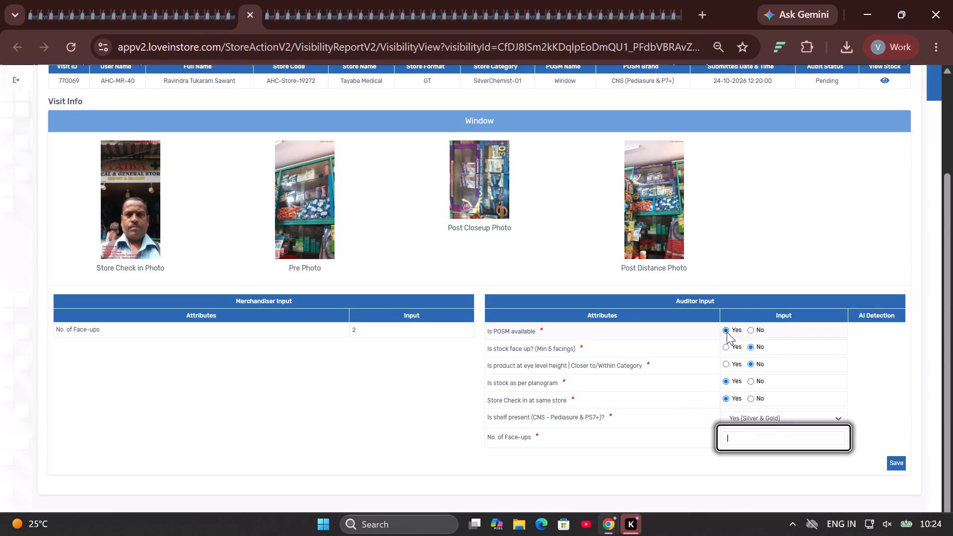
pyautogui.press('2')
pyautogui.press('Tab')
pyautogui.press('space')
# Audit visit 770067 with stock face up and eye-level height No, other questions Yes, shelf present Yes (Silver & Gold) and 4 face-ups, and save it.
pyautogui.hotkey('ctrl', 'Tab')
pyautogui.scroll(-3, 727, 332)
pyautogui.click(727, 332)
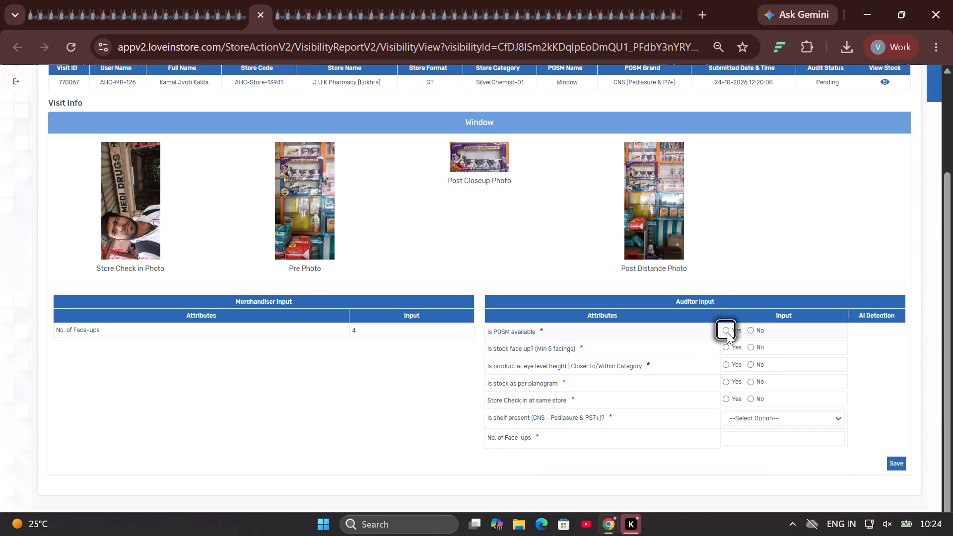
pyautogui.press('Tab')
pyautogui.press('Right')
pyautogui.press('Tab')
pyautogui.press('Right')
pyautogui.press('Tab')
pyautogui.press('space')
pyautogui.press('Tab')
pyautogui.press('space')
pyautogui.press('Tab')
pyautogui.press('Right')
pyautogui.press('Tab')
pyautogui.press('4')
pyautogui.press('Tab')
pyautogui.press('space')
# Audit visit 770066 with POSM available, stock face up and eye-level height No, others Yes, shelf present Yes (Silver & Gold) and 4 face-ups, and save it.
pyautogui.hotkey('ctrl', 'Tab')
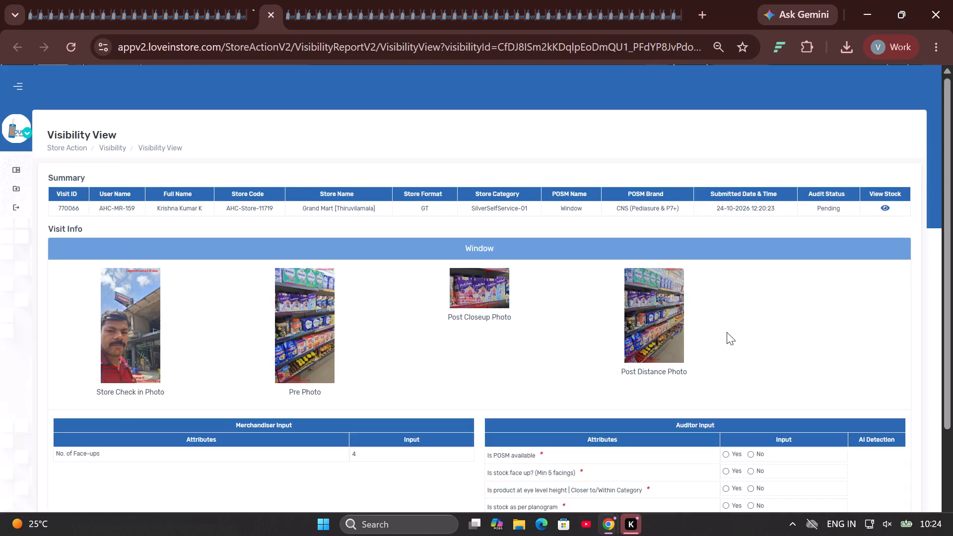
pyautogui.scroll(-3, 727, 332)
pyautogui.click(727, 332)
pyautogui.press('Right')
pyautogui.press('Tab')
pyautogui.press('space')
pyautogui.press('Tab')
pyautogui.press('Right')
pyautogui.hotkey('shift', 'Tab')
pyautogui.press('Right')
pyautogui.press('Tab')
pyautogui.press('space')
pyautogui.press('Tab')
pyautogui.press('space')
pyautogui.press('Tab')
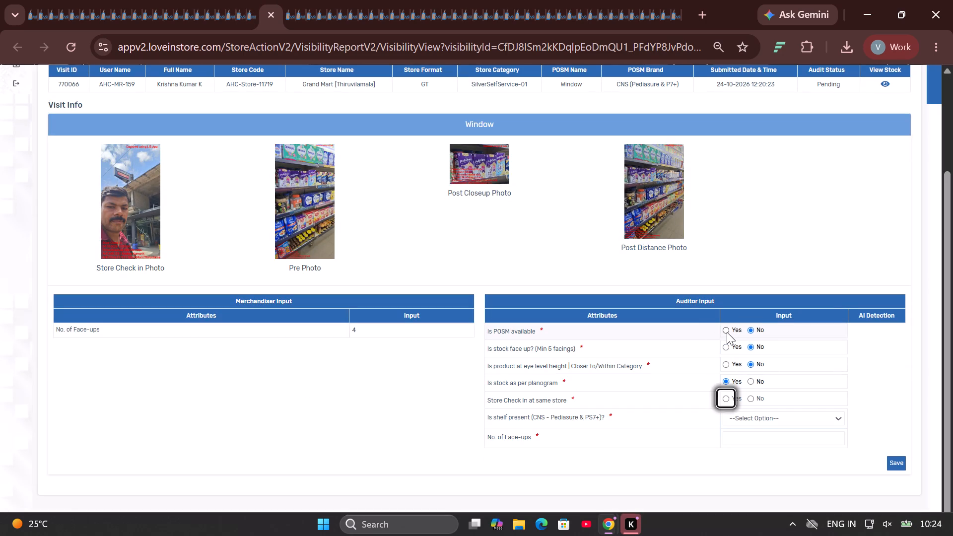
pyautogui.press('space')
pyautogui.press('Tab')
pyautogui.press('Right')
pyautogui.press('Tab')
pyautogui.press('4')
pyautogui.press('Tab')
pyautogui.write('b')
pyautogui.press('space')
# Audit visit 770063 with stock face up and eye-level height No, other questions Yes, shelf present Yes (Silver & Gold) and 4 face-ups, and save it.
pyautogui.hotkey('ctrl', 'Tab')
pyautogui.scroll(-3, 727, 332)
pyautogui.click(727, 332)
pyautogui.press('Tab')
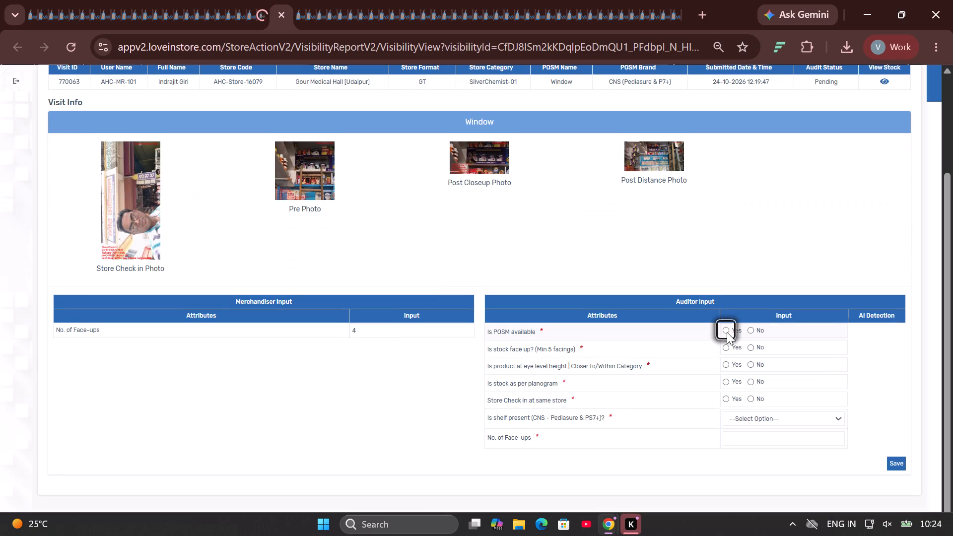
pyautogui.press('Right')
pyautogui.press('Tab')
pyautogui.press('Right')
pyautogui.press('Tab')
pyautogui.press('space')
pyautogui.press('Tab')
pyautogui.press('space')
pyautogui.press('Tab')
pyautogui.press('Right')
pyautogui.press('Tab')
pyautogui.press('4')
pyautogui.press('Tab')
pyautogui.press('space')
# Audit visit 770061 with eye-level height No, all other questions Yes, shelf present Yes (Silver & Gold) and 6 face-ups, and save it.
pyautogui.hotkey('ctrl', 'Tab')
pyautogui.scroll(-3, 727, 332)
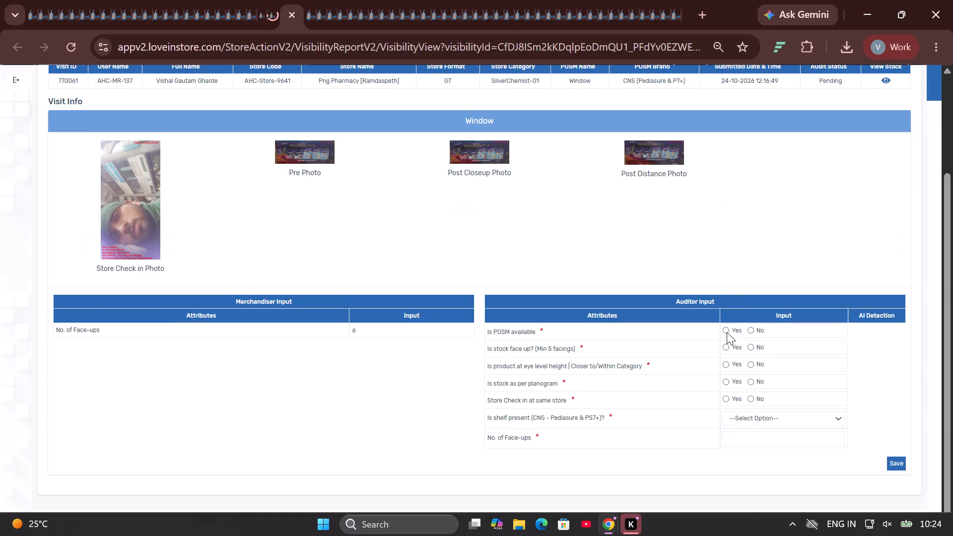
pyautogui.click(727, 332)
pyautogui.press('Tab')
pyautogui.press('space')
pyautogui.press('Tab')
pyautogui.press('Right')
pyautogui.press('Tab')
pyautogui.press('space')
pyautogui.press('Tab')
pyautogui.press('space')
pyautogui.press('Tab')
pyautogui.press('Right')
pyautogui.press('Tab')
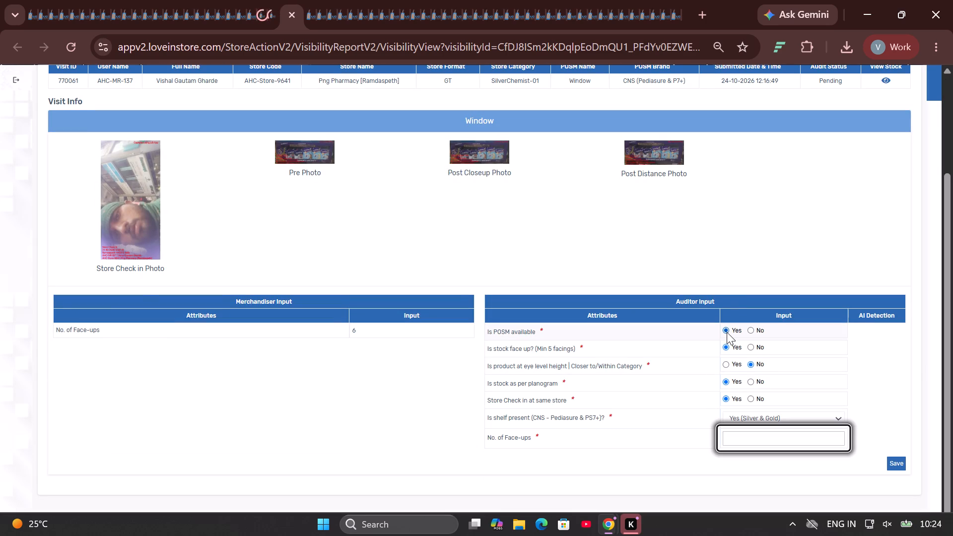
pyautogui.press('6')
pyautogui.press('Tab')
pyautogui.press('space')
# Audit visit 770060 with POSM available, stock face up and eye-level height No, others Yes, shelf present Yes (Silver & Gold) and 3 face-ups, and save it.
pyautogui.hotkey('ctrl', 'Tab')
pyautogui.scroll(-3, 727, 332)
pyautogui.click(727, 332)
pyautogui.press('Right')
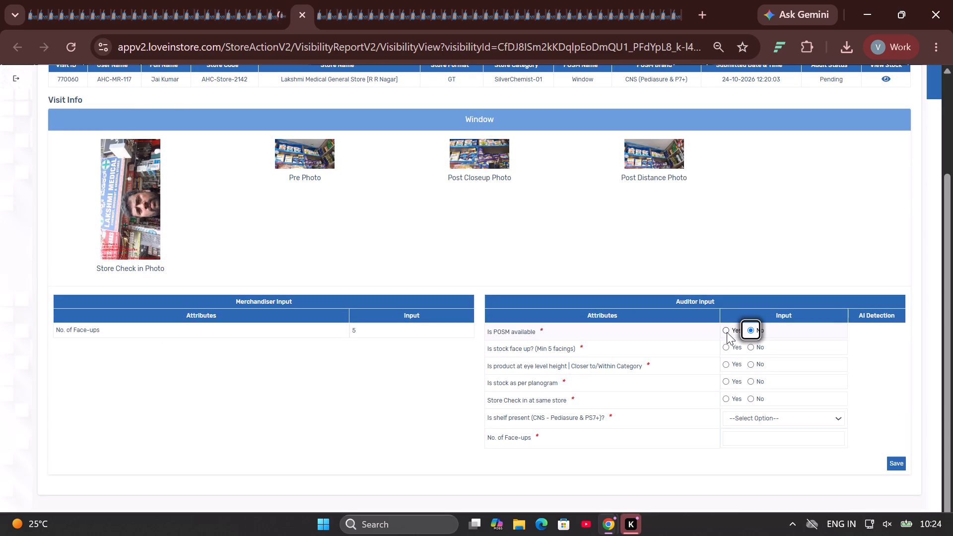
pyautogui.press('Tab')
pyautogui.press('Right')
pyautogui.press('Tab')
pyautogui.press('Right')
pyautogui.press('Tab')
pyautogui.press('space')
pyautogui.press('Tab')
pyautogui.press('space')
pyautogui.press('Tab')
pyautogui.press('Right')
pyautogui.press('Tab')
pyautogui.press('3')
pyautogui.press('Tab')
pyautogui.press('space')
# Audit visit 770057 with stock face up No, all other questions Yes, shelf present Yes (Silver & Gold) and 3 face-ups, and save it.
pyautogui.hotkey('ctrl', 'Tab')
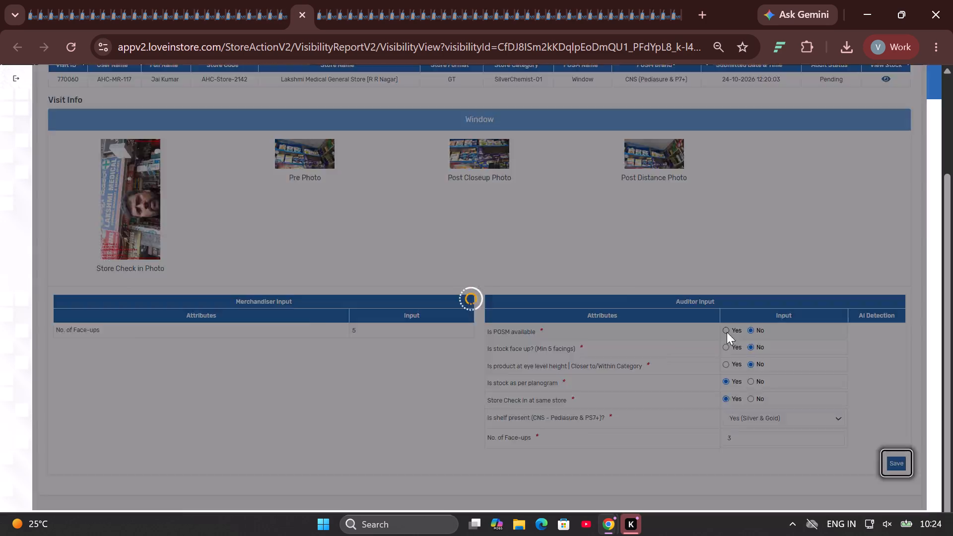
pyautogui.scroll(-3, 727, 332)
pyautogui.doubleClick(727, 332)
pyautogui.press('Tab')
pyautogui.press('Right')
pyautogui.press('Tab')
pyautogui.press('space')
pyautogui.press('Tab')
pyautogui.press('space')
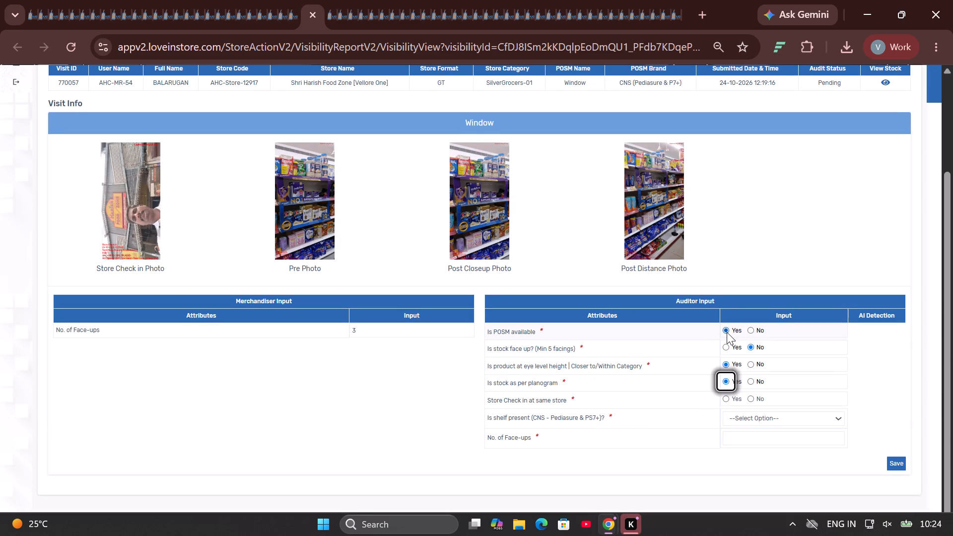
pyautogui.press('Tab')
pyautogui.press('space')
pyautogui.press('Tab')
pyautogui.press('Right')
pyautogui.press('Tab')
pyautogui.press('3')
pyautogui.press('Tab')
pyautogui.press('space')
# Audit visit 770053 with all questions Yes, shelf present Yes (Silver & Gold) and 5 face-ups, and save it.
pyautogui.hotkey('ctrl', 'Tab')
pyautogui.scroll(-1, 727, 332)
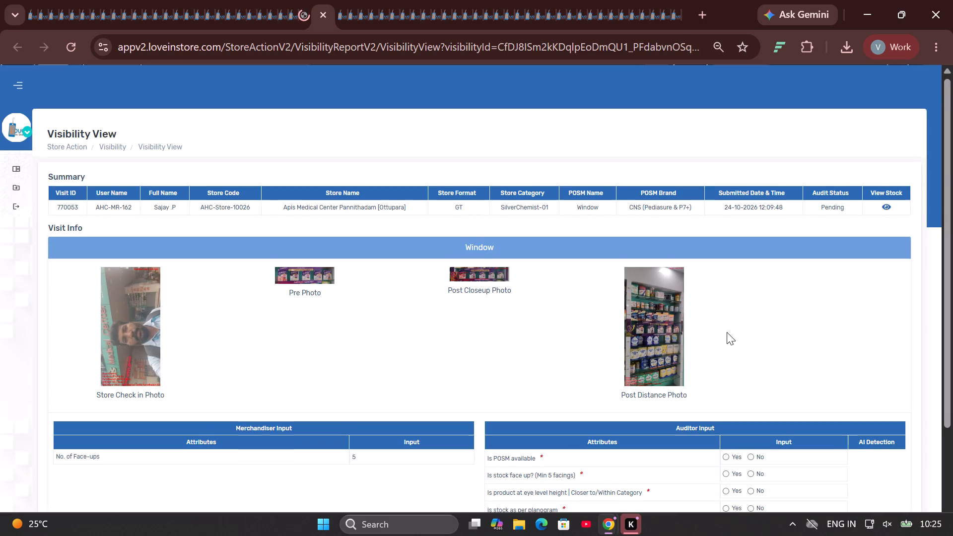
pyautogui.scroll(-2, 727, 332)
pyautogui.click(727, 332)
pyautogui.press('Tab')
pyautogui.press('space')
pyautogui.press('Tab')
pyautogui.press('space')
pyautogui.press('Tab')
pyautogui.press('space')
pyautogui.press('Tab')
pyautogui.press('space')
pyautogui.press('Tab')
pyautogui.press('Right')
pyautogui.press('Tab')
pyautogui.press('5')
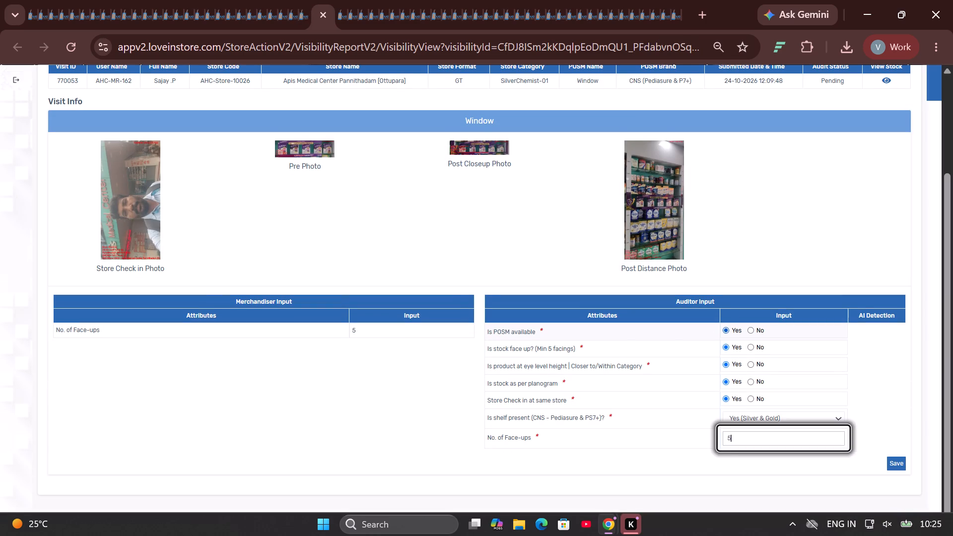
pyautogui.press('Tab')
pyautogui.press('space')
# Audit visit 770052 with POSM available and eye-level height No, other questions Yes, shelf present Yes (Silver & Gold) and 6 face-ups, and save it.
pyautogui.hotkey('ctrl', 'Tab')
pyautogui.scroll(-2, 727, 332)
pyautogui.click(727, 332)
pyautogui.press('Tab')
pyautogui.press('space')
pyautogui.hotkey('shift', 'Tab')
pyautogui.hotkey('shift', 'Tab')
pyautogui.press('Right')
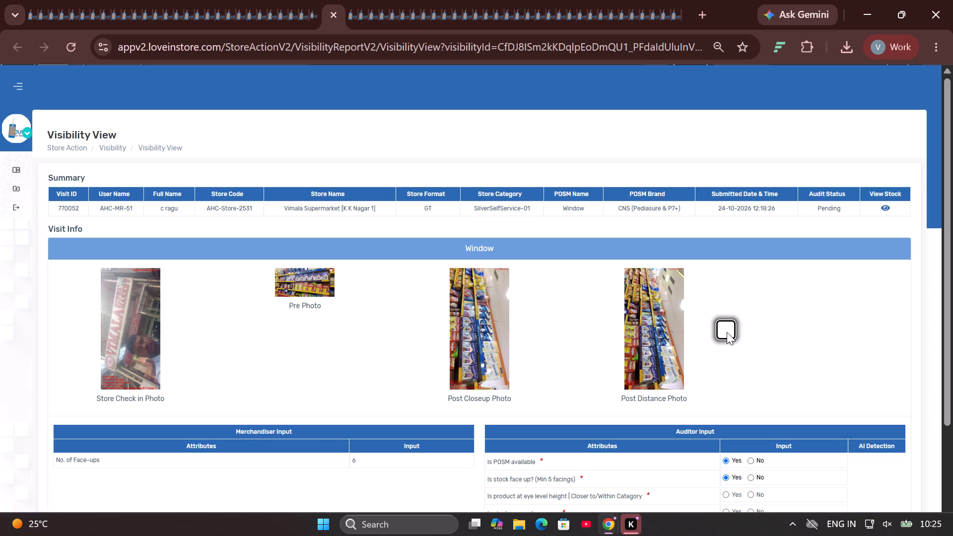
pyautogui.press('Tab')
pyautogui.press('Right')
pyautogui.press('Tab')
pyautogui.press('Tab')
pyautogui.press('Right')
pyautogui.press('Tab')
pyautogui.press('space')
pyautogui.press('Tab')
pyautogui.press('space')
pyautogui.press('Tab')
pyautogui.press('Right')
pyautogui.press('Tab')
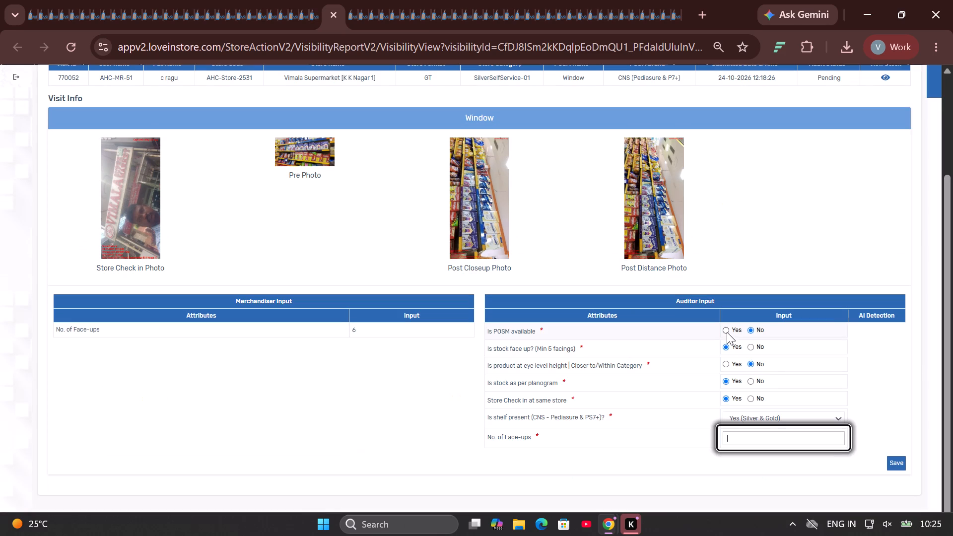
pyautogui.press('6')
pyautogui.press('Tab')
pyautogui.press('space')
# Audit visit 770565 with all questions Yes, shelf present Yes (Silver & Gold) and 5 face-ups, and save it.
pyautogui.hotkey('ctrl', 'Tab')
pyautogui.scroll(-3, 727, 332)
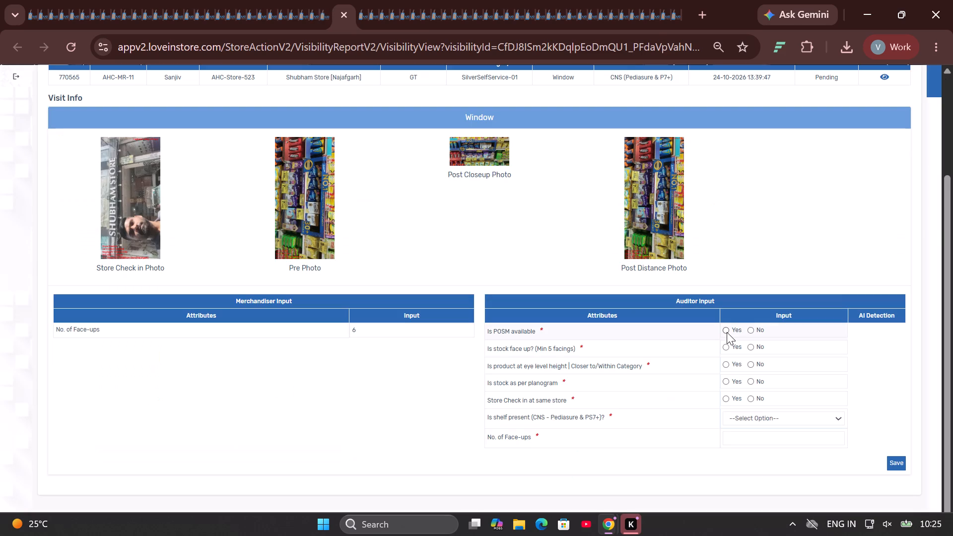
pyautogui.doubleClick(727, 332)
pyautogui.press('Tab')
pyautogui.press('space')
pyautogui.press('Tab')
pyautogui.press('space')
pyautogui.press('Tab')
pyautogui.press('space')
pyautogui.press('Tab')
pyautogui.press('space')
pyautogui.press('Tab')
pyautogui.press('Right')
pyautogui.press('Tab')
pyautogui.press('5')
pyautogui.press('Tab')
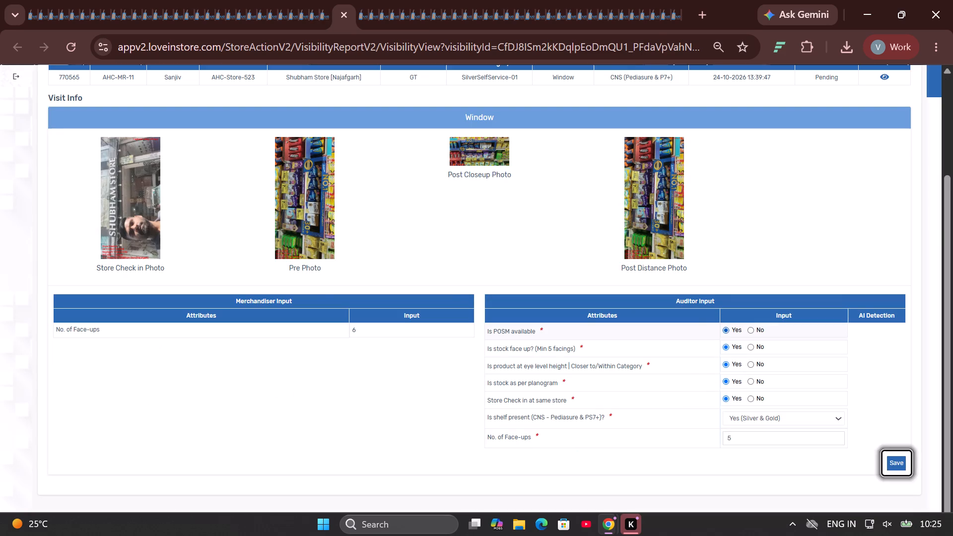
pyautogui.write('b')
pyautogui.press('space')
# Audit visit 770562 with stock face up and eye-level height No, other questions Yes, shelf present Yes (Silver & Gold) and 4 face-ups, and save it.
pyautogui.hotkey('ctrl', 'Tab')
pyautogui.scroll(-3, 727, 332)
pyautogui.click(727, 332)
pyautogui.press('Tab')
pyautogui.press('space')
pyautogui.press('Tab')
pyautogui.press('Right')
pyautogui.hotkey('shift', 'Tab')
pyautogui.press('Right')
pyautogui.press('Tab')
pyautogui.press('space')
pyautogui.press('Tab')
pyautogui.press('space')
pyautogui.press('Tab')
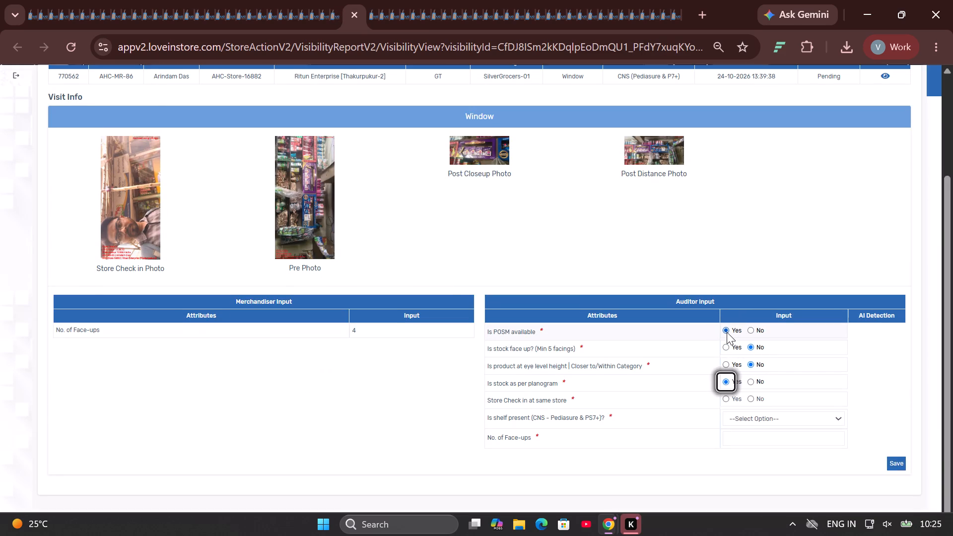
pyautogui.press('space')
pyautogui.press('Tab')
pyautogui.press('Right')
pyautogui.press('Tab')
pyautogui.press('4')
pyautogui.press('Tab')
pyautogui.press('space')
# Audit visit 770561 with eye-level height No, other Yes/No questions Yes, a shelf-present option chosen and 5 face-ups, and save it.
pyautogui.hotkey('ctrl', 'Tab')
pyautogui.scroll(-2, 727, 332)
pyautogui.click(727, 332)
pyautogui.press('Tab')
pyautogui.press('space')
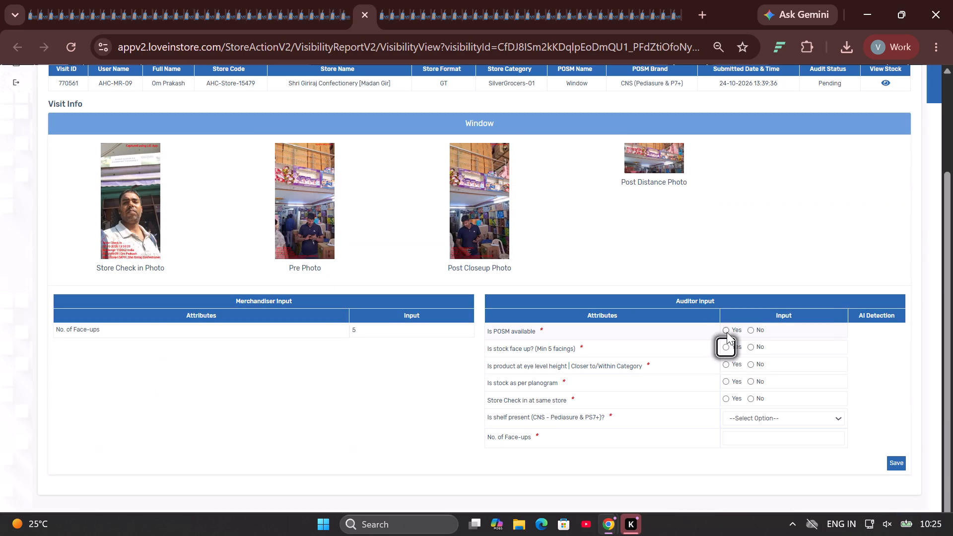
pyautogui.press('Tab')
pyautogui.press('Right')
pyautogui.press('Tab')
pyautogui.press('space')
pyautogui.press('Tab')
pyautogui.press('space')
pyautogui.press('Tab')
pyautogui.press('Right')
pyautogui.press('Right')
pyautogui.press('Tab')
pyautogui.press('5')
pyautogui.press('Tab')
pyautogui.press('space')
# Audit visit 770558 with eye-level height No, other questions Yes, shelf present Yes (Silver & Gold) and 5 face-ups, and save it.
pyautogui.hotkey('ctrl', 'Tab')
pyautogui.scroll(-2, 727, 332)
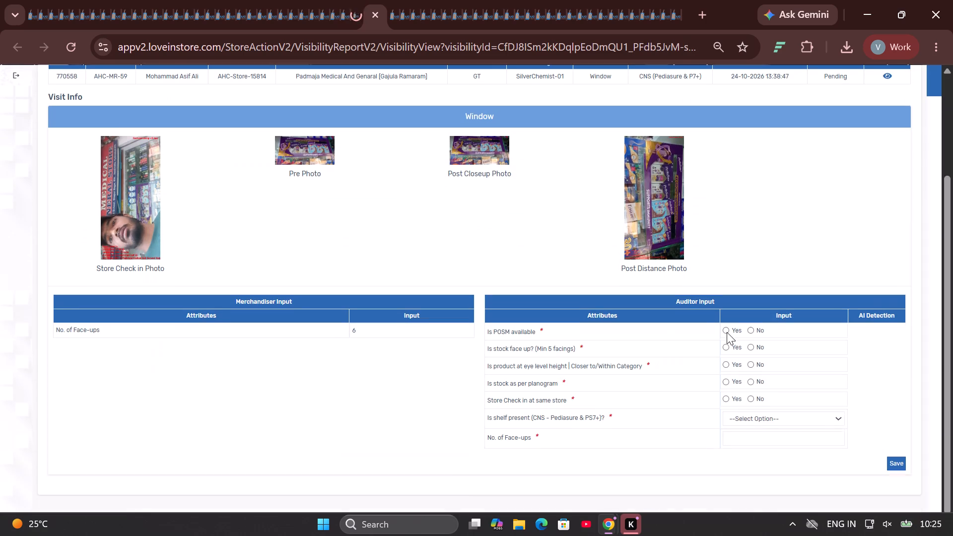
pyautogui.tripleClick(727, 332)
pyautogui.press('Tab')
pyautogui.press('space')
pyautogui.press('Tab')
pyautogui.press('Right')
pyautogui.press('Tab')
pyautogui.press('space')
pyautogui.press('Tab')
pyautogui.press('space')
pyautogui.press('Tab')
pyautogui.press('Right')
pyautogui.press('Tab')
pyautogui.press('5')
pyautogui.press('Tab')
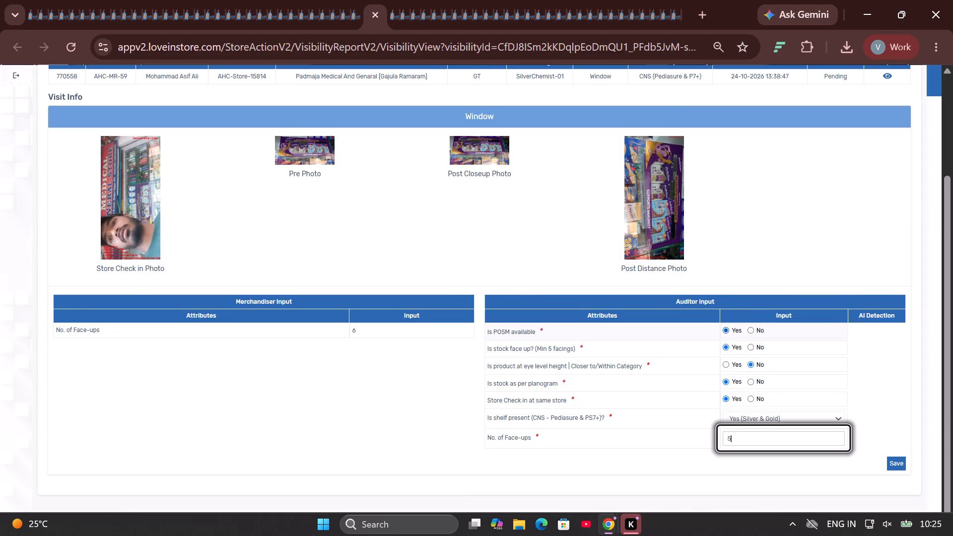
pyautogui.press('space')
# Audit visit 770557 with stock face up and eye-level height No, other questions Yes, shelf present Yes (Silver & Gold) and 3 face-ups, and save it.
pyautogui.hotkey('ctrl', 'Tab')
pyautogui.scroll(-3, 727, 332)
pyautogui.click(727, 332)
pyautogui.press('Tab')
pyautogui.press('Right')
pyautogui.press('Tab')
pyautogui.press('Right')
pyautogui.press('Tab')
pyautogui.press('space')
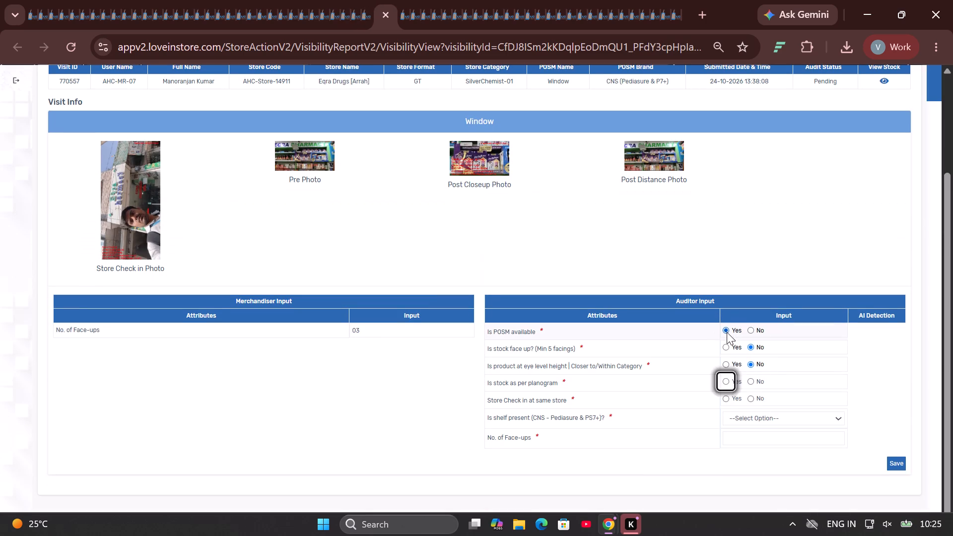
pyautogui.press('Tab')
pyautogui.press('space')
pyautogui.press('Tab')
pyautogui.press('Right')
pyautogui.press('Tab')
pyautogui.press('3')
pyautogui.press('Tab')
pyautogui.press('space')
# Audit visit 770555 with eye-level height No, other questions Yes, shelf present Yes (Silver & Gold) and 5 face-ups, and save it.
pyautogui.hotkey('ctrl', 'Tab')
pyautogui.scroll(-2, 727, 332)
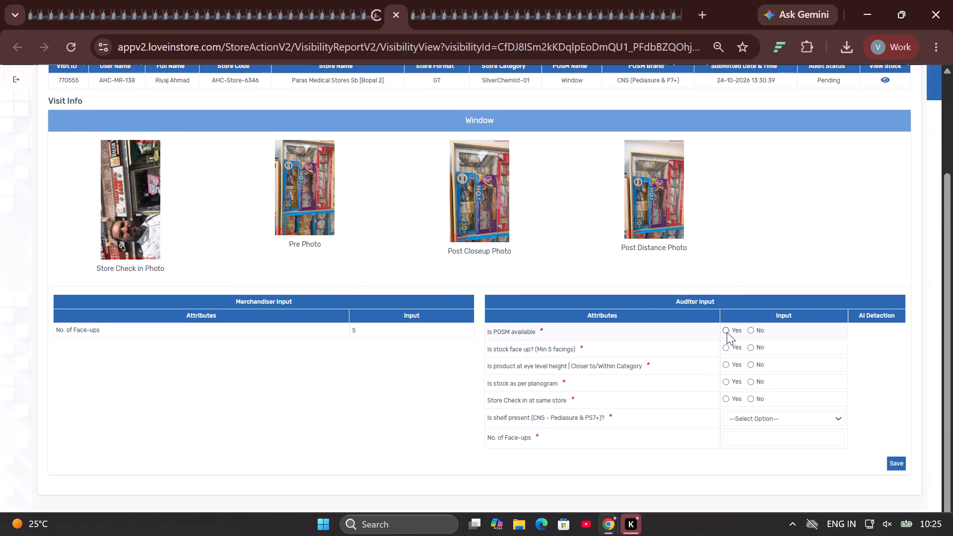
pyautogui.press('Tab')
pyautogui.press('Right')
pyautogui.scroll(-2, 727, 332)
pyautogui.click(727, 332)
pyautogui.press('Tab')
pyautogui.press('space')
pyautogui.press('Tab')
pyautogui.press('Up')
pyautogui.press('Tab')
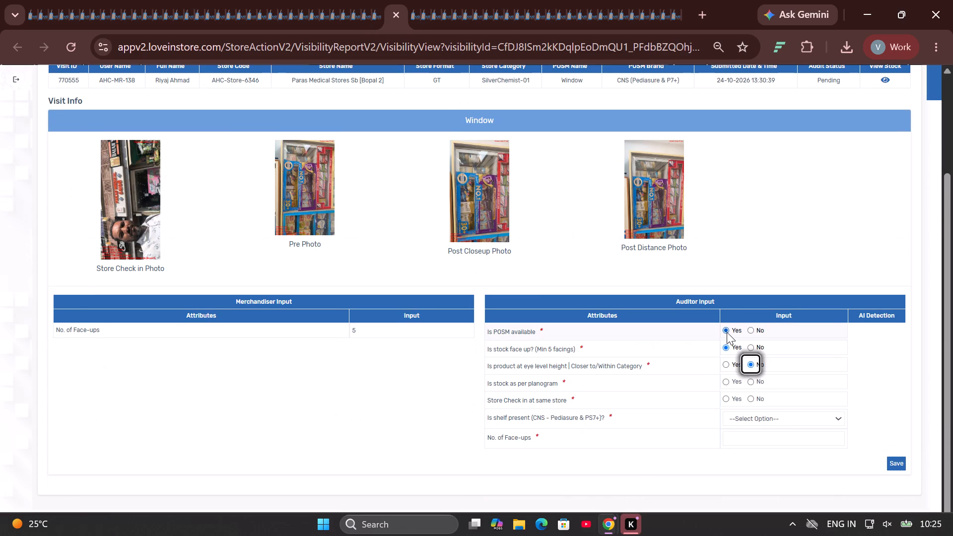
pyautogui.press('space')
pyautogui.press('Tab')
pyautogui.press('space')
pyautogui.press('Tab')
pyautogui.press('Right')
pyautogui.press('Tab')
pyautogui.press('5')
pyautogui.press('Tab')
pyautogui.press('space')
# Audit visit 770552 with POSM available, stock face up and eye-level height No, others Yes, shelf present Yes (Silver & Gold) and 3 face-ups, and save it.
pyautogui.hotkey('ctrl', 'Tab')
pyautogui.scroll(-3, 727, 332)
pyautogui.click(727, 332)
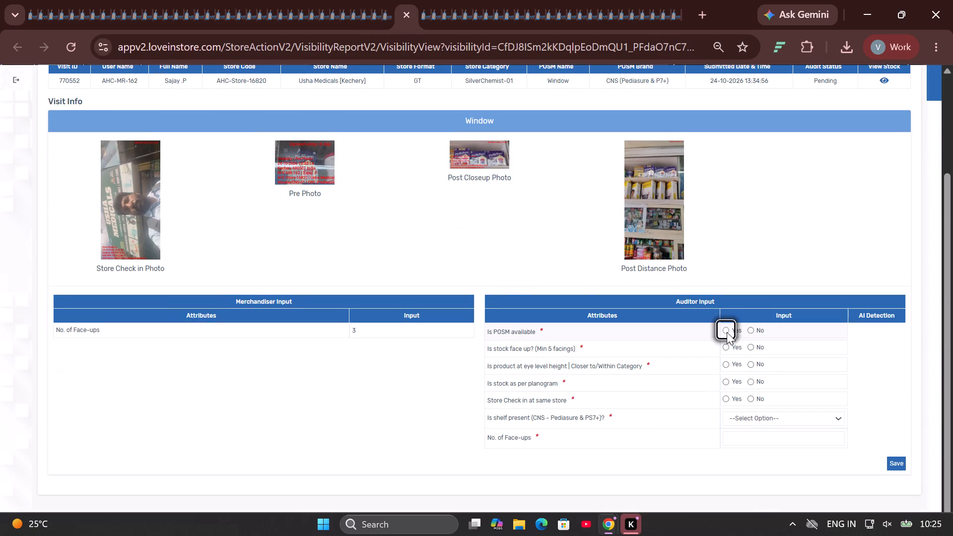
pyautogui.press('Right')
pyautogui.press('Tab')
pyautogui.press('Right')
pyautogui.press('Tab')
pyautogui.press('Right')
pyautogui.press('Tab')
pyautogui.press('space')
pyautogui.press('Tab')
pyautogui.press('space')
pyautogui.press('Tab')
pyautogui.press('Right')
pyautogui.press('Tab')
pyautogui.press('3')
pyautogui.press('Tab')
pyautogui.press('space')
# Audit visit 770549 with stock face up and eye-level height No, other questions Yes, shelf present Yes (Silver & Gold) and 4 face-ups, and save it.
pyautogui.hotkey('ctrl', 'Tab')
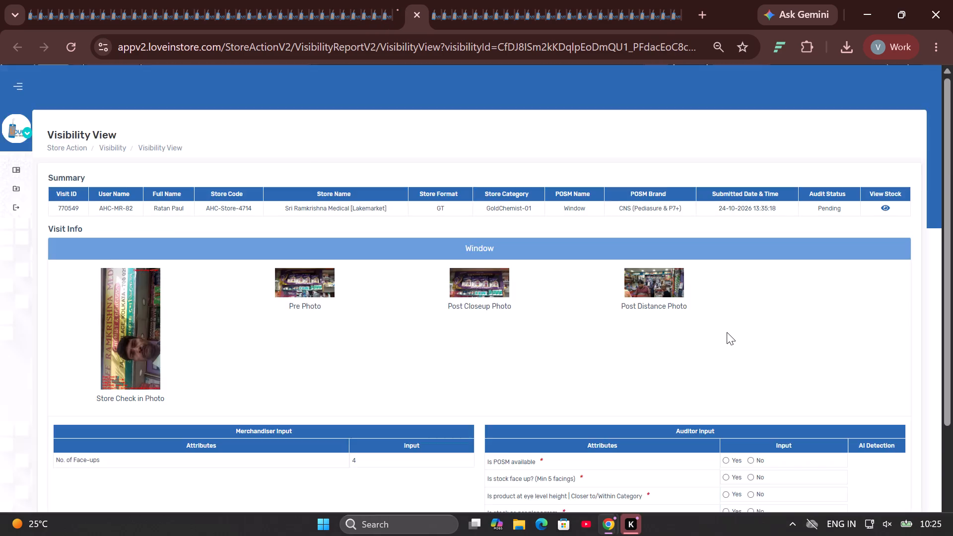
pyautogui.scroll(-3, 727, 332)
pyautogui.click(727, 332)
pyautogui.press('Tab')
pyautogui.press('Right')
pyautogui.press('Tab')
pyautogui.press('Right')
pyautogui.press('Tab')
pyautogui.press('space')
pyautogui.press('Tab')
pyautogui.press('space')
pyautogui.press('Tab')
pyautogui.press('Right')
pyautogui.press('Tab')
pyautogui.press('4')
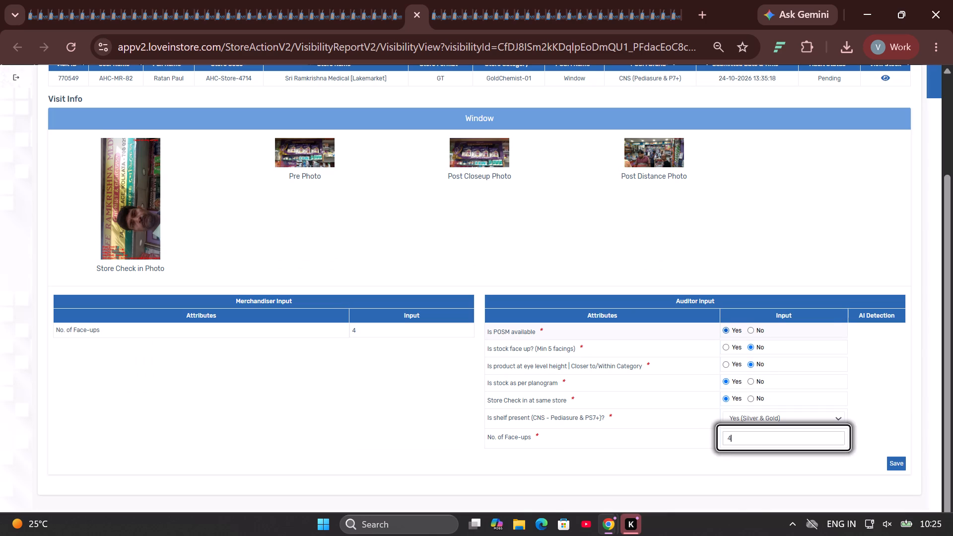
pyautogui.press('Tab')
pyautogui.hotkey('ctrl', 'Tab')
pyautogui.hotkey('ctrl', 'shift', 'Tab')
pyautogui.press('space')
# Audit visit 770548 with stock face up and eye-level height No, other questions Yes, shelf present Yes (Silver & Gold) and 3 face-ups, and save it.
pyautogui.hotkey('ctrl', 'Tab')
pyautogui.scroll(-2, 727, 332)
pyautogui.click(727, 332)
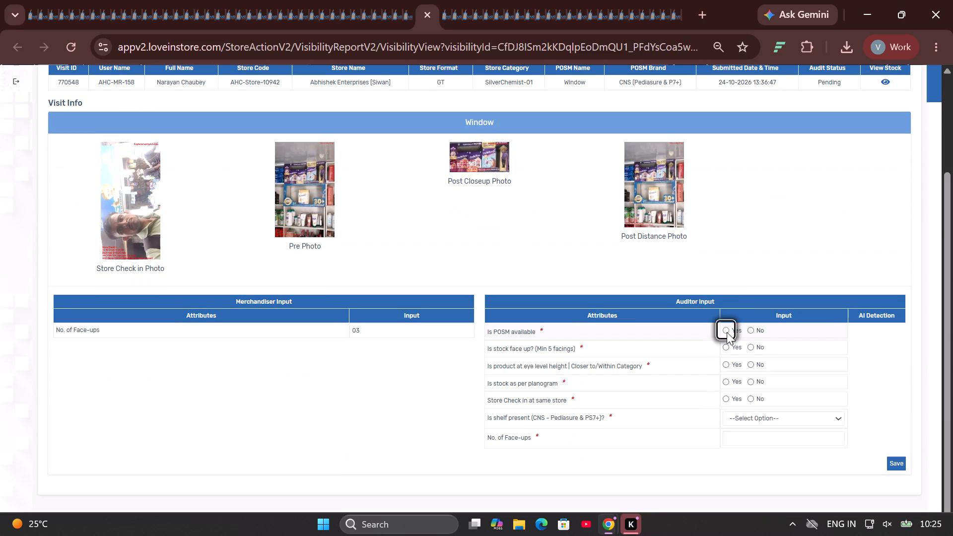
pyautogui.press('Tab')
pyautogui.press('Right')
pyautogui.press('Tab')
pyautogui.press('Right')
pyautogui.press('Tab')
pyautogui.press('space')
pyautogui.press('Tab')
pyautogui.press('space')
pyautogui.press('Tab')
pyautogui.press('Right')
pyautogui.press('Tab')
pyautogui.press('3')
pyautogui.press('Tab')
pyautogui.press('space')
# Audit visit 770545 with all five Yes/No questions set to Yes, a shelf-present option chosen and 6 face-ups, and save it.
pyautogui.hotkey('ctrl', 'Tab')
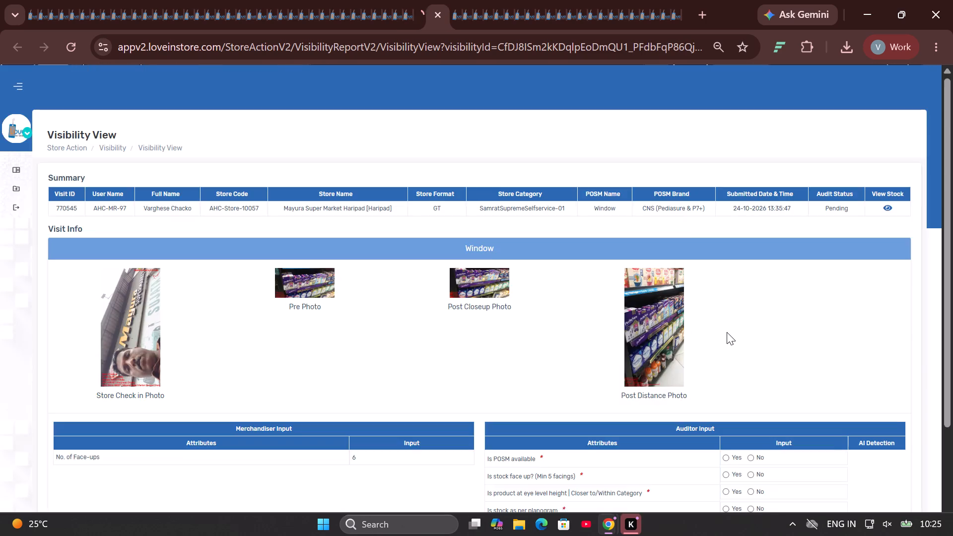
pyautogui.scroll(-2, 727, 332)
pyautogui.press('Tab')
pyautogui.press('space')
pyautogui.press('Tab')
pyautogui.press('space')
pyautogui.scroll(-3, 727, 332)
pyautogui.doubleClick(727, 332)
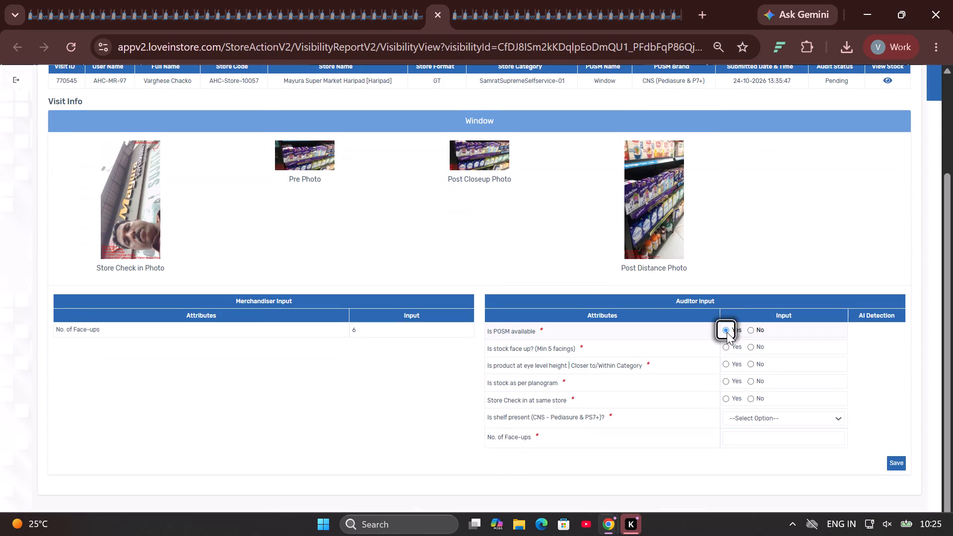
pyautogui.press('Tab')
pyautogui.press('space')
pyautogui.press('Tab')
pyautogui.press('space')
pyautogui.press('Tab')
pyautogui.press('Tab')
pyautogui.press('space')
pyautogui.hotkey('shift', 'Tab')
pyautogui.press('space')
pyautogui.press('Tab')
pyautogui.press('space')
pyautogui.press('Tab')
pyautogui.press('Right')
pyautogui.press('Right')
pyautogui.press('Right')
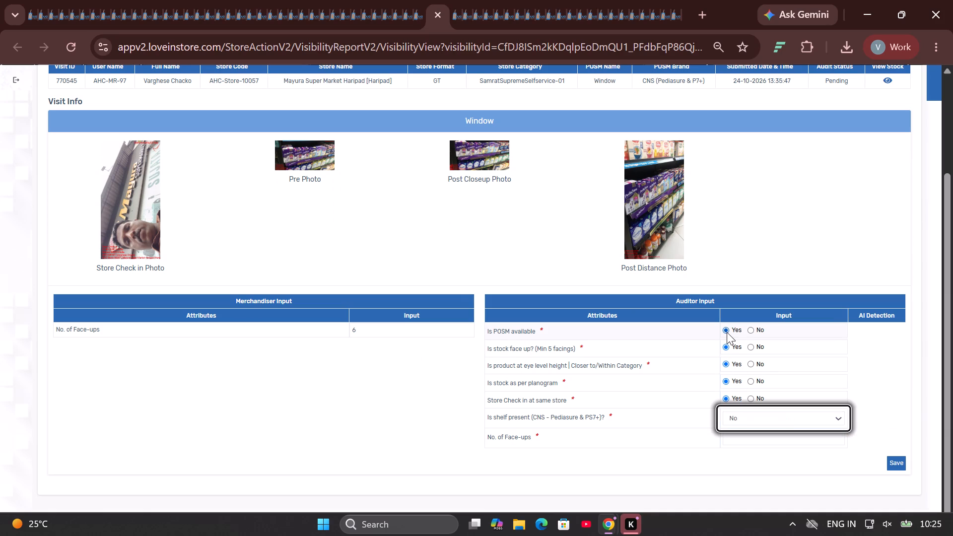
pyautogui.press('Right')
pyautogui.press('Tab')
pyautogui.press('6')
pyautogui.press('Tab')
pyautogui.press('space')
# Audit visit 770541 with eye-level height No, other questions Yes, shelf present Yes (Silver & Gold) and 5 face-ups, and save it.
pyautogui.hotkey('ctrl', 'Tab')
pyautogui.scroll(-3, 727, 332)
pyautogui.click(727, 332)
pyautogui.press('Tab')
pyautogui.press('space')
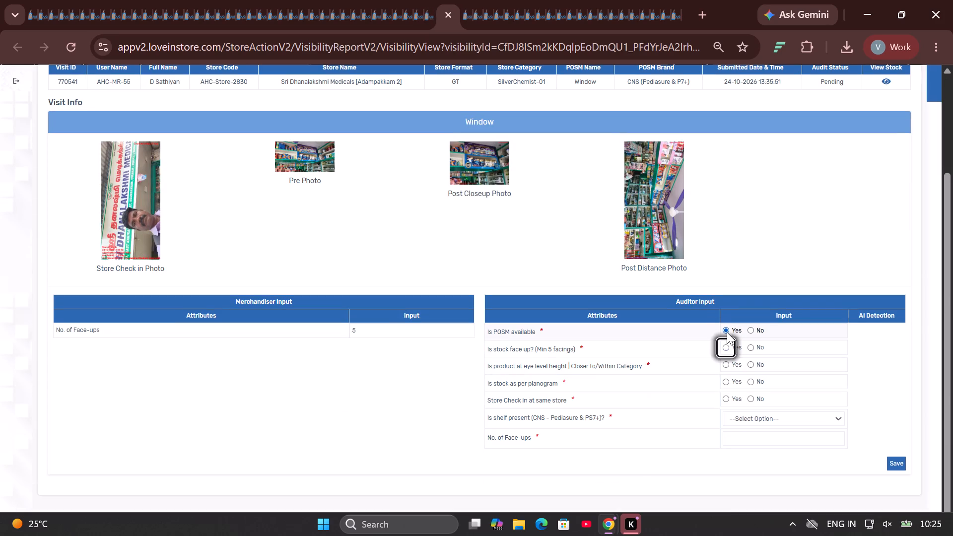
pyautogui.press('Tab')
pyautogui.press('Right')
pyautogui.press('Tab')
pyautogui.press('space')
pyautogui.press('Tab')
pyautogui.press('space')
pyautogui.press('Tab')
pyautogui.press('Right')
pyautogui.press('Tab')
pyautogui.press('5')
pyautogui.press('Tab')
pyautogui.press('space')
# Audit visit 770537 with eye-level height No, other questions Yes, shelf present Yes (Silver & Gold) and 5 face-ups, and save it.
pyautogui.hotkey('ctrl', 'Tab')
pyautogui.scroll(-3, 727, 332)
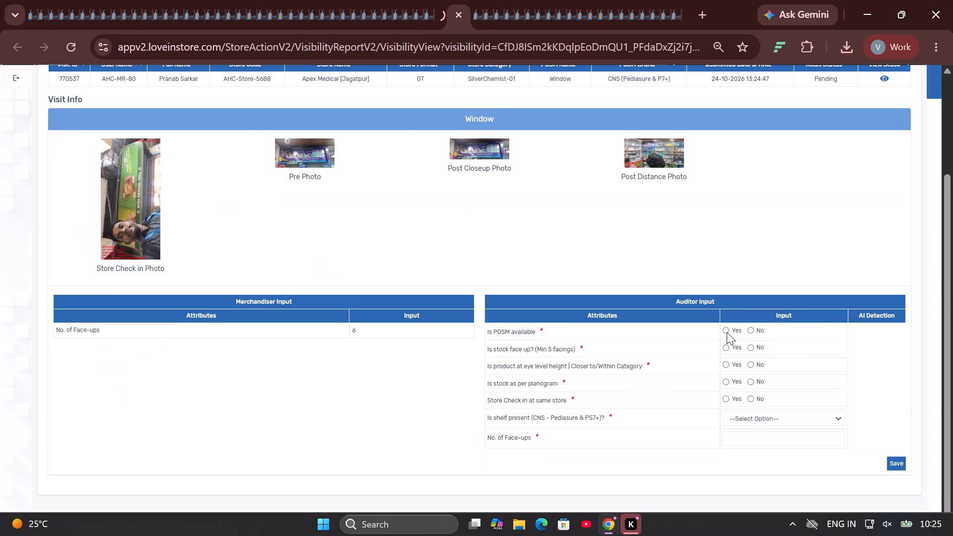
pyautogui.click(727, 332)
pyautogui.press('Tab')
pyautogui.press('space')
pyautogui.press('Tab')
pyautogui.press('Right')
pyautogui.press('Tab')
pyautogui.press('space')
pyautogui.press('Tab')
pyautogui.press('Tab')
pyautogui.press('Right')
pyautogui.hotkey('shift', 'Tab')
pyautogui.press('space')
pyautogui.press('Tab')
pyautogui.press('Tab')
pyautogui.press('5')
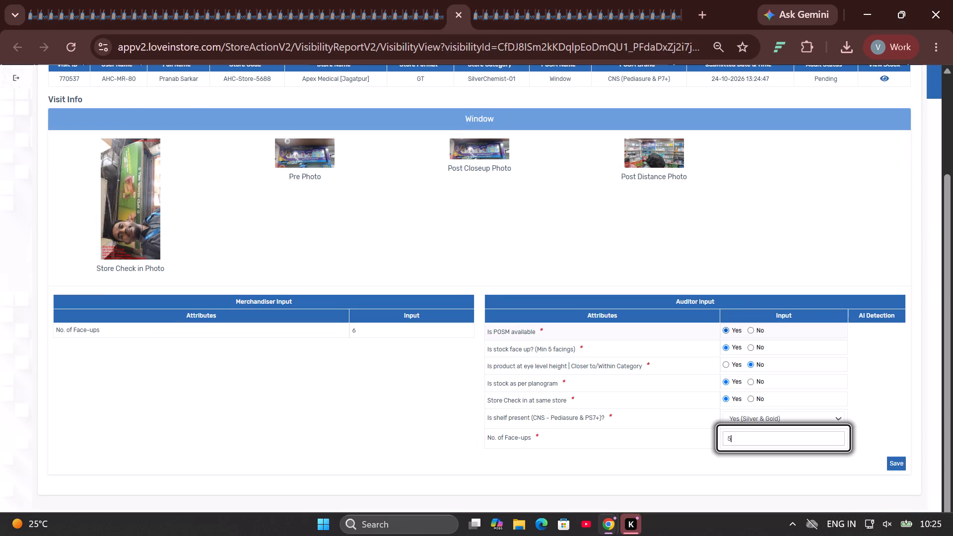
pyautogui.press('Tab')
pyautogui.press('space')
# Audit visit 770540 with eye-level height No, other questions Yes, shelf present Yes (Silver & Gold) and 5 face-ups, and save it.
pyautogui.hotkey('ctrl', 'Tab')
pyautogui.scroll(-2, 727, 332)
pyautogui.click(727, 332)
pyautogui.press('Tab')
pyautogui.press('space')
pyautogui.press('Tab')
pyautogui.press('Right')
pyautogui.press('Tab')
pyautogui.press('space')
pyautogui.press('Tab')
pyautogui.press('space')
pyautogui.press('Tab')
pyautogui.press('Right')
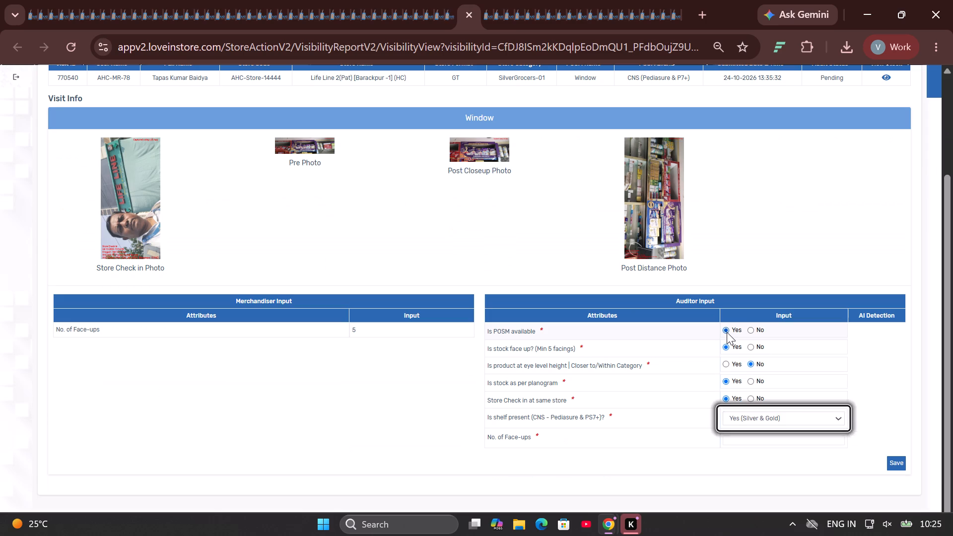
pyautogui.press('Tab')
pyautogui.press('5')
pyautogui.press('Tab')
pyautogui.press('space')
pyautogui.press('Tab')
# Audit visit 770536 with stock face up and eye-level height No, other questions Yes, shelf present Yes (Silver & Gold) and 3 face-ups, and save it.
pyautogui.hotkey('ctrl', 'Tab')
pyautogui.scroll(-2, 727, 332)
pyautogui.click(727, 332)
pyautogui.press('Tab')
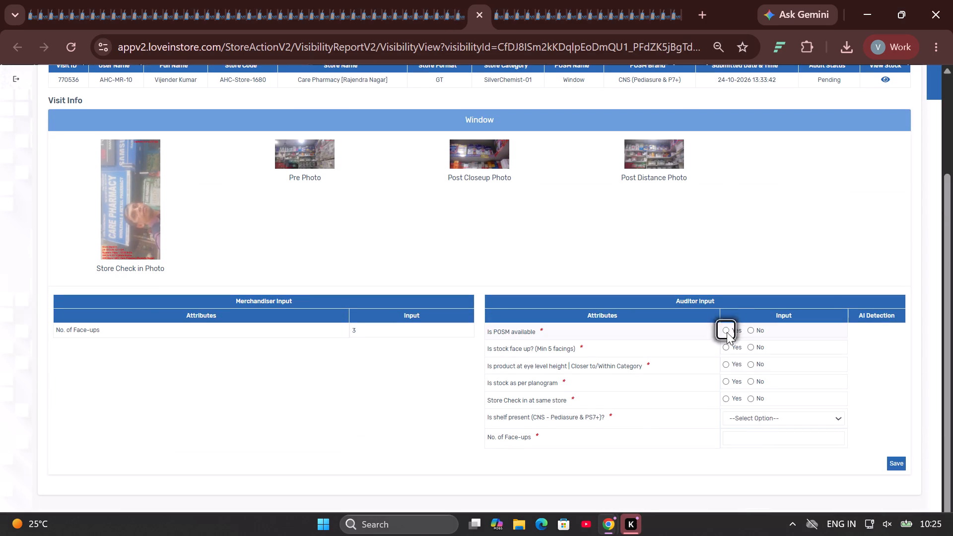
pyautogui.press('space')
pyautogui.press('Tab')
pyautogui.press('Right')
pyautogui.press('Tab')
pyautogui.hotkey('shift', 'Tab')
pyautogui.hotkey('shift', 'Tab')
pyautogui.press('Right')
pyautogui.press('Tab')
pyautogui.press('space')
pyautogui.press('Tab')
pyautogui.press('space')
pyautogui.press('Tab')
pyautogui.press('space')
pyautogui.press('Tab')
pyautogui.press('Right')
pyautogui.press('Tab')
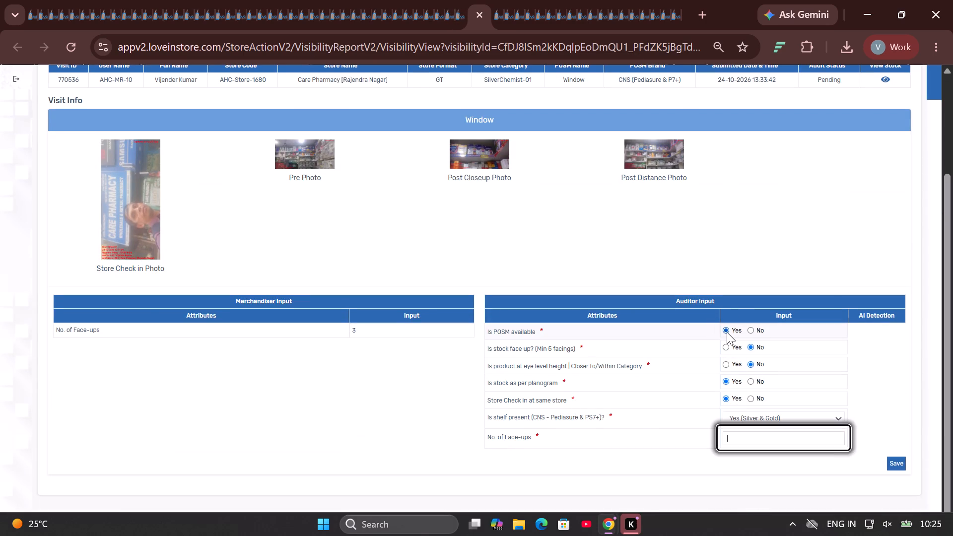
pyautogui.press('4')
pyautogui.hotkey('shift', 'Tab')
pyautogui.press('Tab')
pyautogui.press('3')
pyautogui.press('Tab')
pyautogui.press('space')
# Audit visit 770534 with stock face up and eye-level height No, other questions Yes, shelf present Yes (Silver & Gold) and 3 face-ups, and save it.
pyautogui.hotkey('ctrl', 'Tab')
pyautogui.scroll(-1, 727, 332)
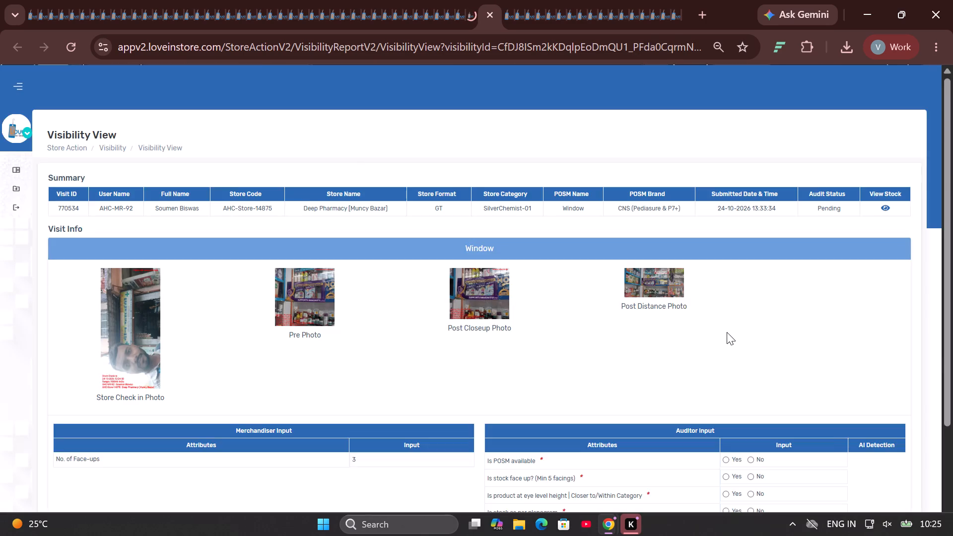
pyautogui.scroll(-1, 727, 332)
pyautogui.click(727, 332)
pyautogui.press('Tab')
pyautogui.press('Right')
pyautogui.press('Tab')
pyautogui.press('Right')
pyautogui.press('Tab')
pyautogui.press('space')
pyautogui.press('Tab')
pyautogui.press('space')
pyautogui.press('Tab')
pyautogui.press('Right')
pyautogui.press('Tab')
pyautogui.press('3')
pyautogui.press('Tab')
pyautogui.press('space')
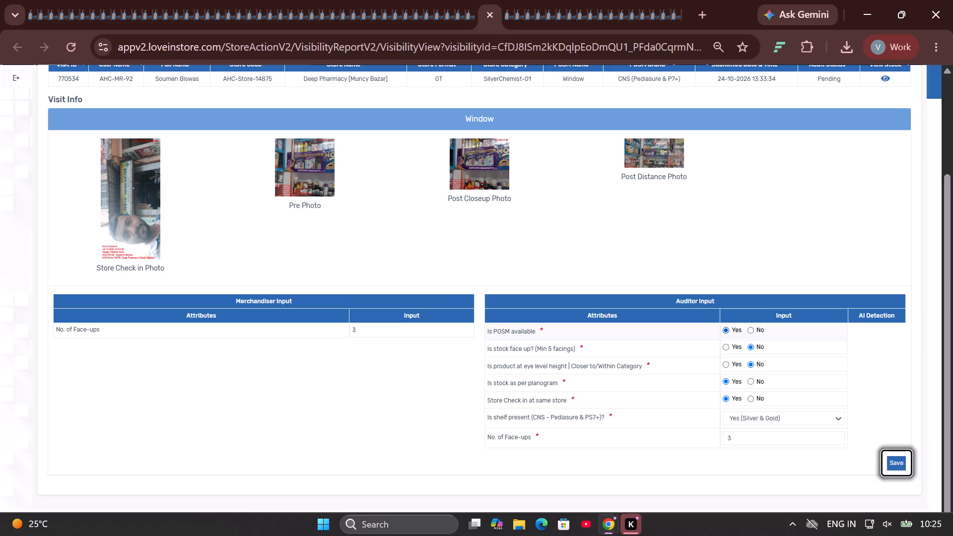
# Audit visit 770531 with eye-level height No, other questions Yes, shelf present Yes (Silver & Gold) and 6 face-ups, and save it.
pyautogui.hotkey('ctrl', 'Tab')
pyautogui.scroll(-3, 727, 332)
pyautogui.doubleClick(727, 332)
pyautogui.press('Tab')
pyautogui.press('space')
pyautogui.press('Tab')
pyautogui.press('Right')
pyautogui.press('Tab')
pyautogui.press('space')
pyautogui.press('Tab')
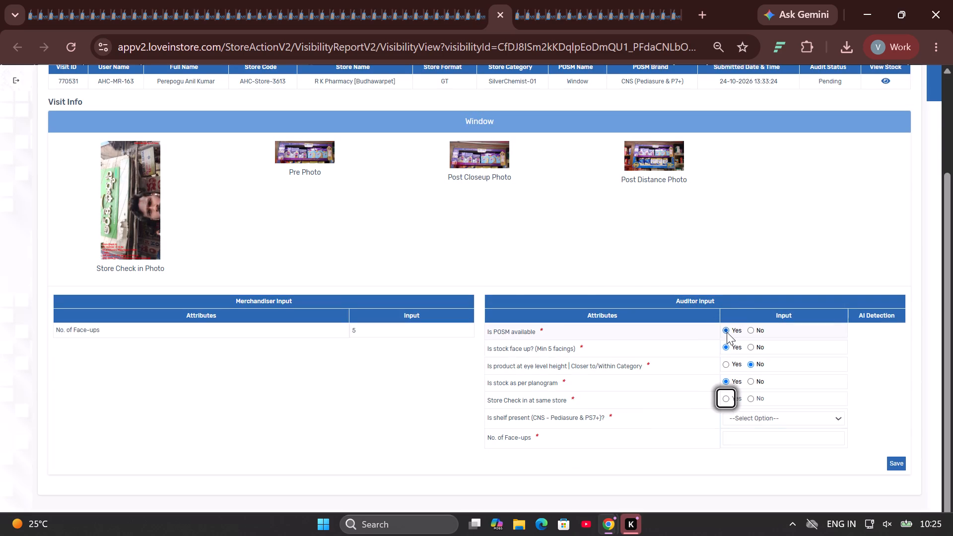
pyautogui.press('Tab')
pyautogui.press('Right')
pyautogui.hotkey('shift', 'Tab')
pyautogui.press('space')
pyautogui.press('Tab')
pyautogui.press('Tab')
pyautogui.press('6')
pyautogui.press('Tab')
pyautogui.press('space')
# Audit visit 770529 with POSM available, stock face up and eye-level height No, other questions Yes, shelf Yes (Silver & Gold) and 3 face-ups, and save it.
pyautogui.hotkey('ctrl', 'Tab')
pyautogui.scroll(-3, 727, 332)
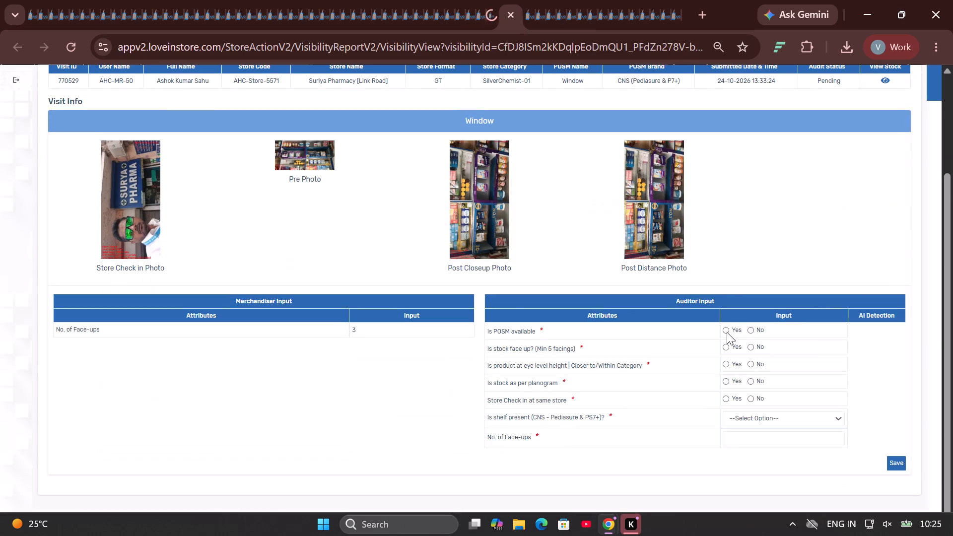
pyautogui.click(727, 332)
pyautogui.press('Tab')
pyautogui.press('Right')
pyautogui.press('Tab')
pyautogui.press('Right')
pyautogui.press('Tab')
pyautogui.press('space')
pyautogui.press('Tab')
pyautogui.press('space')
pyautogui.press('Tab')
pyautogui.press('Right')
pyautogui.hotkey('shift', 'Tab')
pyautogui.hotkey('shift', 'Tab')
pyautogui.hotkey('shift', 'Tab')
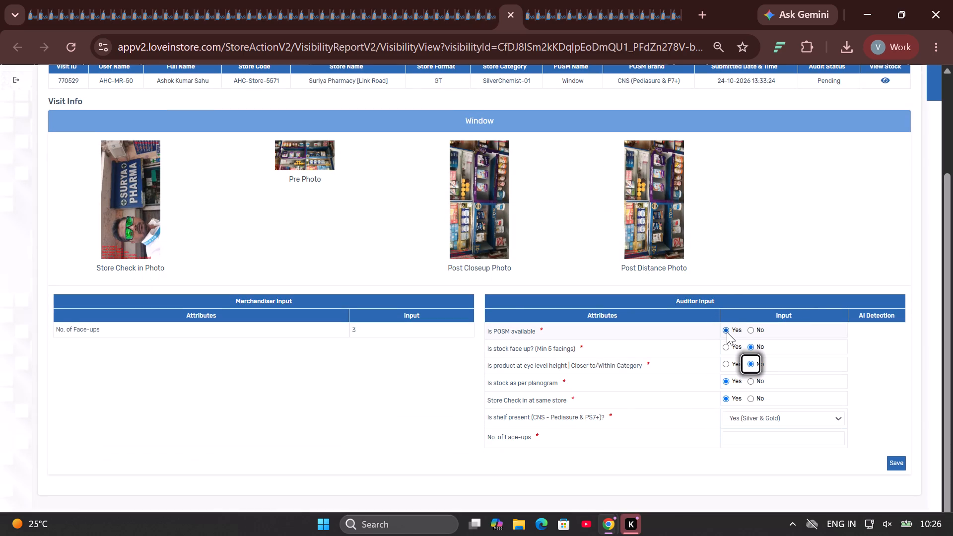
pyautogui.hotkey('shift', 'Tab')
pyautogui.hotkey('shift', 'Tab')
pyautogui.press('Right')
pyautogui.press('Tab')
pyautogui.press('Tab')
pyautogui.press('Tab')
pyautogui.press('Tab')
pyautogui.press('Tab')
pyautogui.press('Tab')
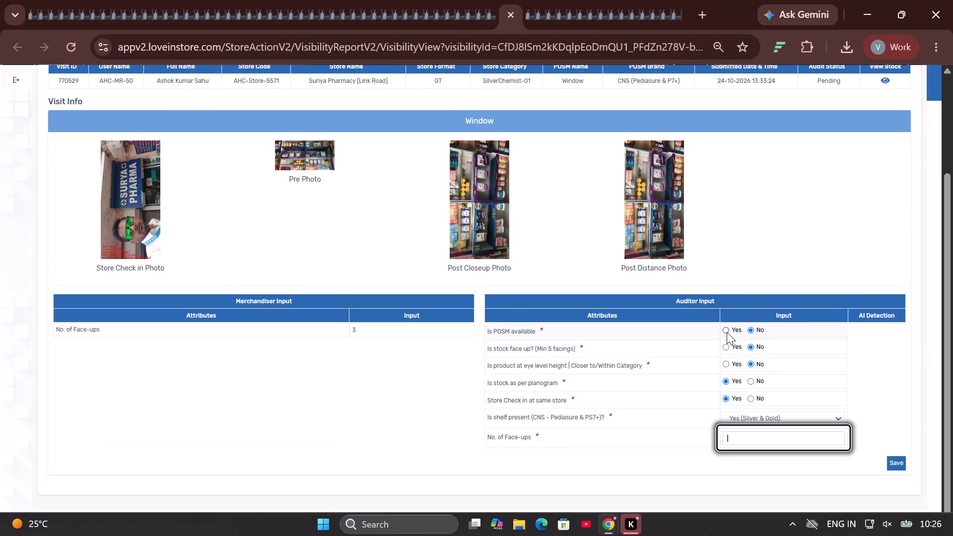
pyautogui.press('3')
pyautogui.press('Tab')
pyautogui.press('space')
# Audit visit 770527 with POSM and same-store check-in Yes, other questions No, shelf present Yes (Silver & Gold) and 0 face-ups, and save it.
pyautogui.hotkey('ctrl', 'Tab')
pyautogui.scroll(-2, 727, 332)
pyautogui.click(727, 332)
pyautogui.press('Tab')
pyautogui.press('space')
pyautogui.press('Tab')
pyautogui.press('Right')
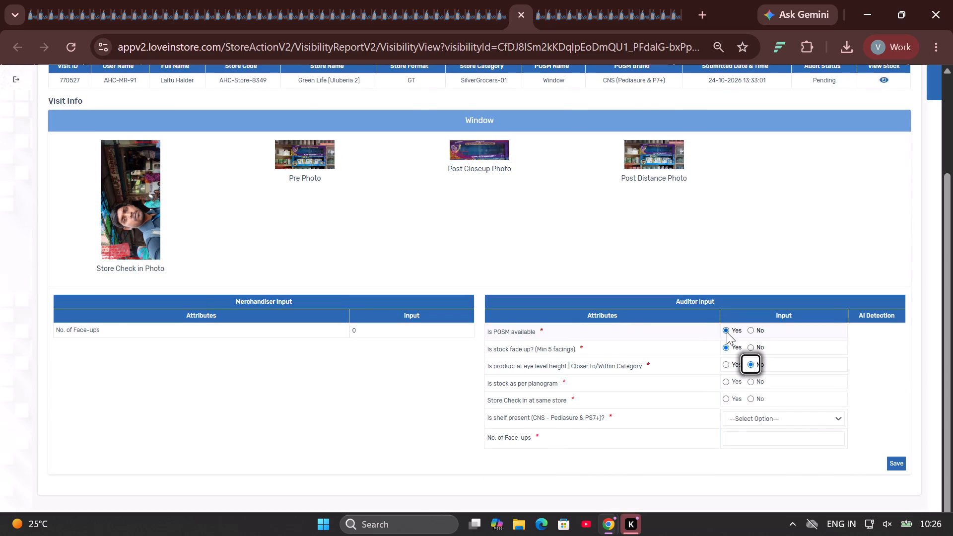
pyautogui.hotkey('shift', 'Tab')
pyautogui.hotkey('shift', 'Right')
pyautogui.press('Tab')
pyautogui.press('Tab')
pyautogui.press('Right')
pyautogui.press('Tab')
pyautogui.press('space')
pyautogui.press('Tab')
pyautogui.press('Right')
pyautogui.press('Tab')
pyautogui.press('0')
pyautogui.press('Tab')
pyautogui.press('space')
# Audit visit 770524 with eye-level height No, other questions Yes, shelf present Yes (Silver & Gold) and 8 face-ups, and save it.
pyautogui.hotkey('ctrl', 'Tab')
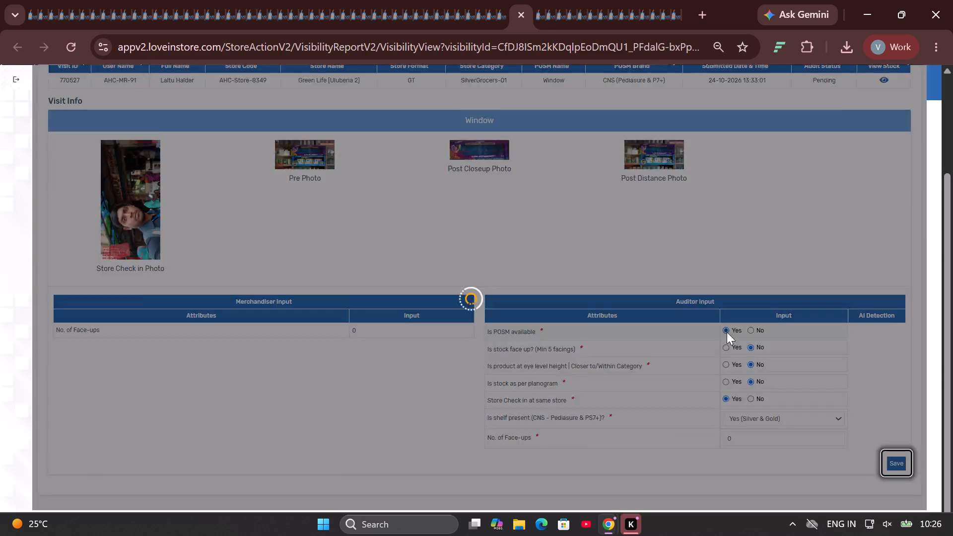
pyautogui.scroll(-2, 727, 332)
pyautogui.doubleClick(727, 332)
pyautogui.press('Tab')
pyautogui.press('space')
pyautogui.press('Tab')
pyautogui.press('Right')
pyautogui.press('Tab')
pyautogui.press('space')
pyautogui.press('Tab')
pyautogui.press('space')
pyautogui.press('Tab')
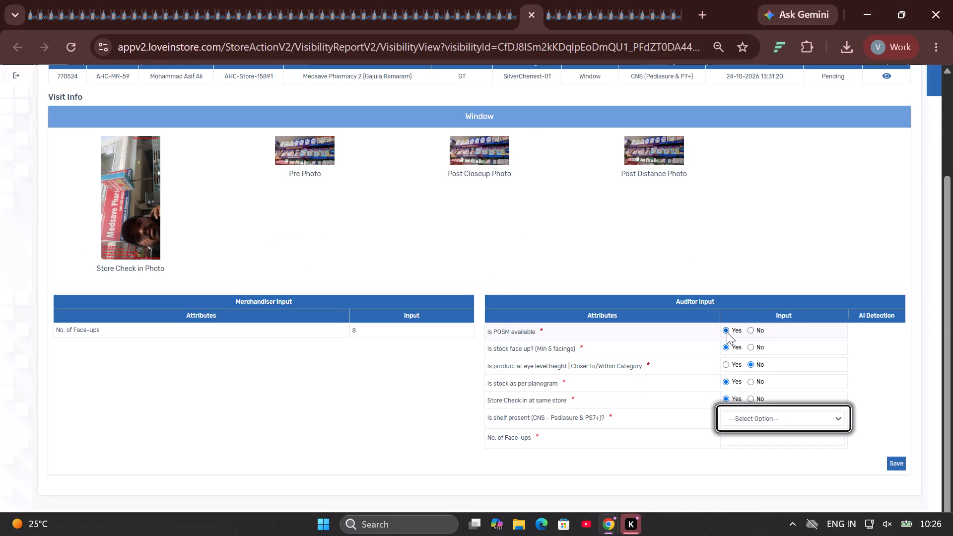
pyautogui.press('Right')
pyautogui.press('Tab')
pyautogui.press('8')
pyautogui.press('Tab')
pyautogui.press('space')
# Audit the Sahu Medical visit with stock face up and eye-level height No, other questions Yes, shelf Yes (Silver & Gold) and 3 face-ups, and save it.
pyautogui.hotkey('ctrl', 'Tab')
pyautogui.scroll(-4, 727, 332)
pyautogui.click(727, 332)
pyautogui.press('Tab')
pyautogui.press('Right')
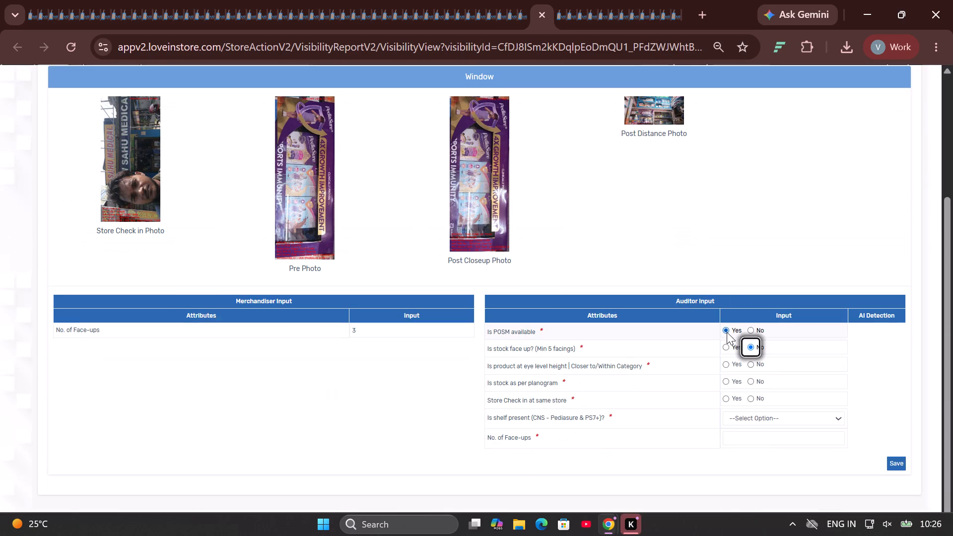
pyautogui.press('Tab')
pyautogui.press('Right')
pyautogui.press('Tab')
pyautogui.press('space')
pyautogui.press('Tab')
pyautogui.press('space')
pyautogui.press('Tab')
pyautogui.press('Right')
pyautogui.press('Tab')
pyautogui.press('3')
pyautogui.press('Tab')
pyautogui.press('space')
# Audit visit 770523 with stock face up and eye-level height No, other questions Yes, shelf present Yes (Silver & Gold) and 4 face-ups, and save it.
pyautogui.hotkey('ctrl', 'Tab')
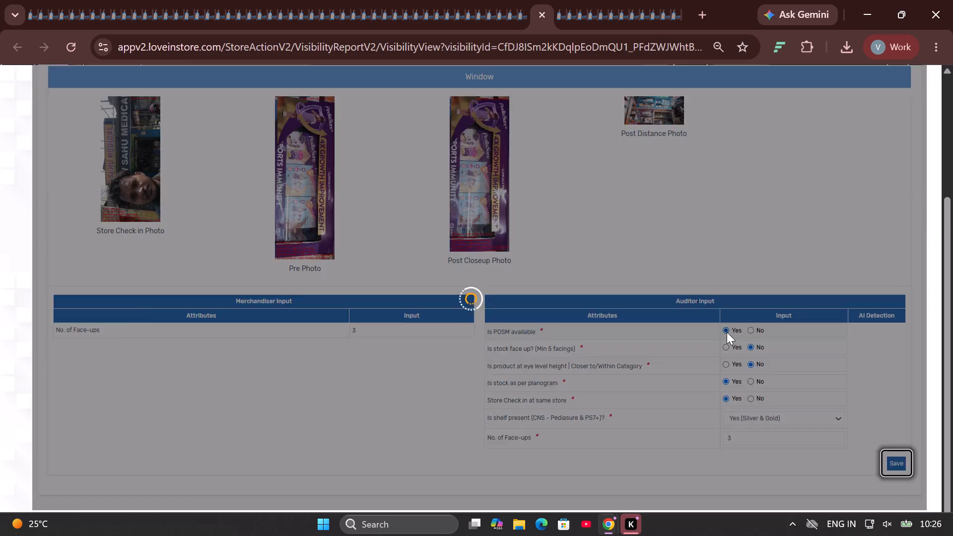
pyautogui.scroll(-2, 727, 332)
pyautogui.click(727, 332)
pyautogui.press('Tab')
pyautogui.press('space')
pyautogui.press('Tab')
pyautogui.press('Right')
pyautogui.hotkey('shift', 'Tab')
pyautogui.press('Right')
pyautogui.press('Tab')
pyautogui.press('space')
pyautogui.press('Tab')
pyautogui.press('space')
pyautogui.press('Tab')
pyautogui.press('space')
pyautogui.press('Tab')
pyautogui.press('Right')
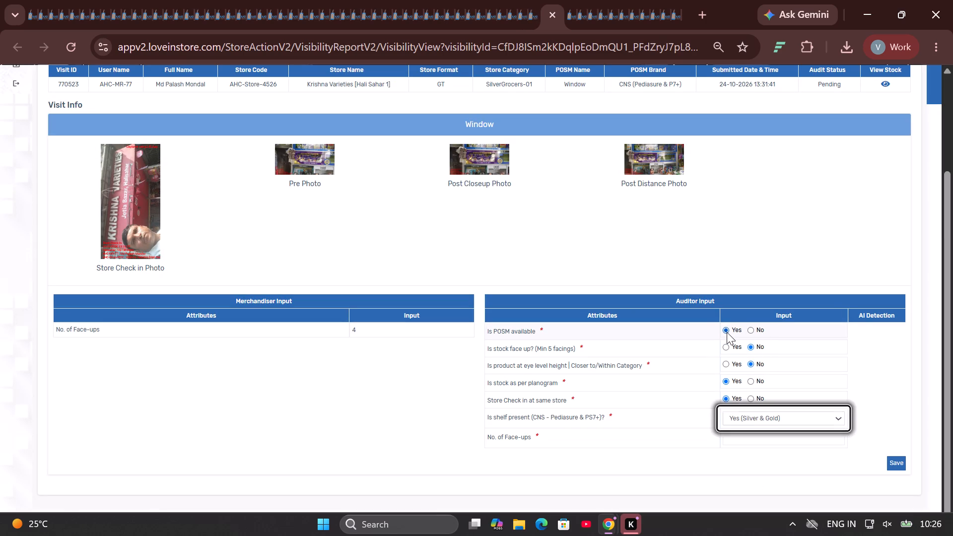
pyautogui.press('Tab')
pyautogui.press('4')
pyautogui.press('Tab')
pyautogui.press('space')
# Audit visit 770518 with eye-level height and same-store check-in No, other questions Yes, shelf Yes (Silver & Gold) and 5 face-ups, and save it.
pyautogui.hotkey('ctrl', 'Tab')
pyautogui.scroll(-3, 727, 332)
pyautogui.click(727, 332)
pyautogui.press('Tab')
pyautogui.press('Right')
pyautogui.press('Tab')
pyautogui.hotkey('shift', 'Tab')
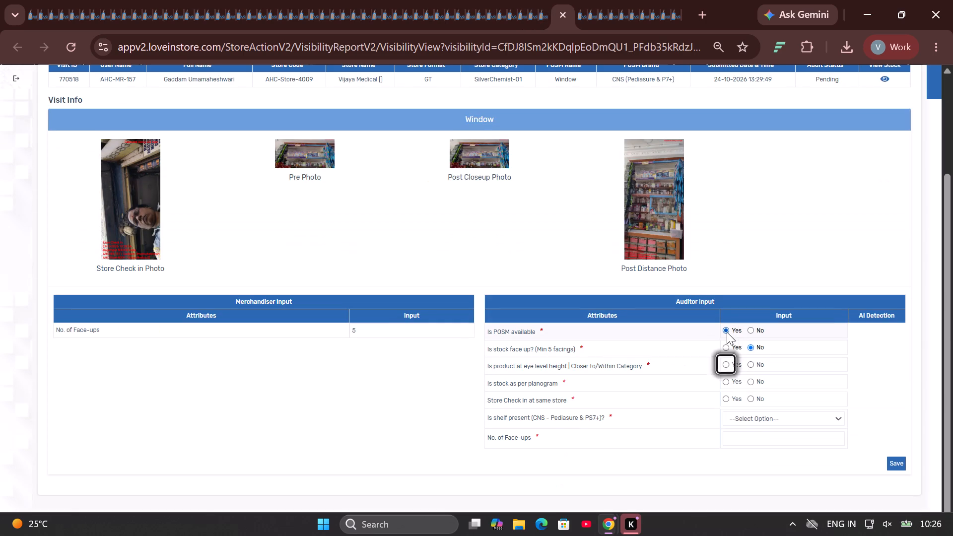
pyautogui.press('Right')
pyautogui.press('Tab')
pyautogui.press('space')
pyautogui.press('Tab')
pyautogui.press('space')
pyautogui.press('Tab')
pyautogui.press('space')
pyautogui.press('Tab')
pyautogui.press('Right')
pyautogui.press('Tab')
pyautogui.hotkey('shift', 'Tab')
pyautogui.hotkey('shift', 'Tab')
pyautogui.hotkey('shift', 'Tab')
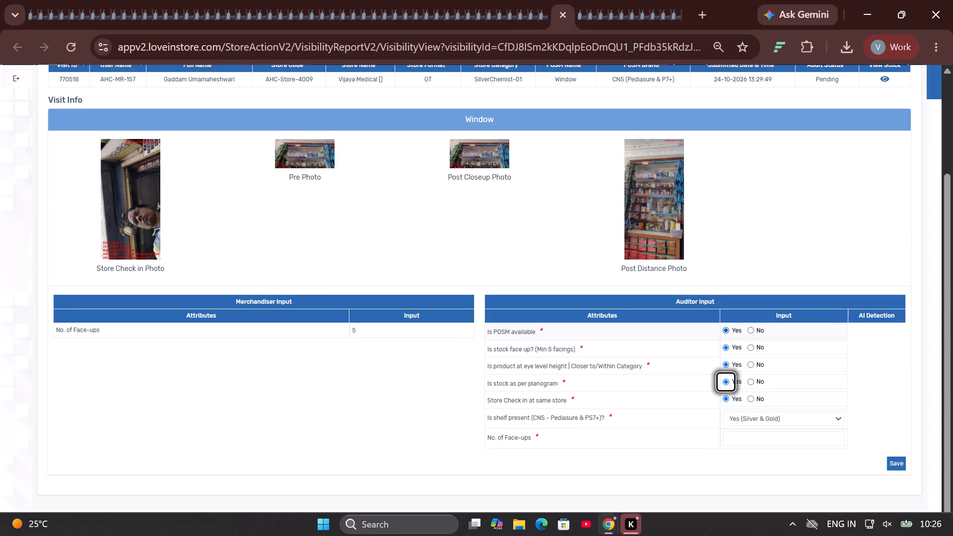
pyautogui.hotkey('shift', 'Tab')
pyautogui.press('Right')
pyautogui.press('Tab')
pyautogui.press('Tab')
pyautogui.press('Tab')
pyautogui.press('Tab')
pyautogui.hotkey('shift', 'Tab')
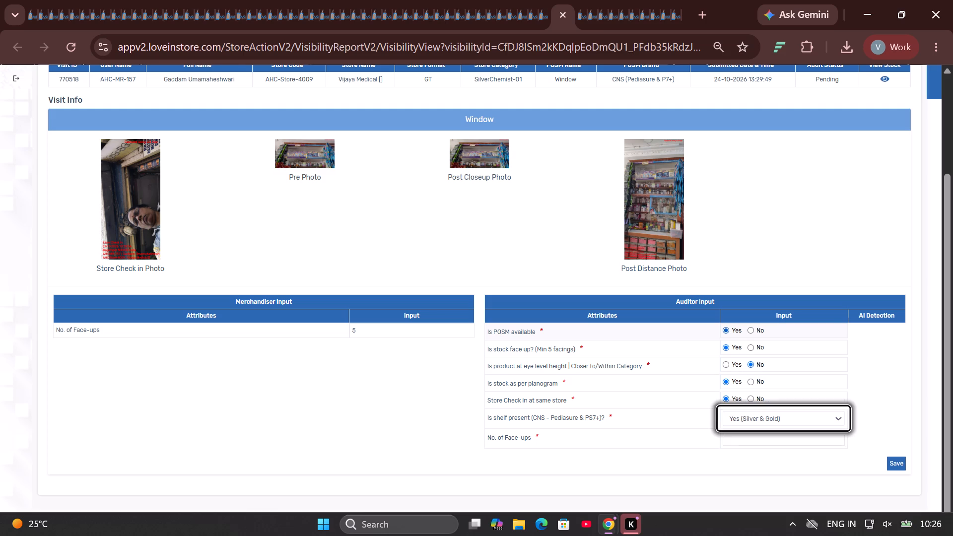
pyautogui.hotkey('shift', 'Tab')
pyautogui.press('Right')
pyautogui.press('Tab')
pyautogui.press('Tab')
pyautogui.press('5')
pyautogui.press('Tab')
pyautogui.press('space')
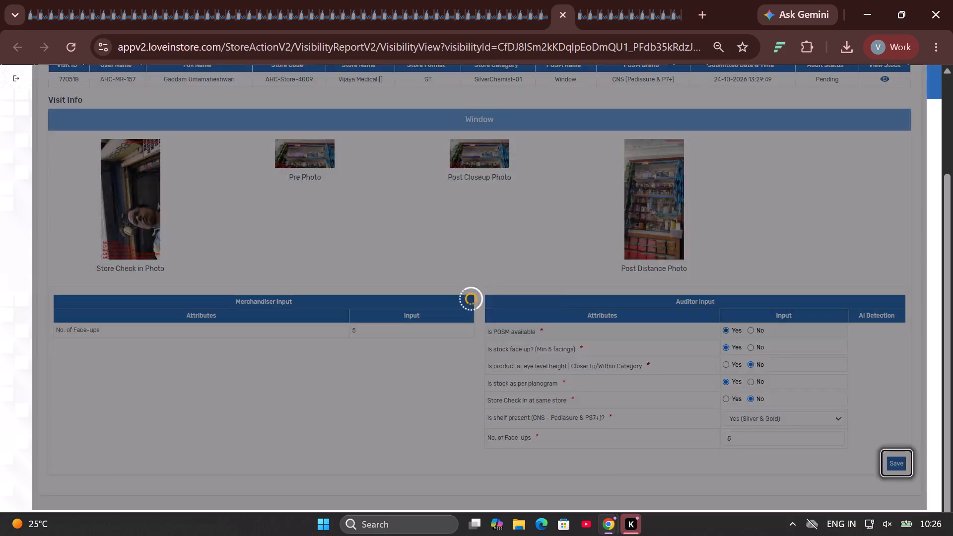
# Audit visit 770516 with eye-level height and same-store check-in No, other questions Yes, shelf Yes (Silver & Gold) and 5 face-ups, and save it.
pyautogui.hotkey('ctrl', 'Tab')
pyautogui.scroll(-3, 727, 332)
pyautogui.click(727, 332)
pyautogui.press('Tab')
pyautogui.press('space')
pyautogui.press('Tab')
pyautogui.press('Right')
pyautogui.press('Tab')
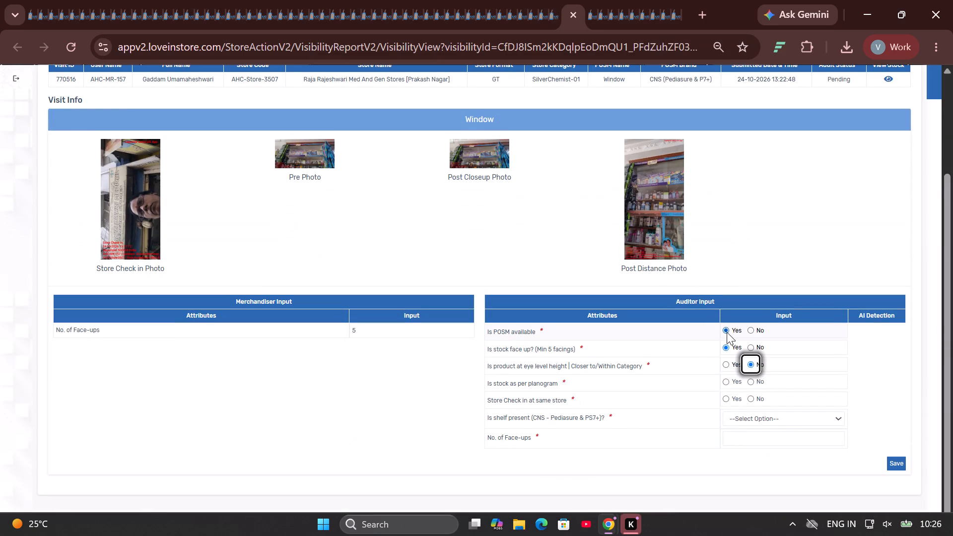
pyautogui.press('space')
pyautogui.press('Tab')
pyautogui.press('Right')
pyautogui.press('Tab')
pyautogui.press('Right')
pyautogui.press('Tab')
pyautogui.press('5')
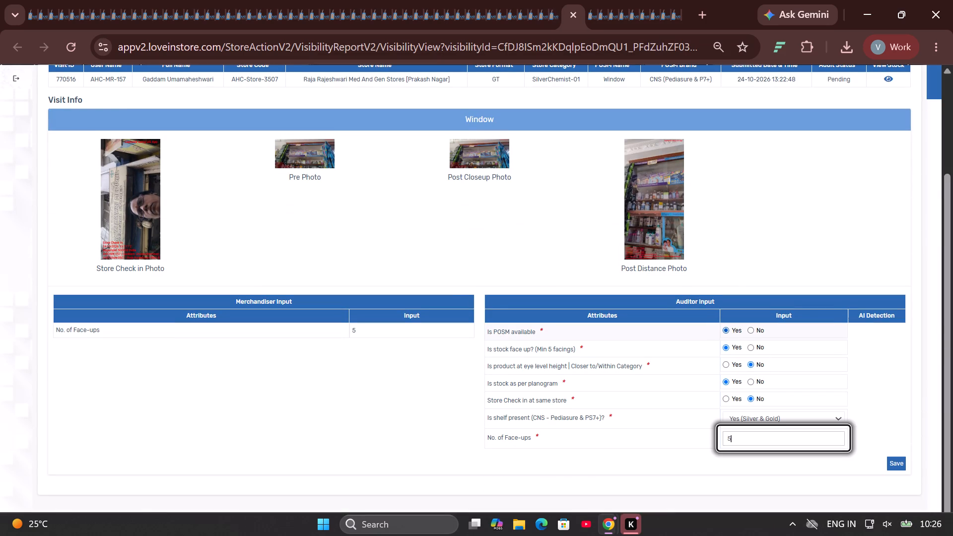
pyautogui.press('Tab')
pyautogui.press('space')
# Audit visit 770515 with stock face up and eye-level height No, other questions Yes, shelf present Yes (Silver & Gold) and 3 face-ups, and save it.
pyautogui.hotkey('ctrl', 'Tab')
pyautogui.scroll(-2, 727, 332)
pyautogui.click(727, 332)
pyautogui.press('Tab')
pyautogui.press('space')
pyautogui.press('Tab')
pyautogui.press('Right')
pyautogui.hotkey('shift', 'Tab')
pyautogui.hotkey('shift', 'Right')
pyautogui.press('Tab')
pyautogui.press('space')
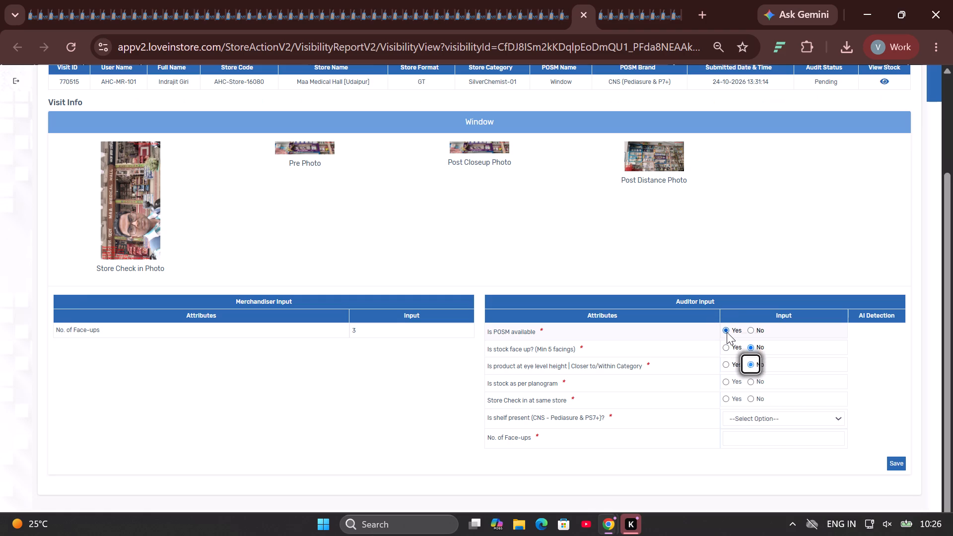
pyautogui.press('Tab')
pyautogui.press('space')
pyautogui.press('Tab')
pyautogui.press('space')
pyautogui.press('Tab')
pyautogui.press('Right')
pyautogui.press('Tab')
pyautogui.press('3')
pyautogui.press('Tab')
pyautogui.press('space')
# Audit visit 770512 with eye-level height No, other questions Yes, shelf present Yes (Silver & Gold) and 5 face-ups, and save it.
pyautogui.hotkey('ctrl', 'Tab')
pyautogui.scroll(-3, 727, 332)
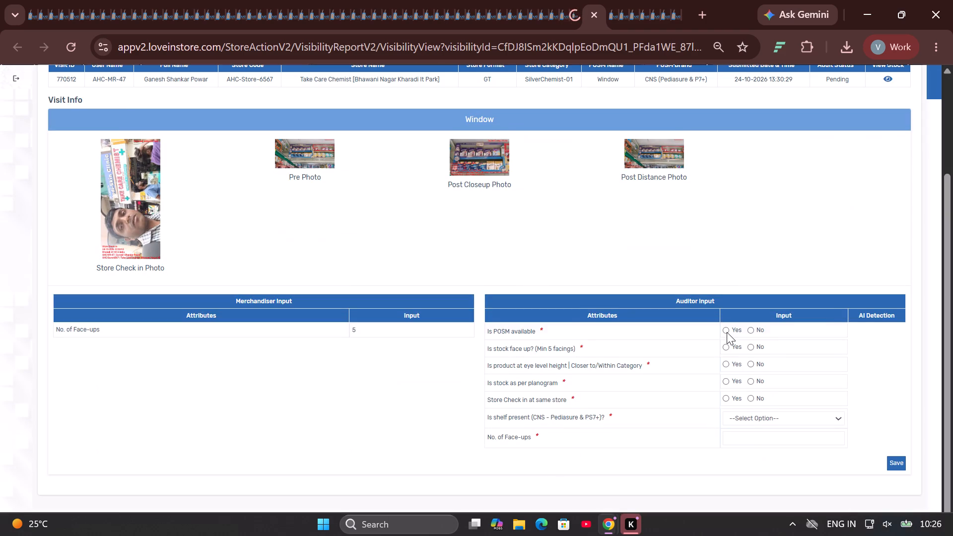
pyautogui.click(727, 332)
pyautogui.press('Tab')
pyautogui.press('space')
pyautogui.press('Tab')
pyautogui.press('Right')
pyautogui.press('Tab')
pyautogui.press('space')
pyautogui.press('Tab')
pyautogui.press('space')
pyautogui.press('Tab')
pyautogui.press('Right')
pyautogui.press('Tab')
pyautogui.press('5')
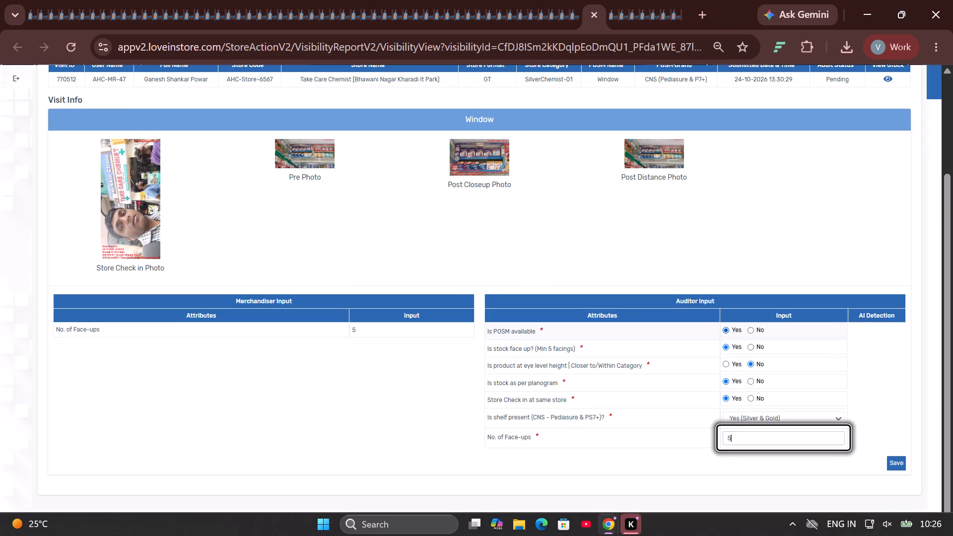
pyautogui.press('Tab')
pyautogui.press('space')
# Audit visit 770511 with stock face up and eye-level height No, other questions Yes, shelf present Yes (Silver & Gold) and 1 face-up, and save it.
pyautogui.hotkey('ctrl', 'Tab')
pyautogui.scroll(-2, 727, 332)
pyautogui.doubleClick(727, 332)
pyautogui.press('Tab')
pyautogui.press('space')
pyautogui.press('Tab')
pyautogui.press('Right')
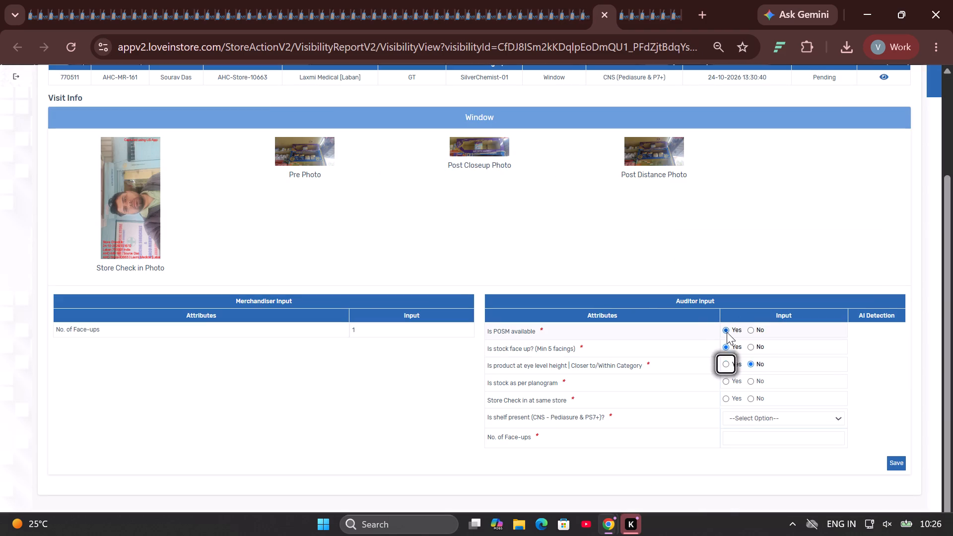
pyautogui.press('Right')
pyautogui.hotkey('shift', 'Tab')
pyautogui.press('Right')
pyautogui.press('Tab')
pyautogui.press('space')
pyautogui.press('Tab')
pyautogui.press('space')
pyautogui.press('Tab')
pyautogui.press('space')
pyautogui.hotkey('shift', 'Tab')
pyautogui.hotkey('shift', 'Tab')
pyautogui.press('Right')
pyautogui.press('Tab')
pyautogui.press('Tab')
pyautogui.press('Tab')
pyautogui.press('Right')
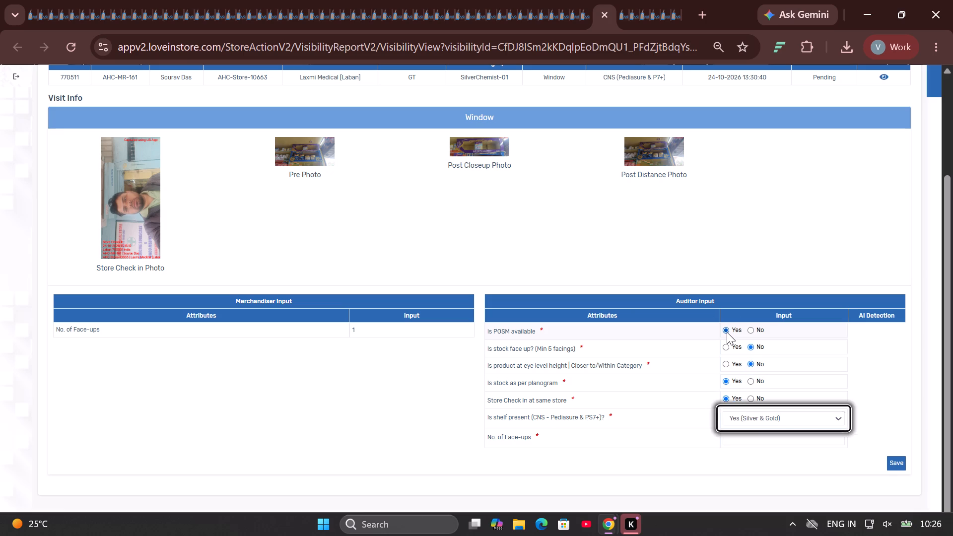
pyautogui.press('Tab')
pyautogui.press('1')
pyautogui.press('Tab')
pyautogui.press('space')
# Audit visit 770507 with eye-level height No, other questions Yes, shelf present Yes (Silver & Gold) and 5 face-ups, and save it.
pyautogui.hotkey('ctrl', 'Tab')
pyautogui.scroll(-2, 727, 332)
pyautogui.click(727, 332)
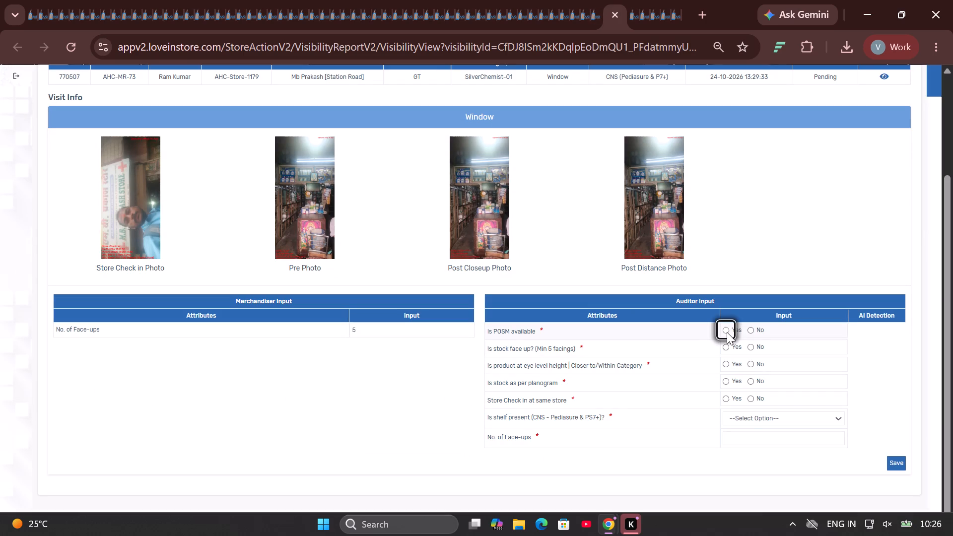
pyautogui.press('Tab')
pyautogui.press('space')
pyautogui.press('Tab')
pyautogui.press('Right')
pyautogui.press('Tab')
pyautogui.press('space')
pyautogui.press('Tab')
pyautogui.press('space')
pyautogui.press('Tab')
pyautogui.press('Right')
pyautogui.press('Tab')
pyautogui.press('5')
pyautogui.press('Tab')
pyautogui.press('space')
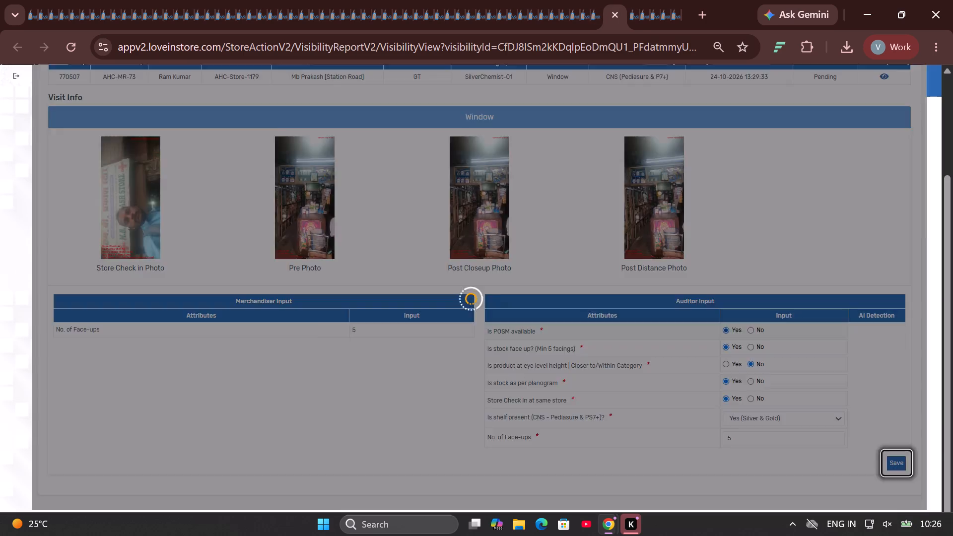
# Audit visit 770505 with stock face up and eye-level height No, other questions Yes, shelf present Yes (Silver & Gold) and 4 face-ups, and save it.
pyautogui.hotkey('ctrl', 'Tab')
pyautogui.scroll(-2, 727, 332)
pyautogui.click(727, 332)
pyautogui.press('Tab')
pyautogui.press('Right')
pyautogui.press('Tab')
pyautogui.press('Tab')
pyautogui.hotkey('shift', 'Tab')
pyautogui.press('Right')
pyautogui.press('Tab')
pyautogui.press('space')
pyautogui.press('Tab')
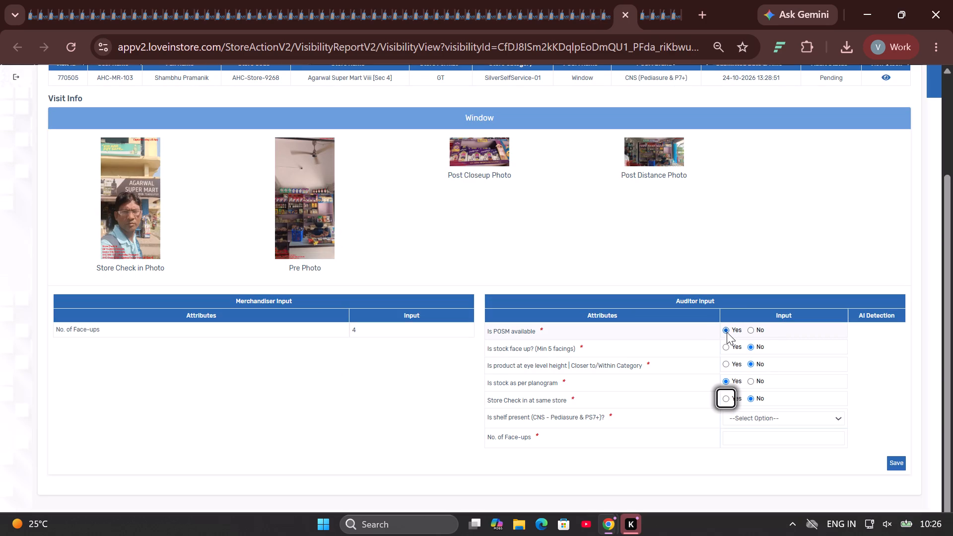
pyautogui.press('Up')
pyautogui.press('Right')
pyautogui.press('Tab')
pyautogui.press('Right')
pyautogui.press('Tab')
pyautogui.press('4')
pyautogui.press('Tab')
pyautogui.press('space')
# Audit visit 770501 with eye-level height No, other questions Yes, shelf present Yes (Silver & Gold) and 6 face-ups, and save it.
pyautogui.hotkey('ctrl', 'Tab')
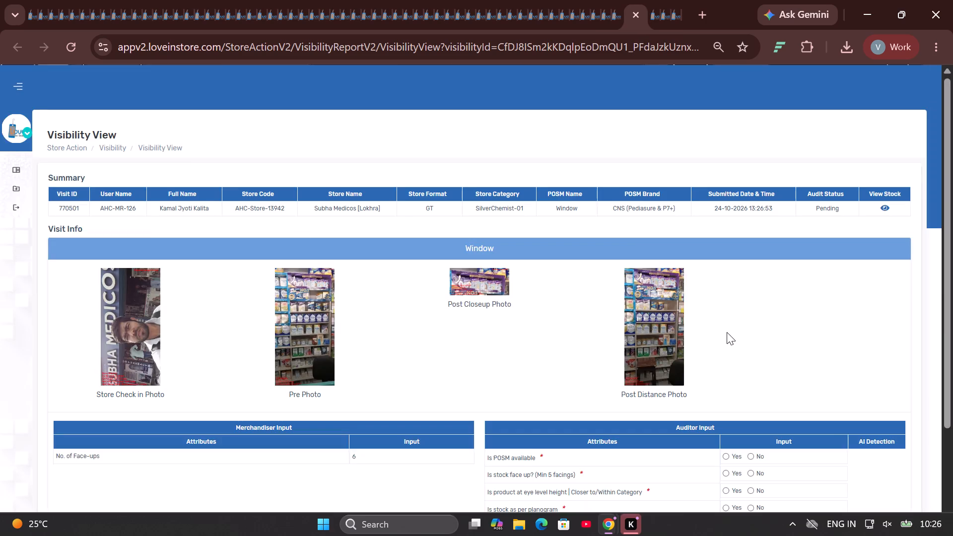
pyautogui.scroll(-3, 727, 332)
pyautogui.press('Tab')
pyautogui.press('space')
pyautogui.press('Tab')
pyautogui.press('Right')
pyautogui.scroll(-3, 727, 332)
pyautogui.click(727, 332)
pyautogui.press('Tab')
pyautogui.press('space')
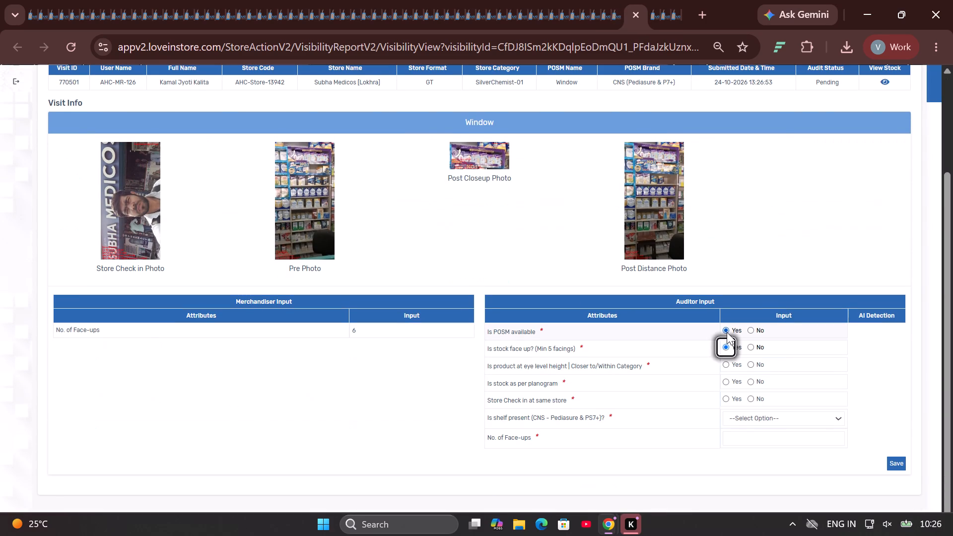
pyautogui.press('Tab')
pyautogui.press('Right')
pyautogui.press('Tab')
pyautogui.press('space')
pyautogui.press('Tab')
pyautogui.press('space')
pyautogui.press('Tab')
pyautogui.press('Right')
pyautogui.press('Tab')
pyautogui.press('6')
pyautogui.press('Tab')
pyautogui.press('space')
# Audit visit 770497 with stock face up and eye-level height No, other questions Yes, shelf present Yes (Silver & Gold) and 3 face-ups, and save it.
pyautogui.hotkey('ctrl', 'Tab')
pyautogui.scroll(-4, 727, 332)
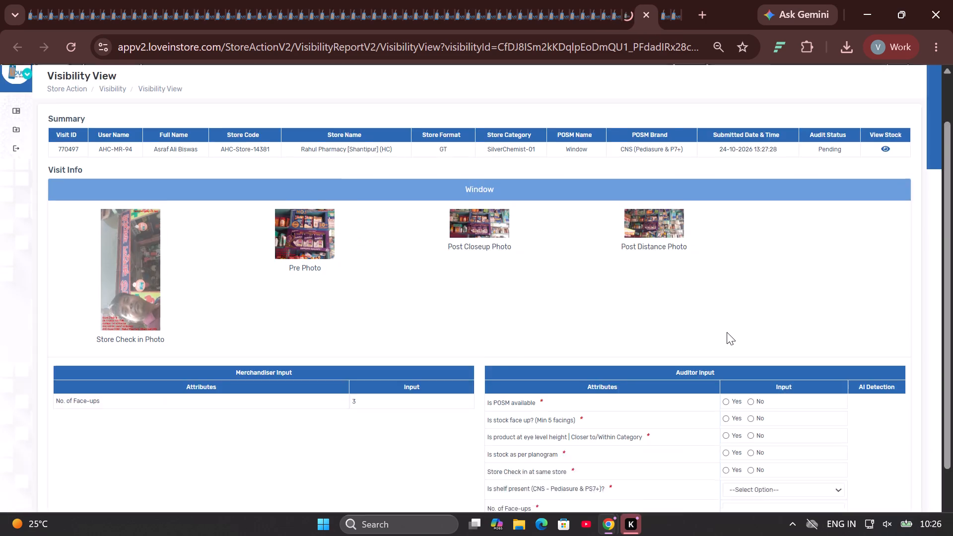
pyautogui.click(727, 332)
pyautogui.press('Tab')
pyautogui.press('Right')
pyautogui.press('Tab')
pyautogui.press('Right')
pyautogui.press('Tab')
pyautogui.press('space')
pyautogui.press('Tab')
pyautogui.press('space')
pyautogui.press('Tab')
pyautogui.press('Right')
pyautogui.press('Tab')
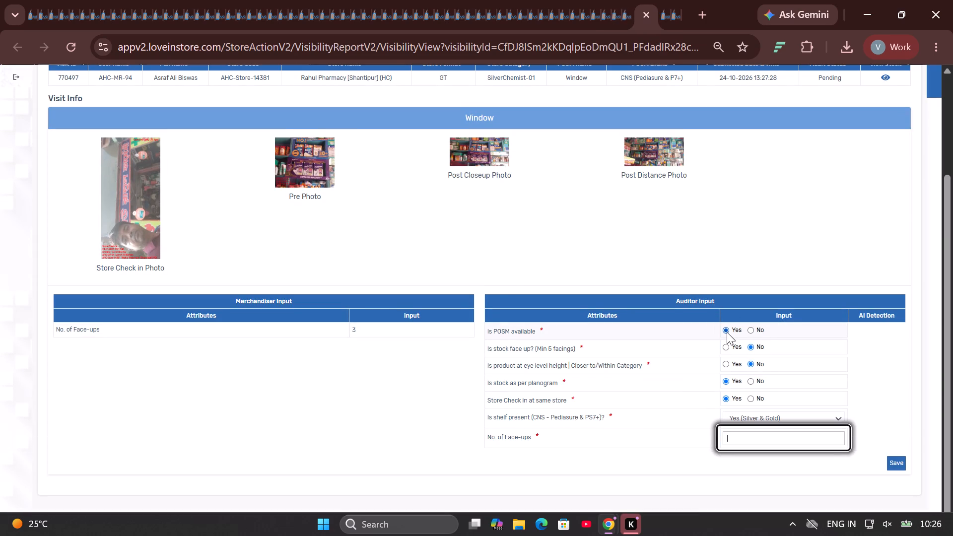
pyautogui.press('3')
pyautogui.press('Tab')
pyautogui.press('space')
# Audit visit 770494 with POSM available and eye-level height No, other questions Yes, shelf present Yes (Silver & Gold) and 6 face-ups, and save it.
pyautogui.hotkey('ctrl', 'Tab')
pyautogui.scroll(-3, 727, 332)
pyautogui.click(727, 332)
pyautogui.press('Right')
pyautogui.press('Tab')
pyautogui.press('space')
pyautogui.press('Tab')
pyautogui.press('Right')
pyautogui.press('Tab')
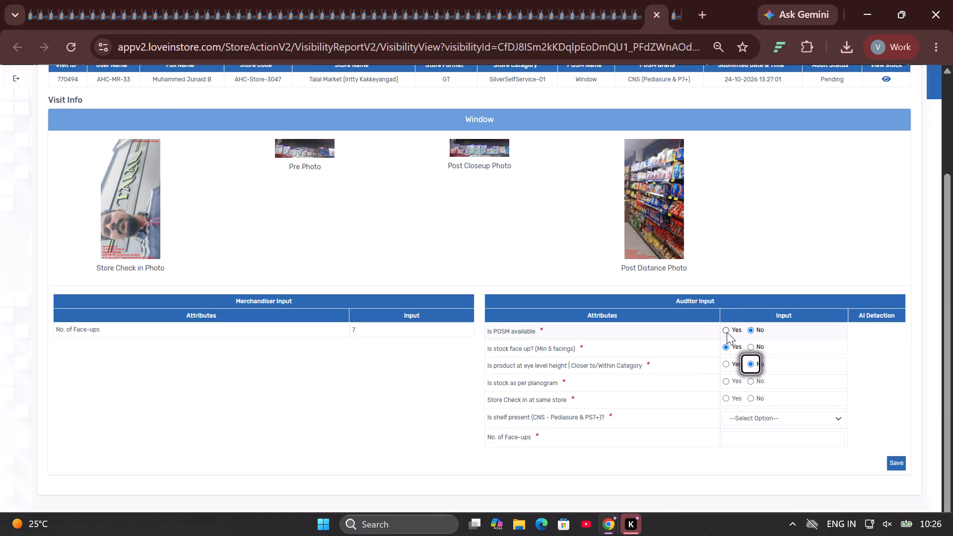
pyautogui.press('space')
pyautogui.press('Tab')
pyautogui.press('space')
pyautogui.press('Tab')
pyautogui.press('Right')
pyautogui.press('Tab')
pyautogui.press('6')
pyautogui.press('Tab')
pyautogui.press('space')
# Audit visit 770490 with stock face up and eye-level height No, other questions Yes, shelf present Yes (Silver & Gold) and 4 face-ups, and save it.
pyautogui.hotkey('ctrl', 'Tab')
pyautogui.scroll(-2, 727, 332)
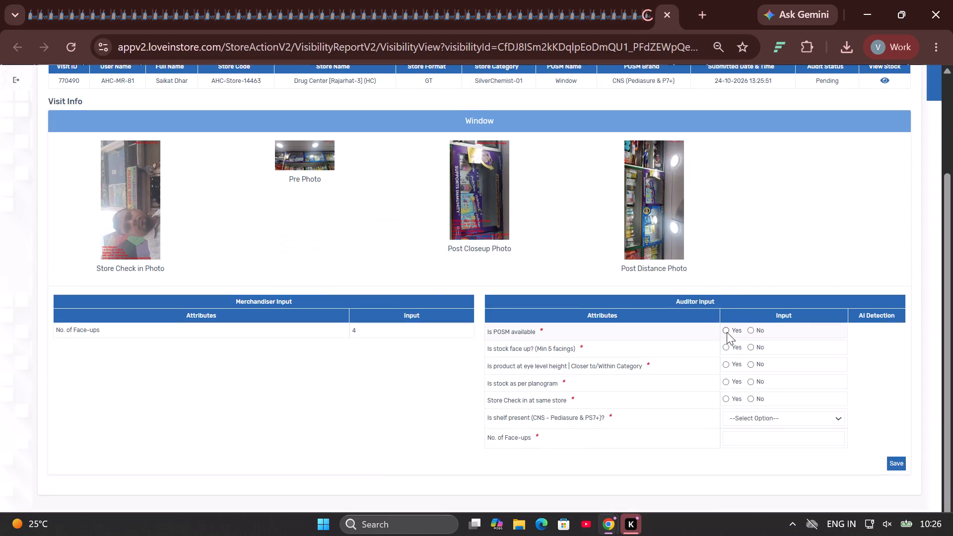
pyautogui.click(727, 332)
pyautogui.press('Tab')
pyautogui.press('Right')
pyautogui.press('Tab')
pyautogui.press('Right')
pyautogui.press('Tab')
pyautogui.press('space')
pyautogui.press('Tab')
pyautogui.press('space')
pyautogui.press('Tab')
pyautogui.press('Right')
pyautogui.press('Tab')
pyautogui.press('4')
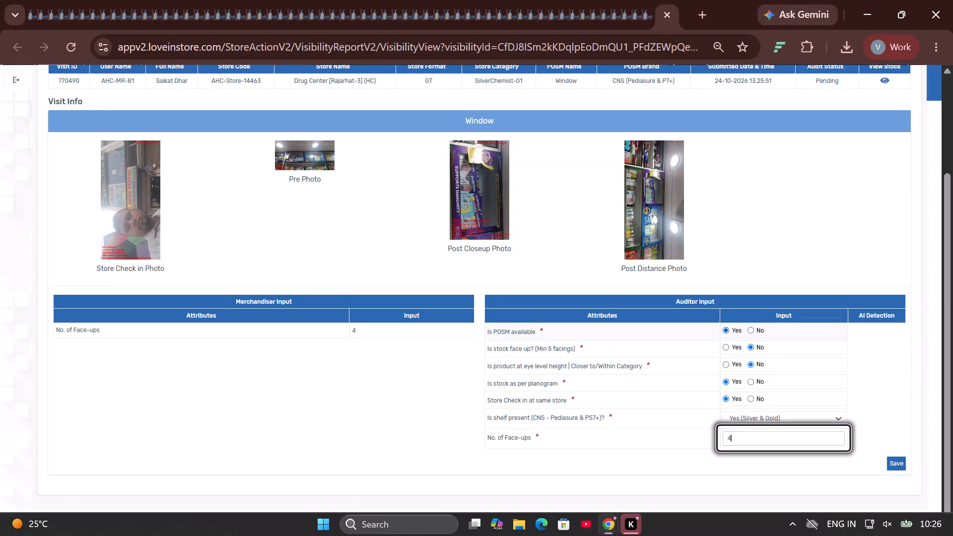
pyautogui.press('Tab')
pyautogui.press('space')
# Audit visit 770161 with stock face up and eye-level height No, other questions Yes, shelf present Yes (Silver & Gold) and 3 face-ups, and save it.
pyautogui.hotkey('ctrl', 'Tab')
pyautogui.scroll(-3, 727, 332)
pyautogui.click(727, 332)
pyautogui.press('Tab')
pyautogui.press('Right')
pyautogui.press('Tab')
pyautogui.press('Right')
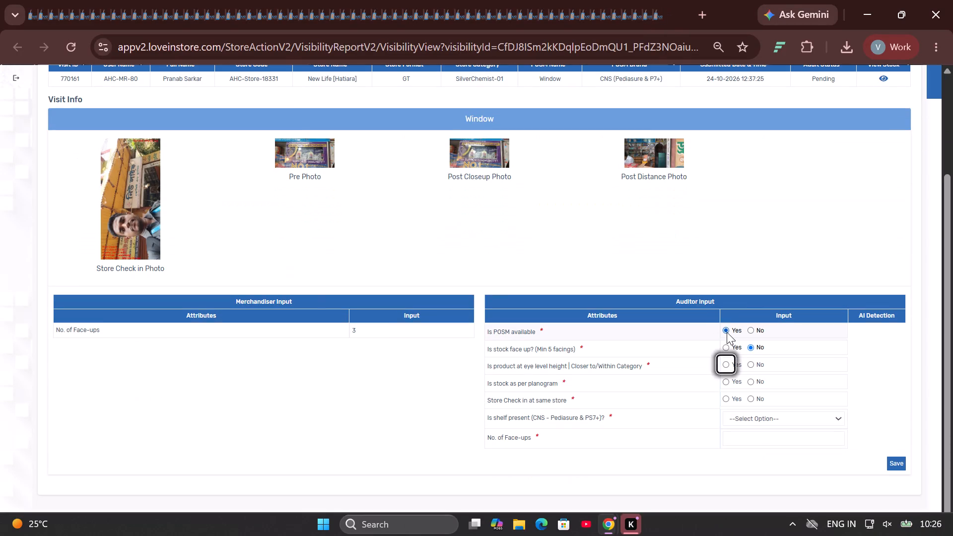
pyautogui.press('Tab')
pyautogui.press('space')
pyautogui.press('Tab')
pyautogui.press('space')
pyautogui.press('Tab')
pyautogui.press('Right')
pyautogui.press('Tab')
pyautogui.press('3')
pyautogui.press('Tab')
pyautogui.press('space')
# Audit visit 770160 with eye-level height No, other questions Yes, shelf present Yes (Silver & Gold) and 5 face-ups, and save it.
pyautogui.hotkey('ctrl', 'Tab')
pyautogui.scroll(-4, 727, 332)
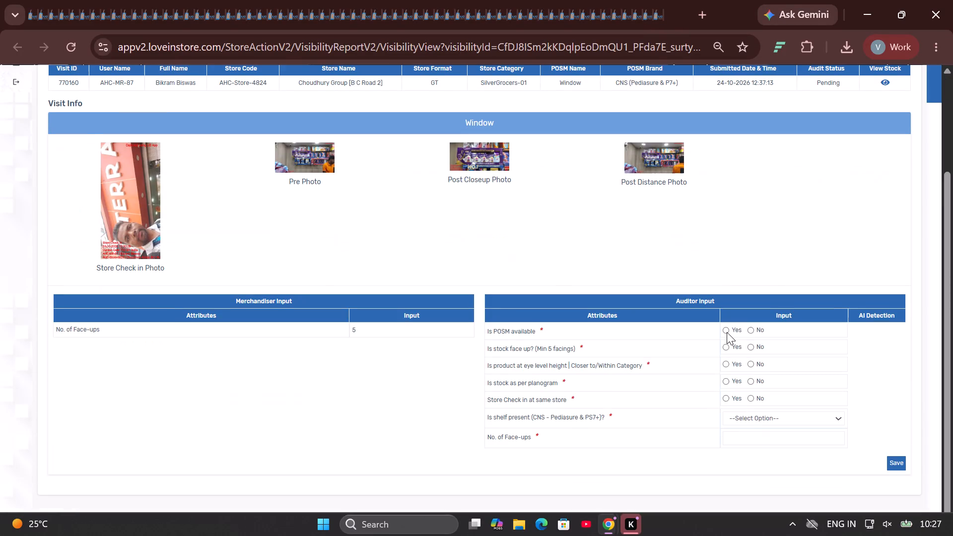
pyautogui.click(727, 332)
pyautogui.press('Tab')
pyautogui.press('space')
pyautogui.press('Tab')
pyautogui.press('Right')
pyautogui.press('Tab')
pyautogui.press('space')
pyautogui.press('Tab')
pyautogui.press('space')
pyautogui.press('Tab')
pyautogui.press('Right')
pyautogui.press('Tab')
pyautogui.press('5')
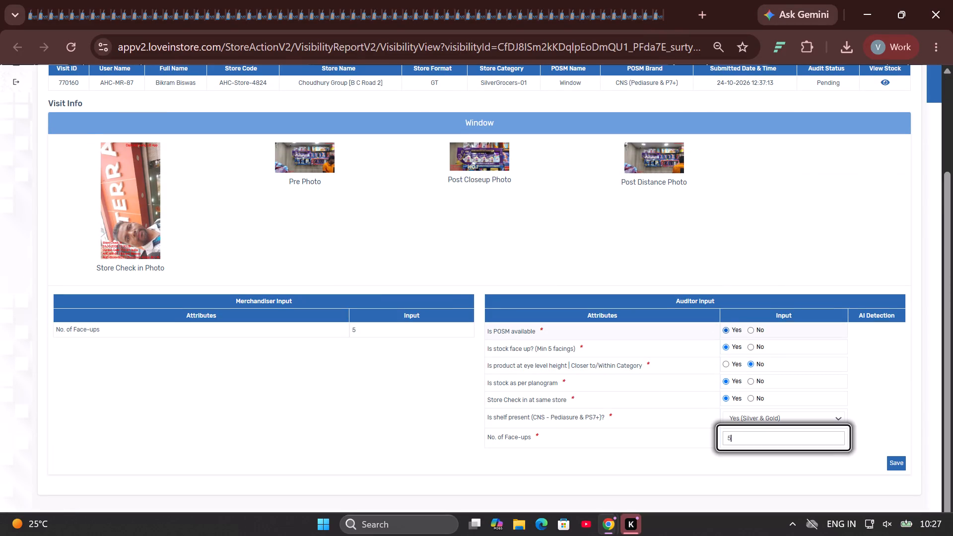
pyautogui.press('Tab')
pyautogui.press('space')
# Audit visit 770158 with all questions Yes, shelf present Yes (Silver & Gold) and 6 face-ups, and save it.
pyautogui.hotkey('ctrl', 'Tab')
pyautogui.scroll(-2, 727, 332)
pyautogui.click(727, 332)
pyautogui.press('Right')
pyautogui.press('Right')
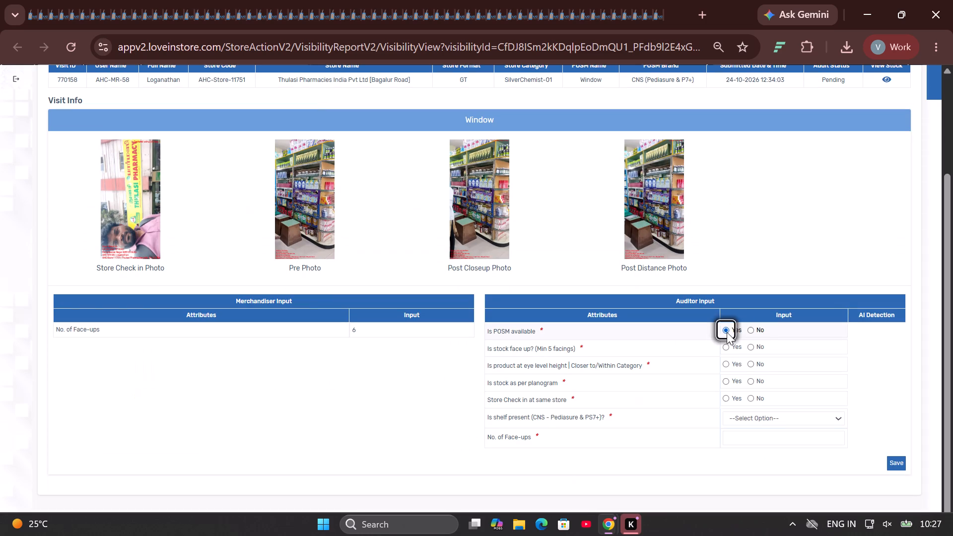
pyautogui.press('Tab')
pyautogui.press('space')
pyautogui.press('Tab')
pyautogui.press('space')
pyautogui.press('Tab')
pyautogui.press('space')
pyautogui.press('Tab')
pyautogui.press('space')
pyautogui.press('Tab')
pyautogui.press('Right')
pyautogui.press('Tab')
pyautogui.press('6')
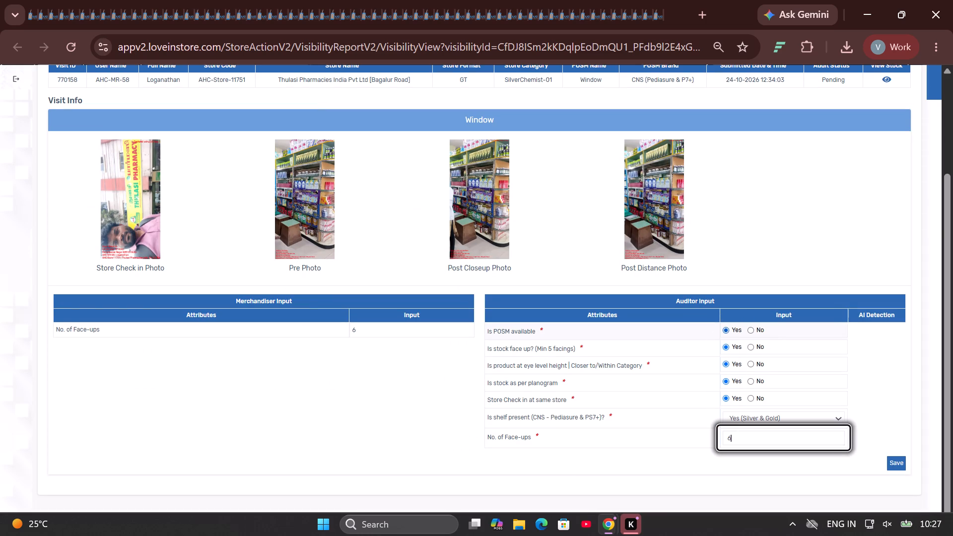
pyautogui.press('Tab')
pyautogui.press('space')
# Audit visit 770157 with POSM available and eye-level height No, other questions Yes, shelf present Yes (Silver & Gold) and 5 face-ups, and save it.
pyautogui.hotkey('ctrl', 'Tab')
pyautogui.scroll(-3, 727, 332)
pyautogui.click(727, 332)
pyautogui.press('Right')
pyautogui.press('Tab')
pyautogui.press('space')
pyautogui.press('Tab')
pyautogui.press('Right')
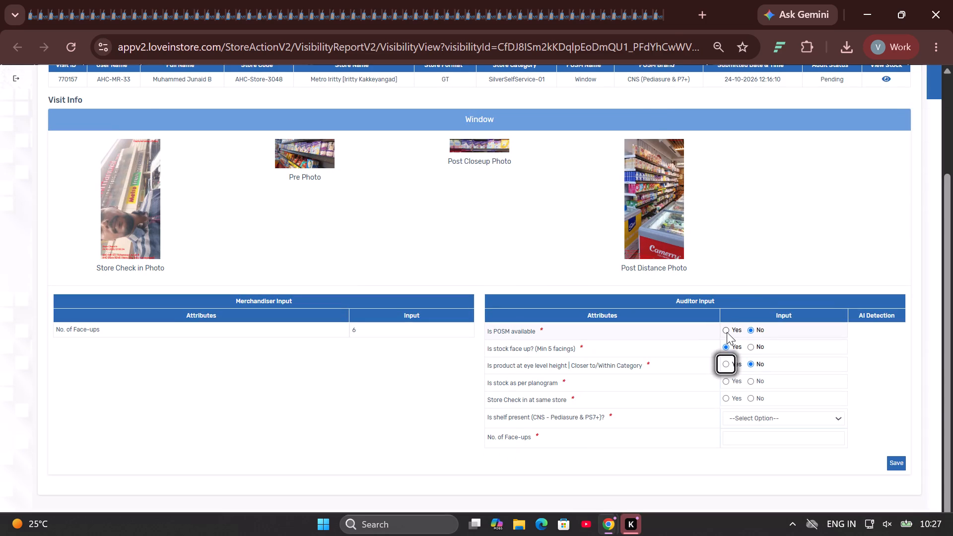
pyautogui.press('Tab')
pyautogui.press('space')
pyautogui.press('Tab')
pyautogui.press('space')
pyautogui.press('Tab')
pyautogui.press('Right')
pyautogui.press('Tab')
pyautogui.press('5')
pyautogui.press('Tab')
pyautogui.press('space')
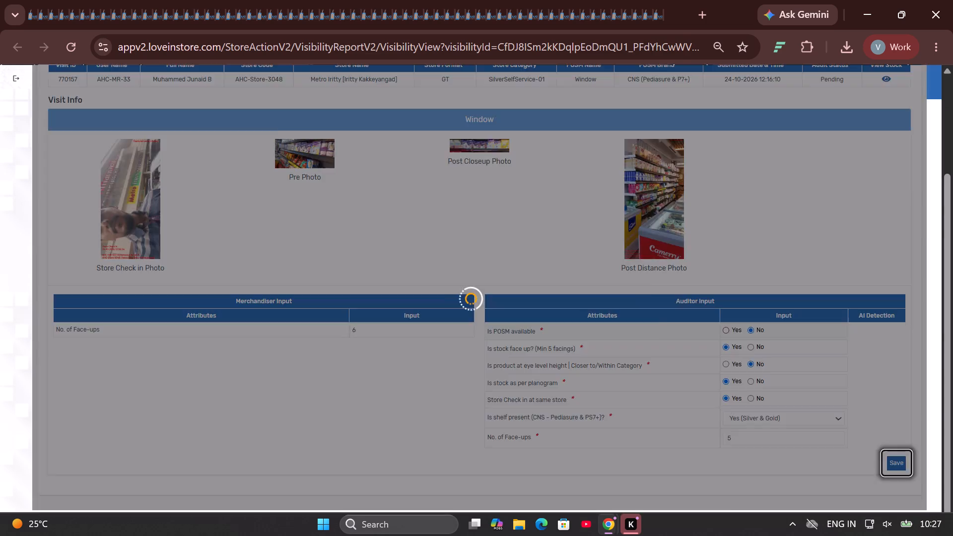
# Audit visit 770154 with stock face up and eye-level height No, other questions Yes, shelf present Yes (Silver & Gold) and 1 face-up, and save it.
pyautogui.hotkey('ctrl', 'Tab')
pyautogui.scroll(-4, 727, 332)
pyautogui.click(727, 333)
pyautogui.press('Tab')
pyautogui.press('Right')
pyautogui.press('Tab')
pyautogui.press('Right')
pyautogui.press('Tab')
pyautogui.press('space')
pyautogui.press('Tab')
pyautogui.press('space')
pyautogui.press('Tab')
pyautogui.press('Right')
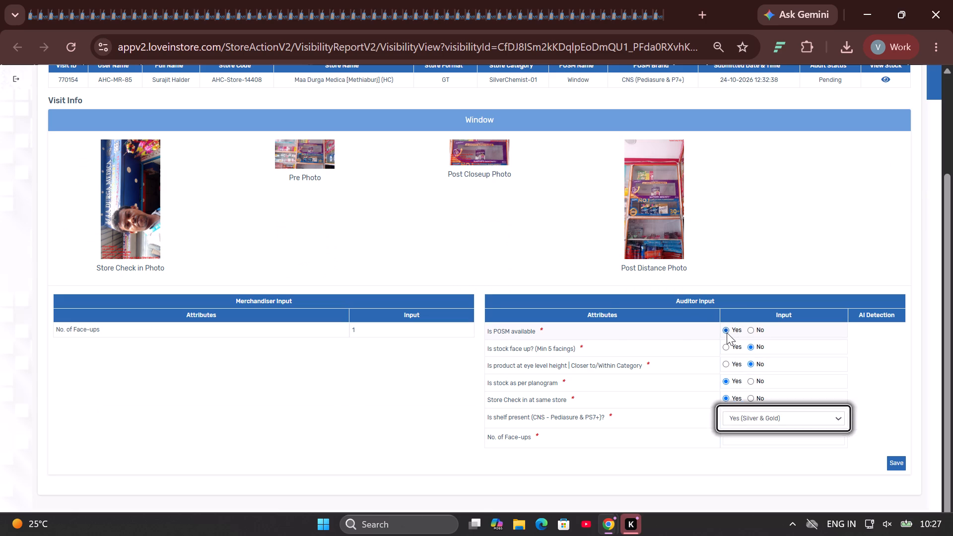
pyautogui.press('Tab')
pyautogui.press('1')
pyautogui.press('Tab')
pyautogui.press('space')
# Audit visit 770152 with eye-level height No, other questions Yes, shelf present Yes (Silver & Gold) and 5 face-ups, and save it.
pyautogui.hotkey('ctrl', 'Tab')
pyautogui.scroll(-4, 727, 333)
pyautogui.click(727, 333)
pyautogui.press('Tab')
pyautogui.press('space')
pyautogui.press('Tab')
pyautogui.press('Right')
pyautogui.press('Tab')
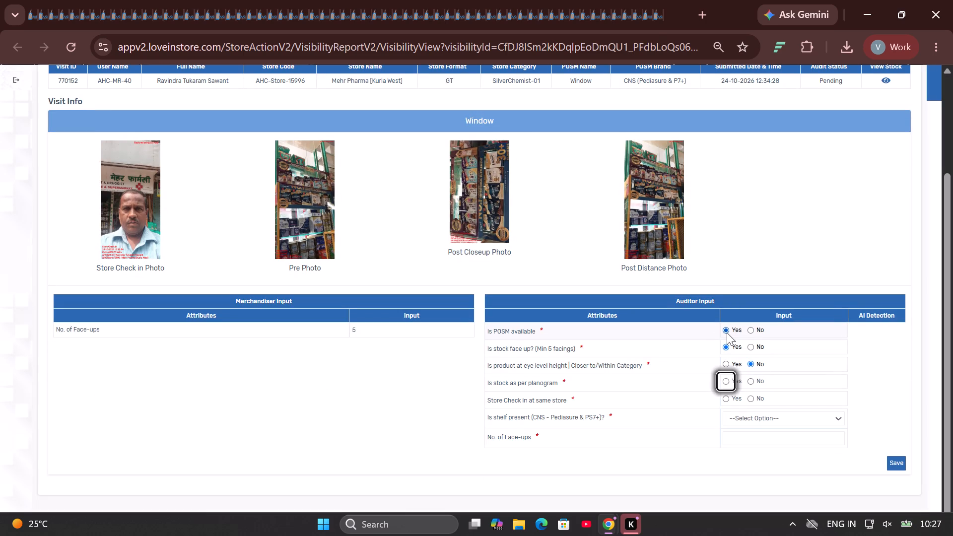
pyautogui.press('space')
pyautogui.press('Tab')
pyautogui.press('space')
pyautogui.press('Tab')
pyautogui.press('Right')
pyautogui.press('Tab')
pyautogui.press('5')
pyautogui.press('Tab')
pyautogui.press('space')
# Audit visit 770148 with stock face up and eye-level height No, other questions Yes, shelf present Yes (Silver & Gold) and 3 face-ups, and save it.
pyautogui.hotkey('ctrl', 'Tab')
pyautogui.scroll(-3, 727, 333)
pyautogui.click(727, 333)
pyautogui.press('Right')
pyautogui.press('Tab')
pyautogui.press('Right')
pyautogui.press('Tab')
pyautogui.press('Right')
pyautogui.press('Tab')
pyautogui.press('space')
pyautogui.press('Tab')
pyautogui.press('Tab')
pyautogui.press('Right')
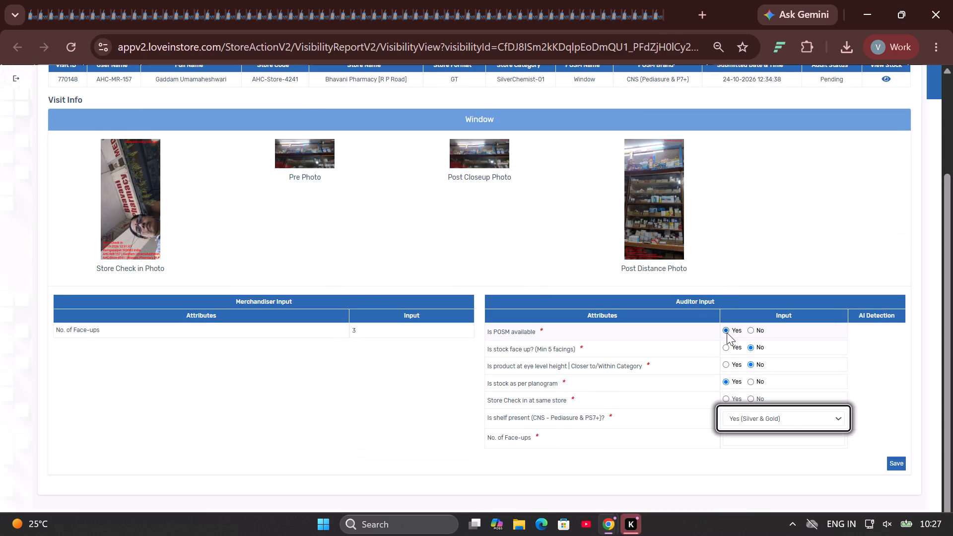
pyautogui.hotkey('shift', 'Tab')
pyautogui.press('space')
pyautogui.press('Tab')
pyautogui.press('Tab')
pyautogui.press('3')
pyautogui.press('Tab')
pyautogui.press('space')
# Audit visit 770142 with stock face up and eye-level height No, other questions Yes, shelf present Yes (Silver & Gold) and 2 face-ups, and save it.
pyautogui.hotkey('ctrl', 'Tab')
pyautogui.scroll(-2, 727, 333)
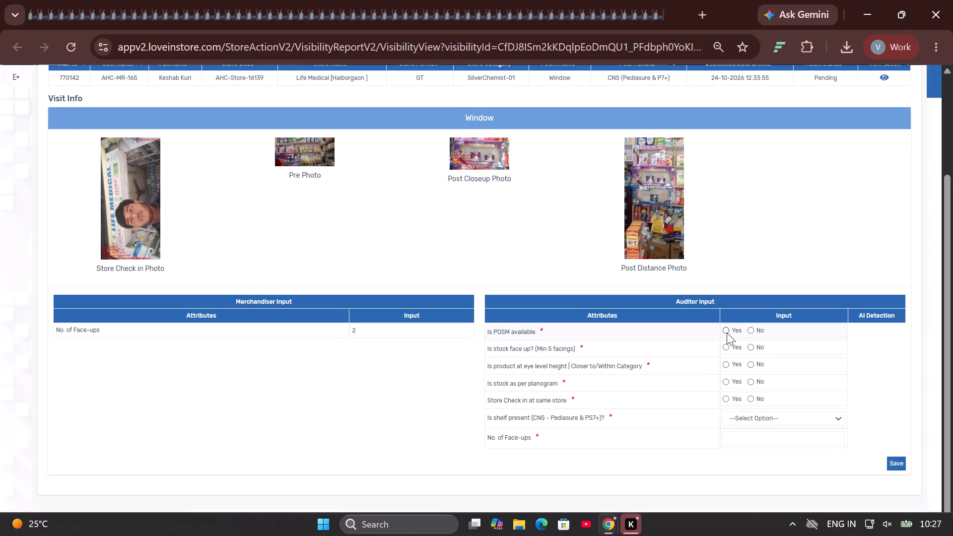
pyautogui.click(727, 333)
pyautogui.press('Tab')
pyautogui.press('Right')
pyautogui.press('Tab')
pyautogui.press('Right')
pyautogui.press('Tab')
pyautogui.press('space')
pyautogui.press('Tab')
pyautogui.press('space')
pyautogui.press('Tab')
pyautogui.press('Right')
pyautogui.press('Tab')
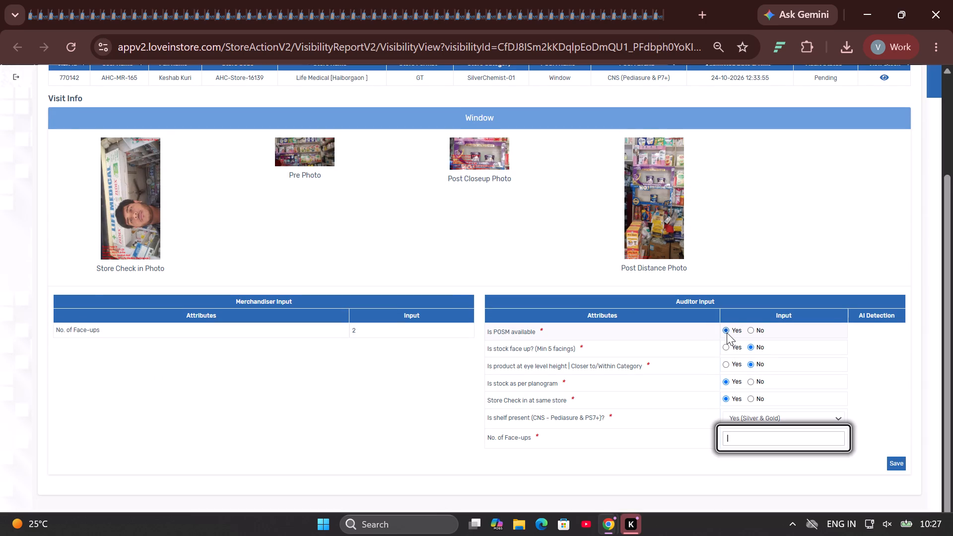
pyautogui.press('2')
pyautogui.press('Tab')
pyautogui.press('space')
# Audit visit 770144 with stock face up and eye-level height No, other questions Yes, shelf present Yes (Silver & Gold) and 1 face-up, and save it.
pyautogui.hotkey('ctrl', 'Tab')
pyautogui.scroll(-3, 727, 333)
pyautogui.click(727, 333)
pyautogui.press('Tab')
pyautogui.press('Right')
pyautogui.press('Tab')
pyautogui.press('Right')
pyautogui.press('Tab')
pyautogui.press('space')
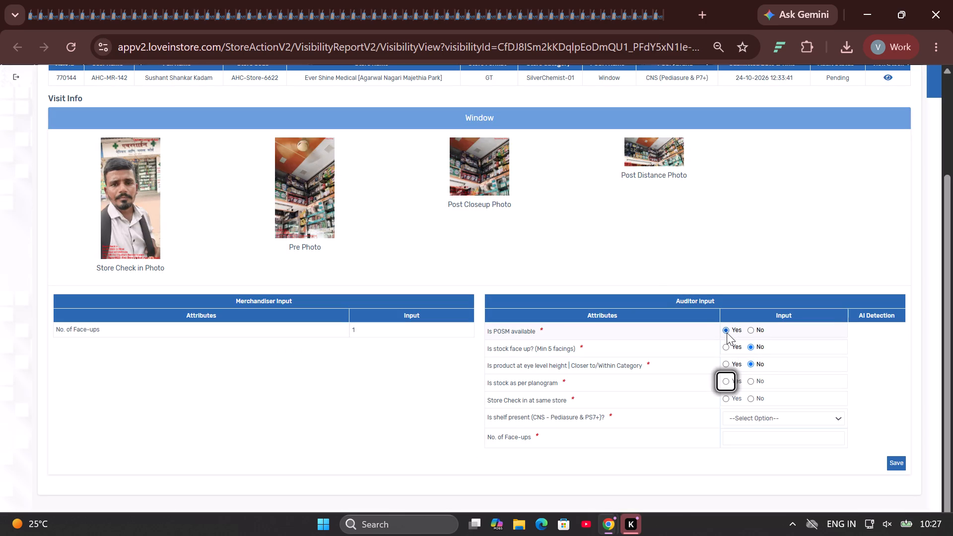
pyautogui.press('Tab')
pyautogui.press('space')
pyautogui.press('Tab')
pyautogui.press('Right')
pyautogui.press('Tab')
pyautogui.press('1')
pyautogui.press('Tab')
pyautogui.press('space')
# Audit visit 770138 with stock face up, eye-level height and planogram No, others Yes, shelf present Yes (Silver & Gold) and 0 face-ups, and save it.
pyautogui.hotkey('ctrl', 'Tab')
pyautogui.scroll(-2, 727, 333)
pyautogui.click(727, 333)
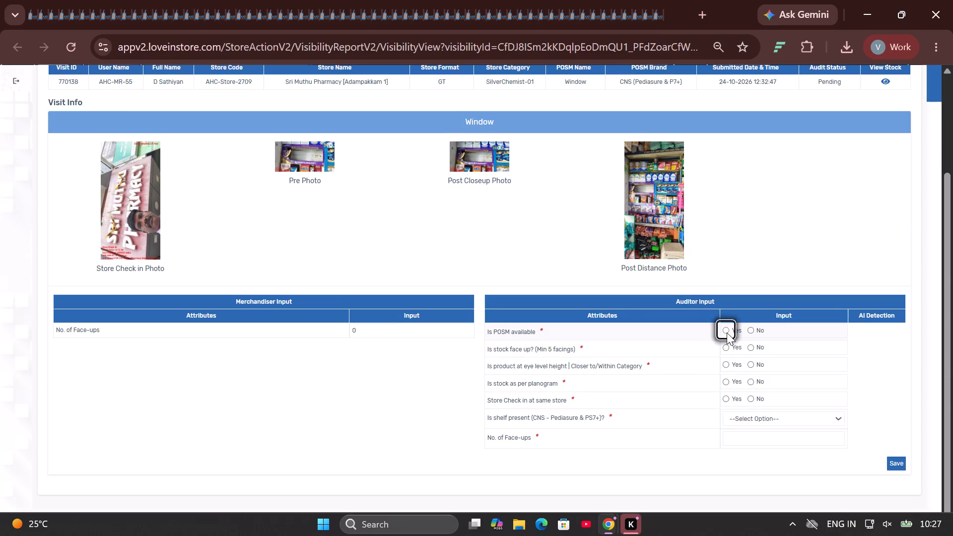
pyautogui.press('Tab')
pyautogui.press('Right')
pyautogui.press('Tab')
pyautogui.press('Right')
pyautogui.press('Tab')
pyautogui.press('Right')
pyautogui.press('Tab')
pyautogui.press('Tab')
pyautogui.press('Right')
pyautogui.hotkey('shift', 'Tab')
pyautogui.press('space')
pyautogui.press('Tab')
pyautogui.press('Tab')
pyautogui.press('0')
pyautogui.press('Tab')
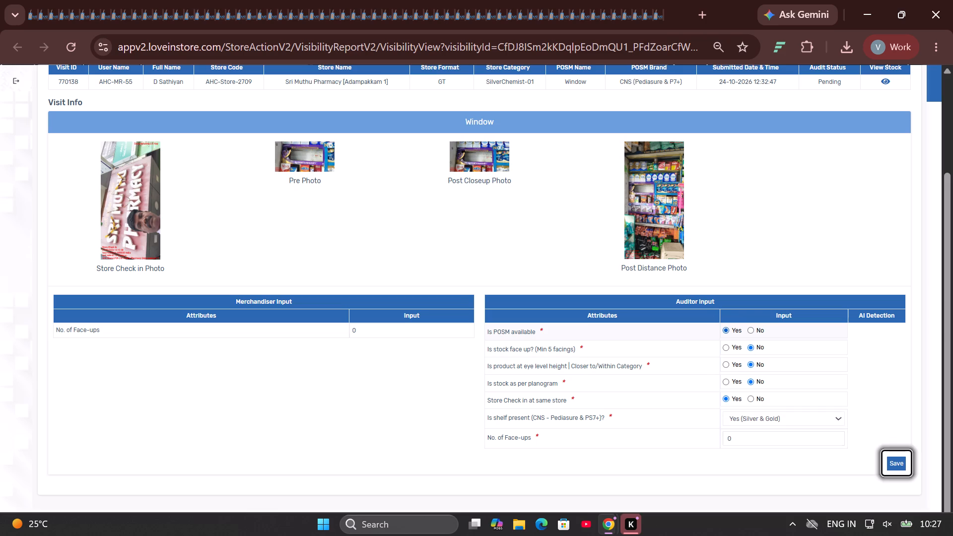
pyautogui.press('space')
# Audit visit 770136 with eye-level height and same-store check-in No, others Yes, shelf present Yes (Silver & Gold) and 6 face-ups, and save it.
pyautogui.hotkey('ctrl', 'Tab')
pyautogui.scroll(-4, 727, 333)
pyautogui.click(727, 333)
pyautogui.press('Tab')
pyautogui.press('space')
pyautogui.press('Tab')
pyautogui.press('Right')
pyautogui.press('Tab')
pyautogui.press('space')
pyautogui.press('Tab')
pyautogui.press('Right')
pyautogui.press('Tab')
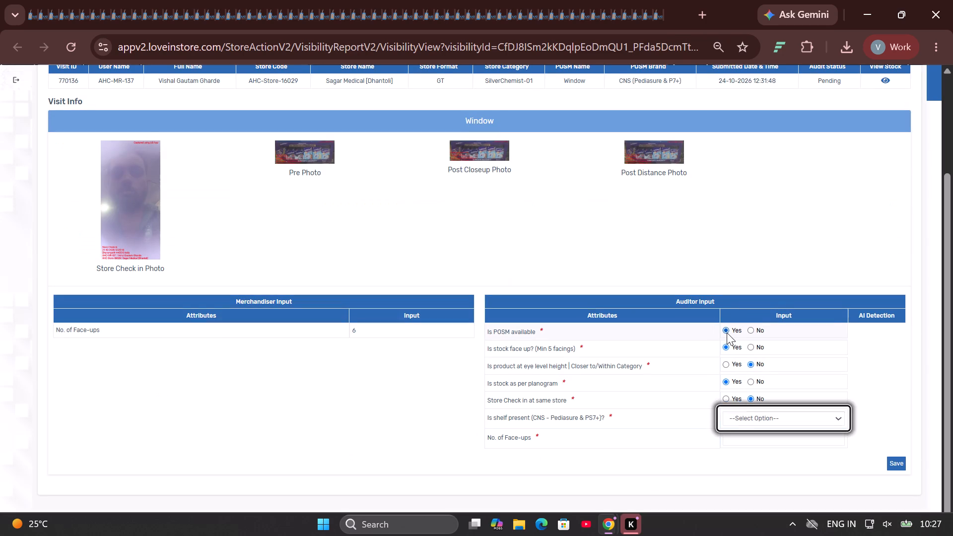
pyautogui.press('Right')
pyautogui.press('Tab')
pyautogui.press('6')
pyautogui.press('Tab')
pyautogui.press('space')
# Audit visit 770135 with stock face up and eye-level height No, other questions Yes, shelf present Yes (Silver & Gold) and 3 face-ups, and save it.
pyautogui.hotkey('ctrl', 'Tab')
pyautogui.scroll(-3, 727, 333)
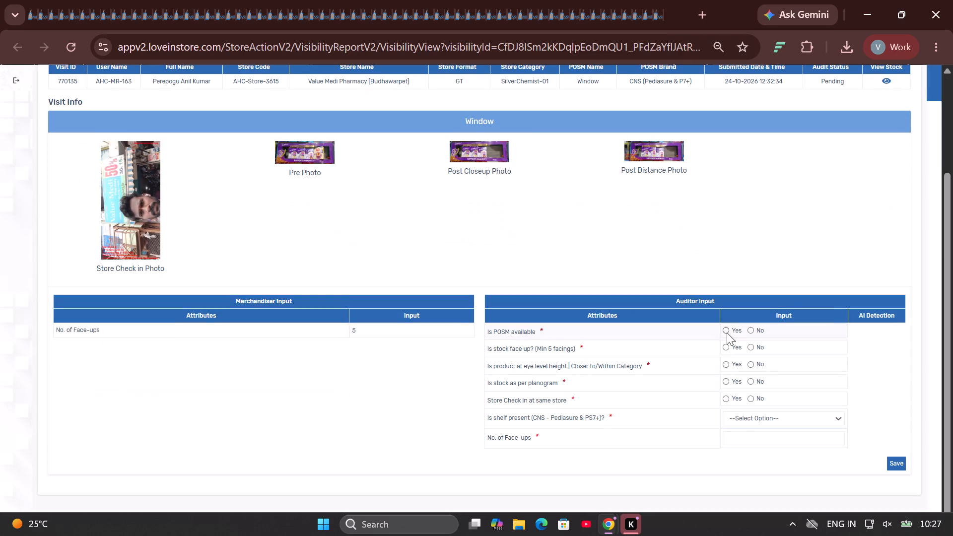
pyautogui.click(727, 333)
pyautogui.press('Tab')
pyautogui.press('Right')
pyautogui.press('Tab')
pyautogui.press('Right')
pyautogui.press('Tab')
pyautogui.press('space')
pyautogui.press('Tab')
pyautogui.press('space')
pyautogui.press('Tab')
pyautogui.press('Right')
pyautogui.press('Tab')
pyautogui.press('3')
pyautogui.press('Tab')
pyautogui.press('space')
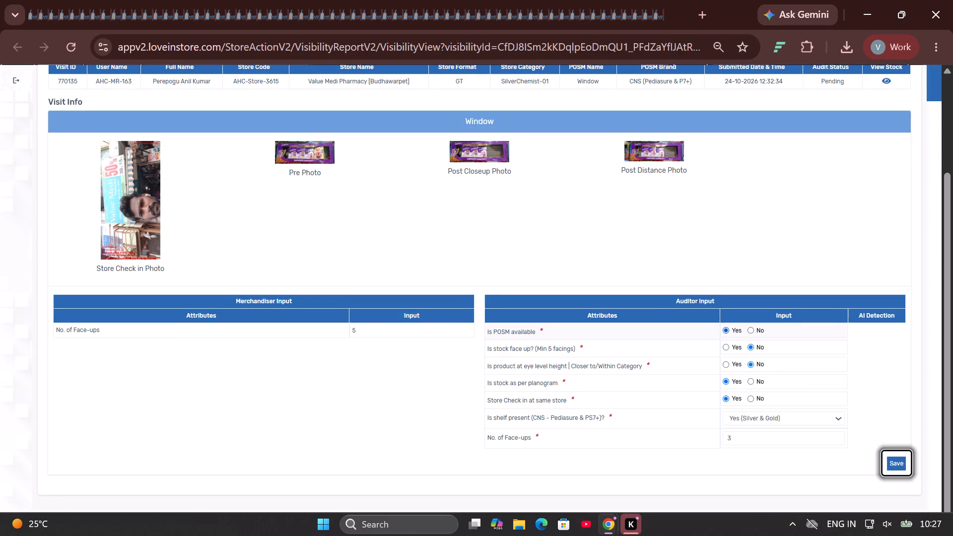
# Audit visit 770129 with POSM available and eye-level height No, other questions Yes, shelf present Yes (Silver & Gold) and 5 face-ups, and save it.
pyautogui.hotkey('ctrl', 'Tab')
pyautogui.scroll(-2, 727, 333)
pyautogui.click(727, 333)
pyautogui.press('Right')
pyautogui.press('Tab')
pyautogui.press('space')
pyautogui.press('Tab')
pyautogui.press('Right')
pyautogui.hotkey('shift', 'Tab')
pyautogui.hotkey('shift', 'Tab')
pyautogui.press('Right')
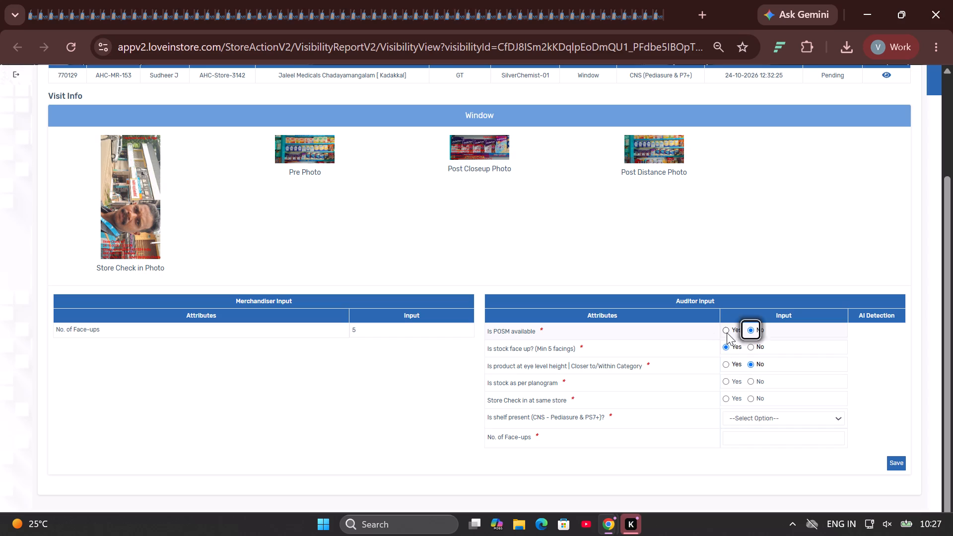
pyautogui.press('Tab')
pyautogui.press('space')
pyautogui.press('Tab')
pyautogui.press('space')
pyautogui.press('Tab')
pyautogui.press('space')
pyautogui.press('Tab')
pyautogui.press('space')
pyautogui.press('Tab')
pyautogui.press('Right')
pyautogui.press('Tab')
pyautogui.press('5')
pyautogui.press('Tab')
pyautogui.press('space')
# Audit visit 770133 with POSM, stock face up and eye-level height No, planogram and same-store check-in Yes, shelf present Yes (Silver & Gold), 3 face-ups, and save.
pyautogui.hotkey('ctrl', 'Tab')
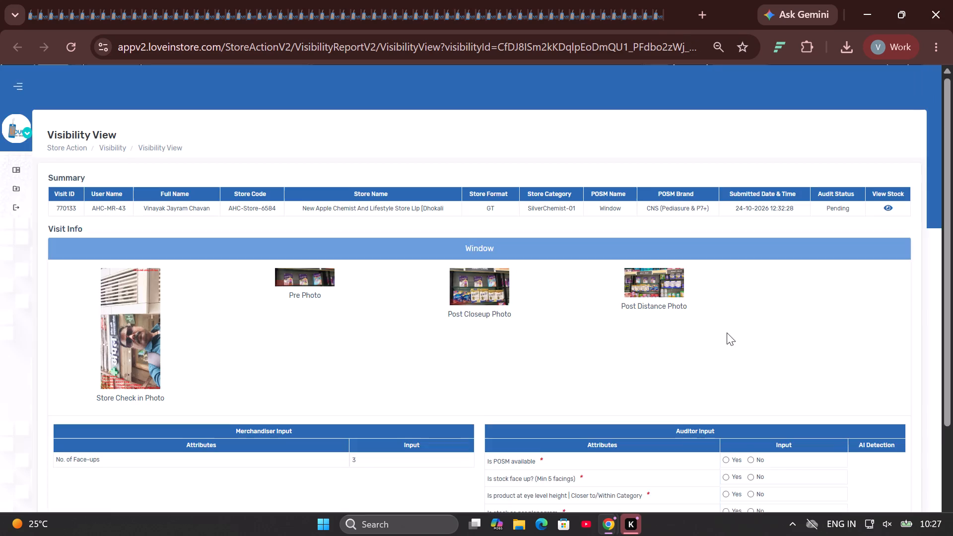
pyautogui.scroll(-2, 727, 333)
pyautogui.click(727, 333)
pyautogui.press('Right')
pyautogui.press('Tab')
pyautogui.press('Right')
pyautogui.press('Tab')
pyautogui.press('Right')
pyautogui.press('Tab')
pyautogui.press('space')
pyautogui.press('Tab')
pyautogui.press('space')
pyautogui.press('Tab')
pyautogui.press('Right')
pyautogui.press('Tab')
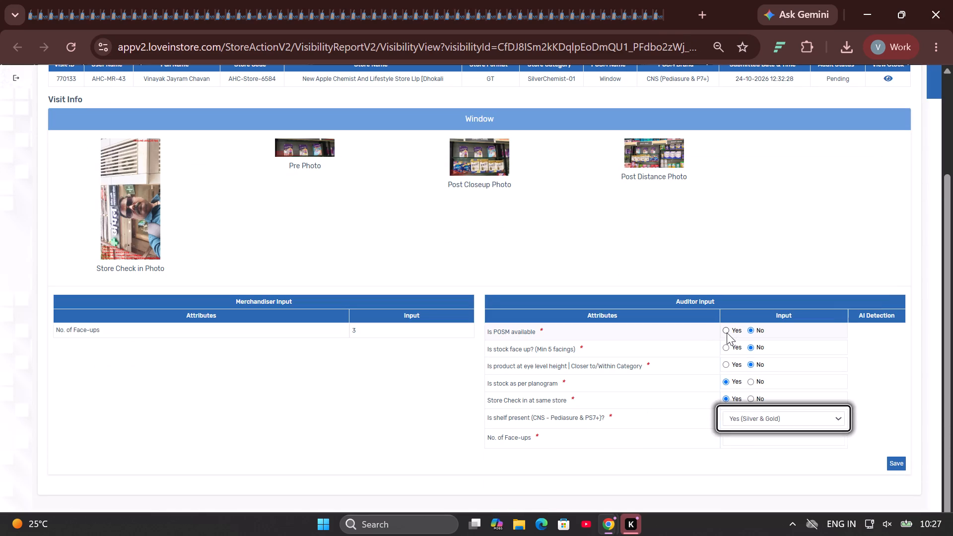
pyautogui.press('3')
pyautogui.press('Tab')
pyautogui.press('space')
# Audit visit 770126 with POSM, stock face up and eye-level height No, planogram and same-store check-in Yes, shelf present Yes (Silver & Gold), 4 face-ups, and save.
pyautogui.hotkey('ctrl', 'Tab')
pyautogui.scroll(-3, 727, 333)
pyautogui.click(727, 333)
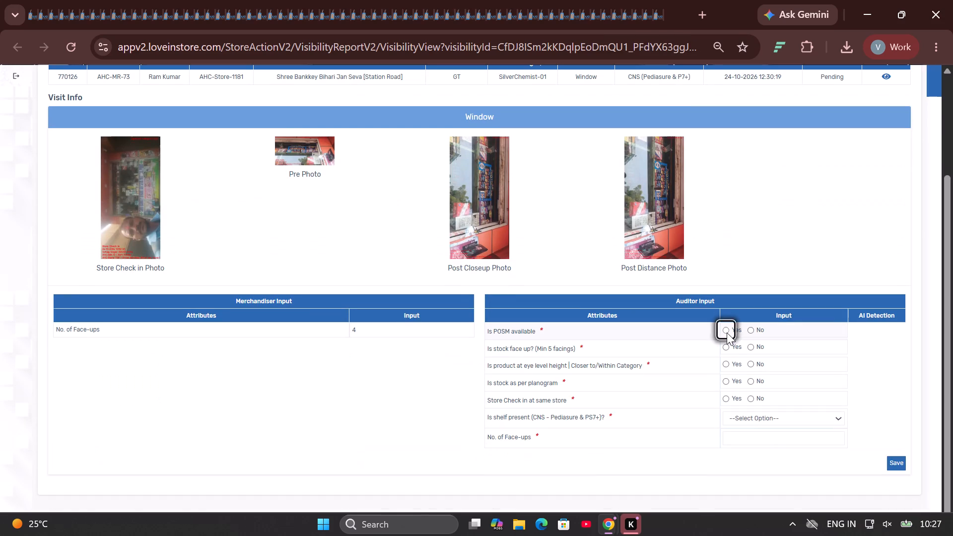
pyautogui.press('Tab')
pyautogui.press('Tab')
pyautogui.hotkey('shift', 'Right')
pyautogui.hotkey('shift', 'Tab')
pyautogui.hotkey('shift', 'Right')
pyautogui.hotkey('shift', 'Tab')
pyautogui.hotkey('shift', 'Right')
pyautogui.press('Tab')
pyautogui.press('space')
pyautogui.press('Tab')
pyautogui.press('space')
pyautogui.press('Tab')
pyautogui.press('space')
pyautogui.press('Tab')
pyautogui.press('space')
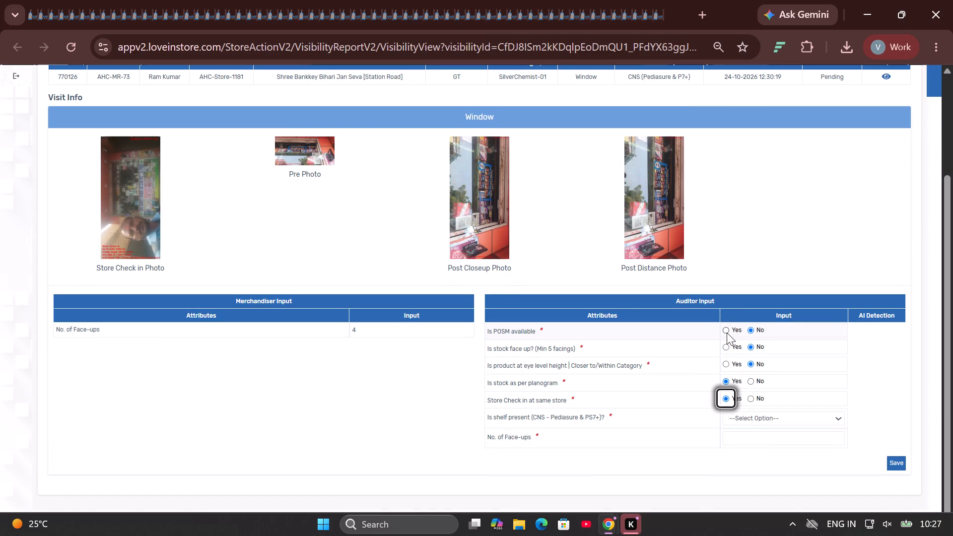
pyautogui.press('Tab')
pyautogui.press('Right')
pyautogui.press('Tab')
pyautogui.press('4')
pyautogui.press('Tab')
pyautogui.press('space')
# Audit visit 770125 with stock face up and eye-level height No, other questions Yes, shelf present Yes (Silver & Gold) and 1 face-up, and save it.
pyautogui.hotkey('ctrl', 'Tab')
pyautogui.scroll(-2, 727, 333)
pyautogui.click(727, 333)
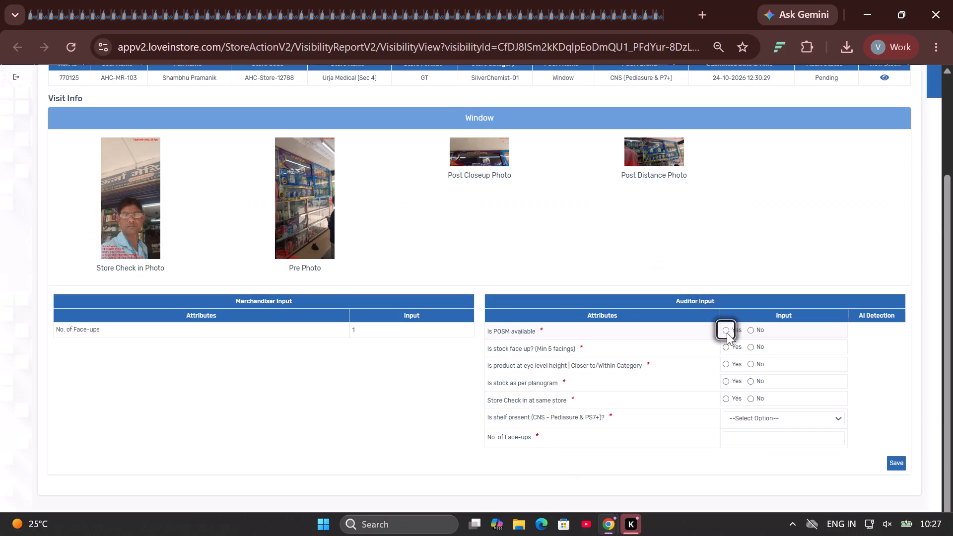
pyautogui.press('Tab')
pyautogui.press('Right')
pyautogui.press('Tab')
pyautogui.press('Right')
pyautogui.press('Tab')
pyautogui.press('space')
pyautogui.press('Tab')
pyautogui.press('space')
pyautogui.press('Tab')
pyautogui.press('Right')
pyautogui.press('Tab')
pyautogui.press('1')
pyautogui.press('Tab')
pyautogui.press('space')
# Audit visit 770123 with stock face up and eye-level height No, other questions Yes, shelf present Yes (Silver & Gold) and 4 face-ups, and save it.
pyautogui.hotkey('ctrl', 'Tab')
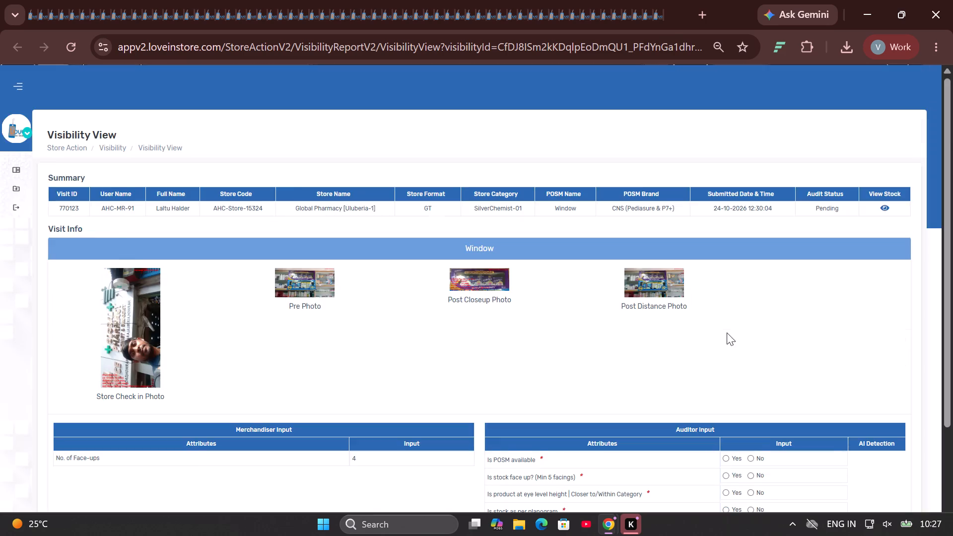
pyautogui.scroll(-3, 727, 333)
pyautogui.click(727, 333)
pyautogui.press('Tab')
pyautogui.press('space')
pyautogui.press('Right')
pyautogui.hotkey('shift', 'Tab')
pyautogui.press('Right')
pyautogui.press('Right')
pyautogui.press('Tab')
pyautogui.press('Tab')
pyautogui.press('Right')
pyautogui.press('Tab')
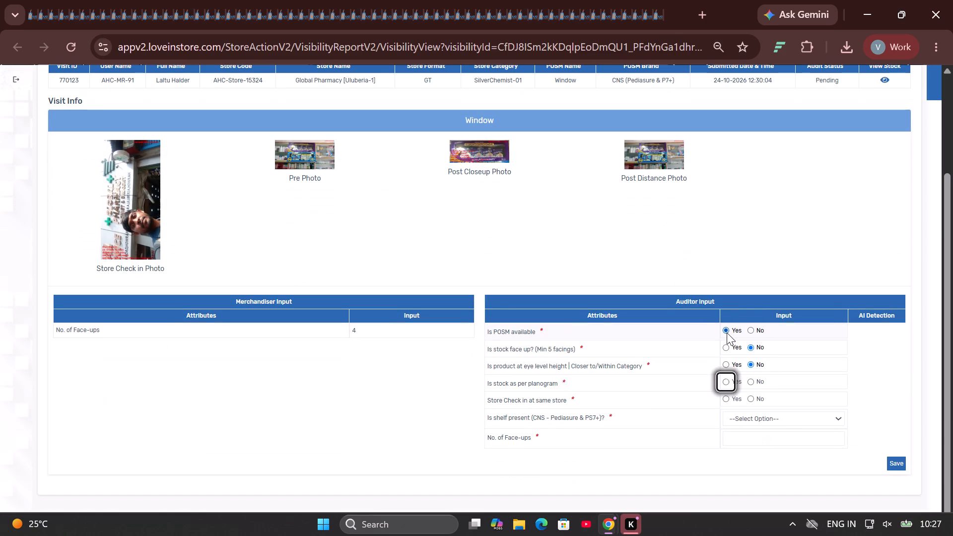
pyautogui.press('space')
pyautogui.press('Tab')
pyautogui.press('space')
pyautogui.press('Tab')
pyautogui.press('Right')
pyautogui.press('Tab')
pyautogui.press('4')
pyautogui.press('Tab')
pyautogui.press('space')
# Audit visit 770119 with eye-level height No, all other questions Yes, shelf present Yes (Silver & Gold) and 8 face-ups, and save it.
pyautogui.hotkey('ctrl', 'Tab')
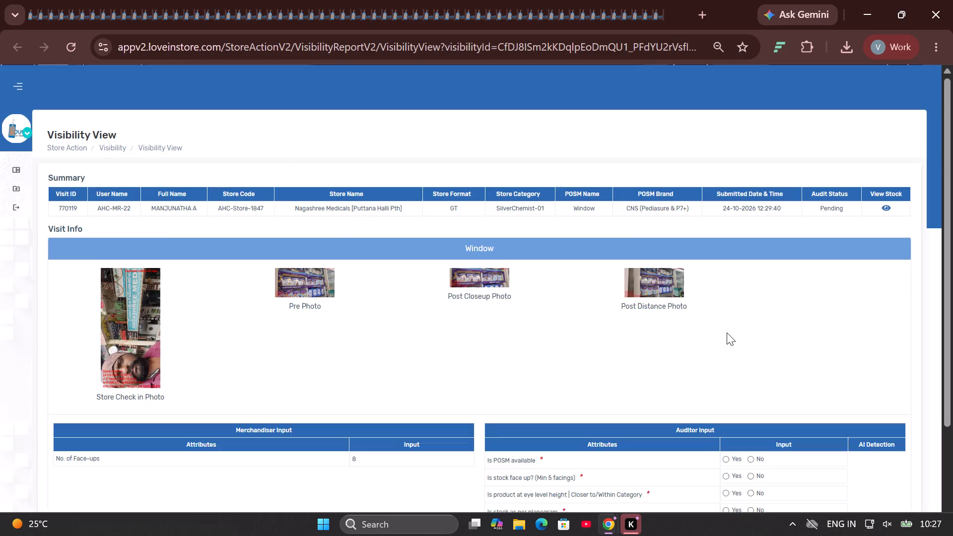
pyautogui.scroll(-3, 727, 333)
pyautogui.tripleClick(727, 333)
pyautogui.press('Tab')
pyautogui.press('space')
pyautogui.press('Tab')
pyautogui.press('Right')
pyautogui.press('Tab')
pyautogui.press('space')
pyautogui.press('Tab')
pyautogui.press('space')
pyautogui.press('Tab')
pyautogui.press('Right')
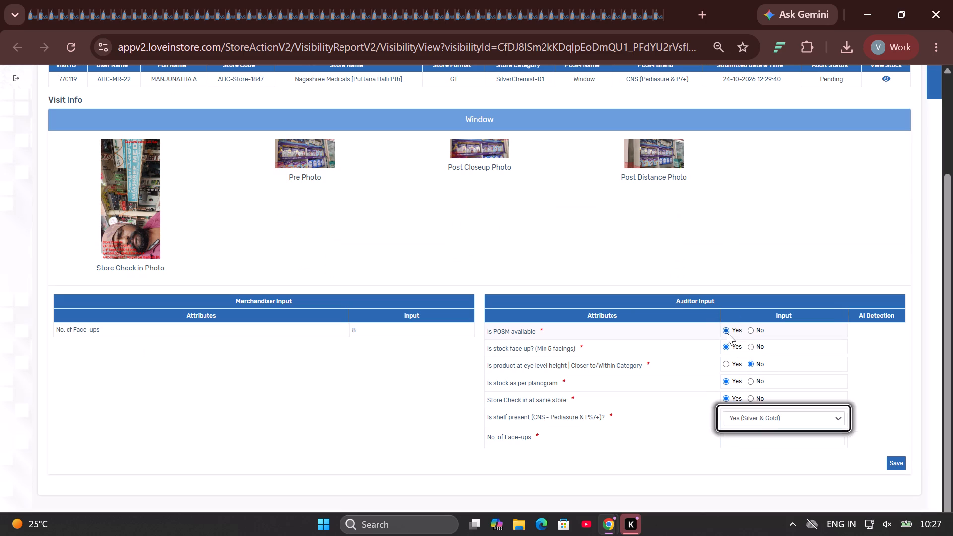
pyautogui.press('Tab')
pyautogui.press('8')
pyautogui.press('Tab')
pyautogui.press('space')
# Return to the page 18 visibility list and close all the browser tabs that follow it.
pyautogui.hotkey('ctrl', 'Tab')
pyautogui.scroll(-2, 727, 333)
pyautogui.click(727, 333)
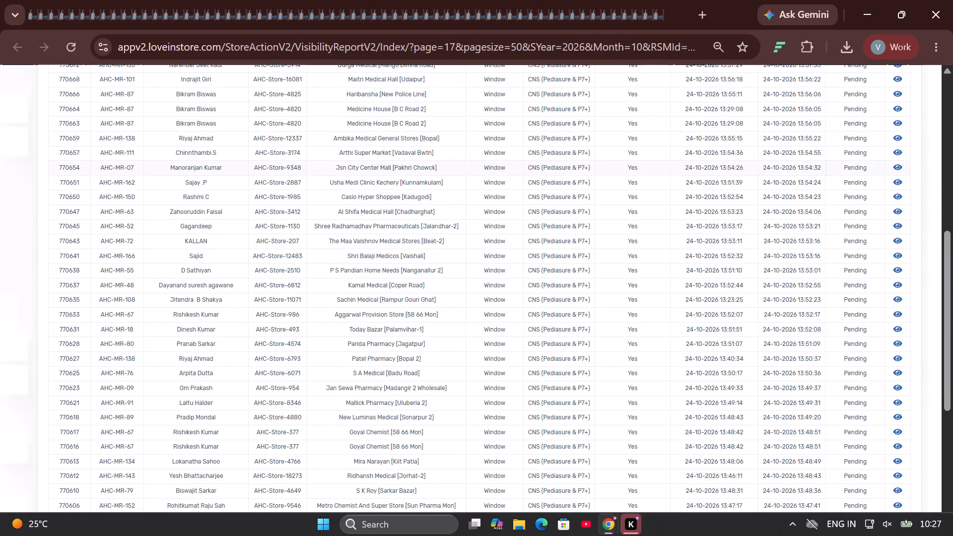
pyautogui.hotkey('ctrl', 'Tab')
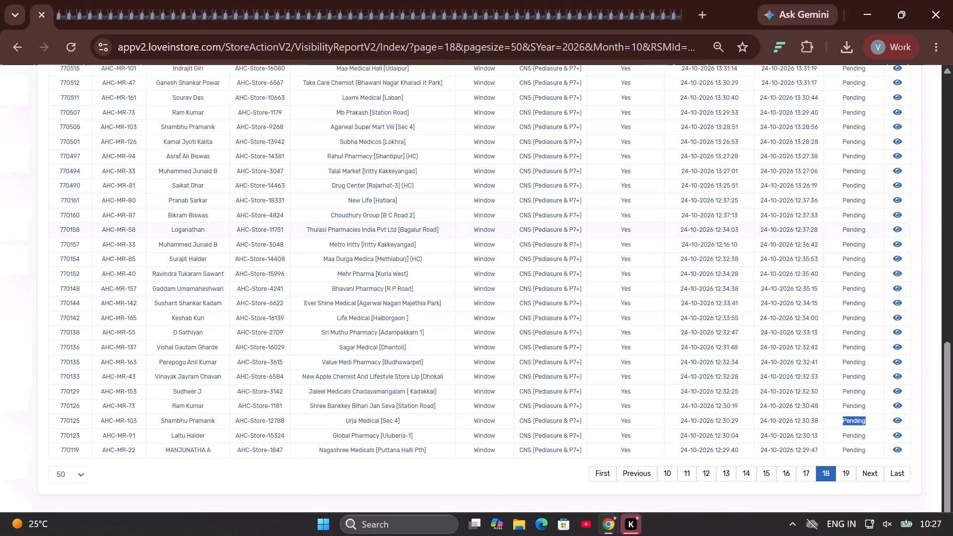
pyautogui.rightClick(43, 26)
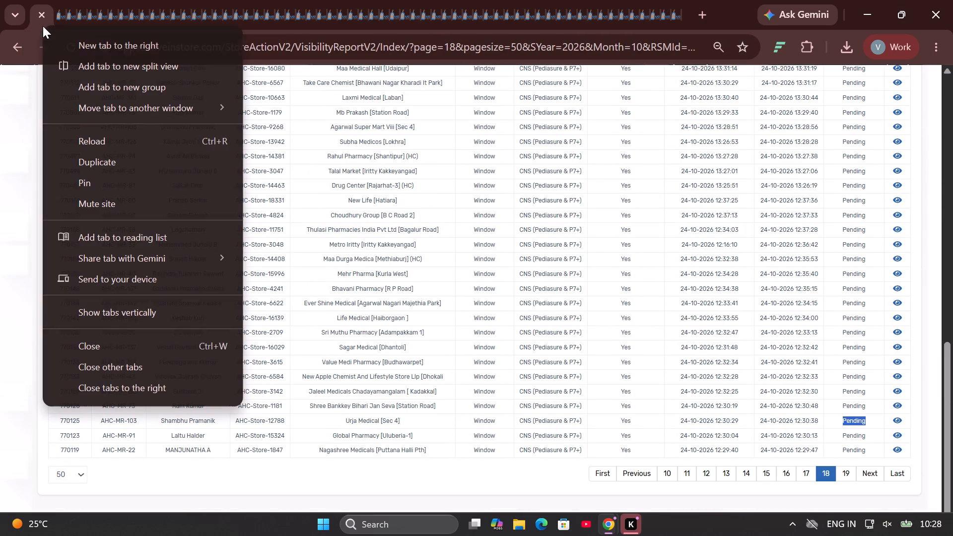
pyautogui.click(171, 385)
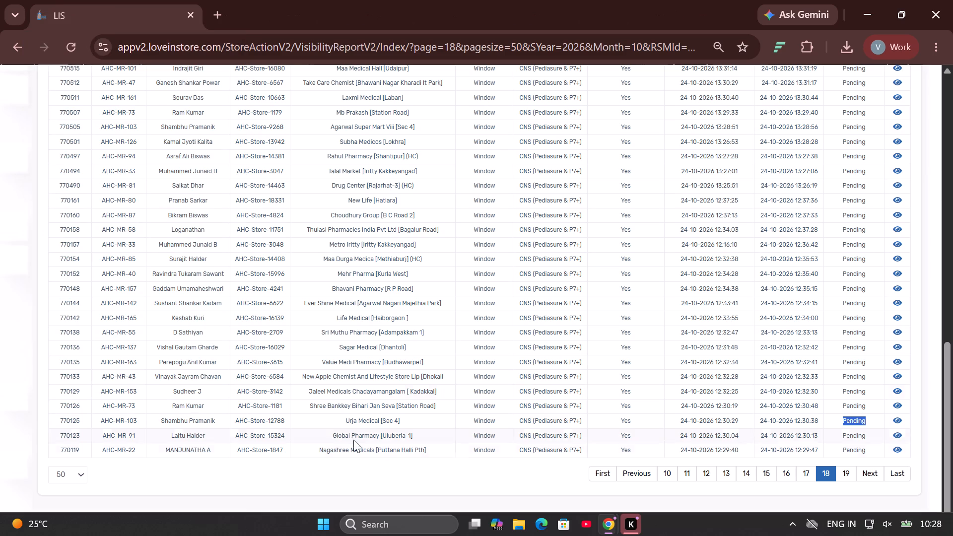
# Go to page 17 of the pending visibility list.
pyautogui.click(807, 477)
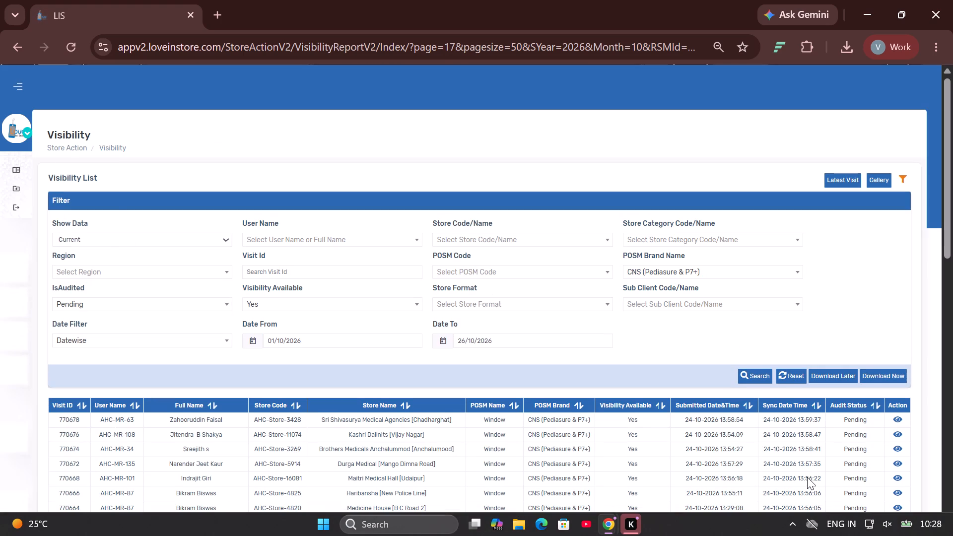
pyautogui.scroll(-5, 807, 477)
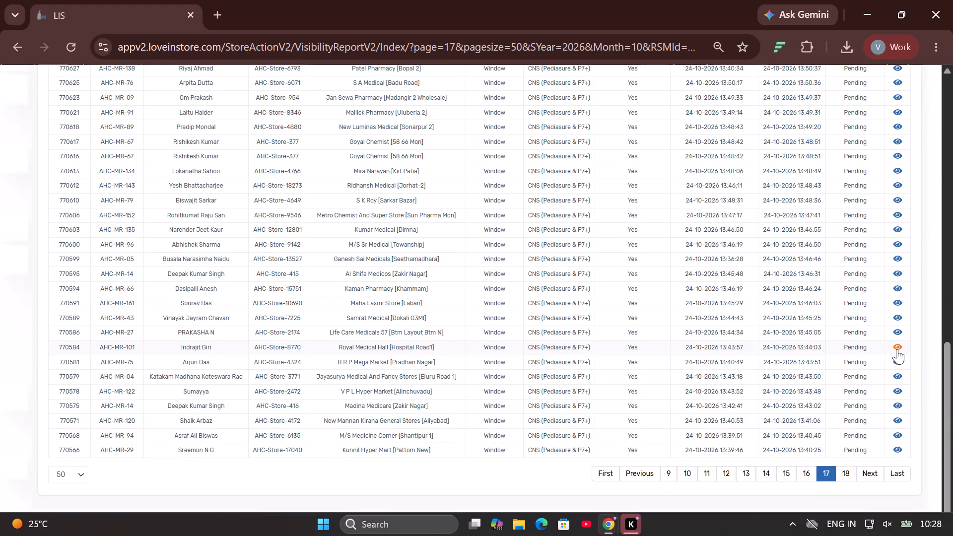
pyautogui.scroll(4, 830, 305)
pyautogui.hscroll(1, 830, 305)
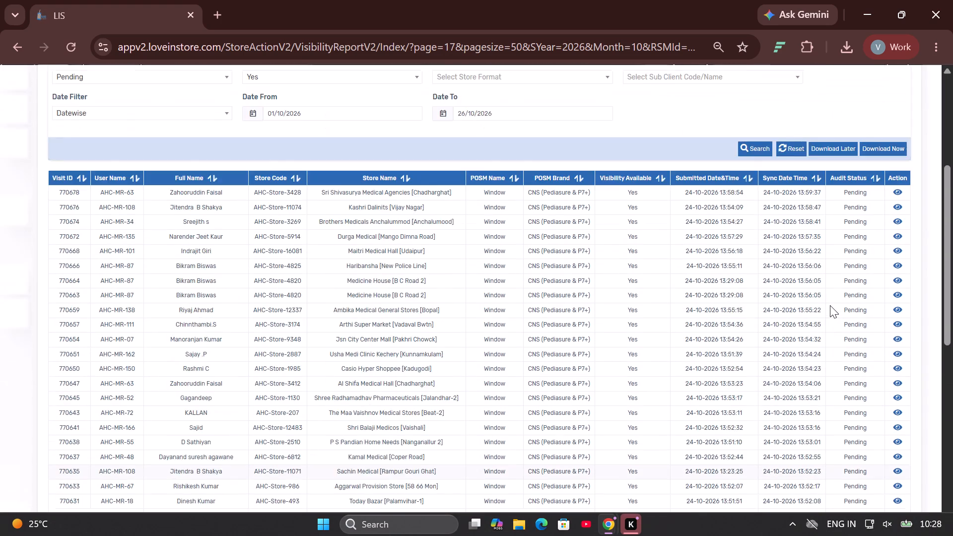
pyautogui.hscroll(1, 830, 305)
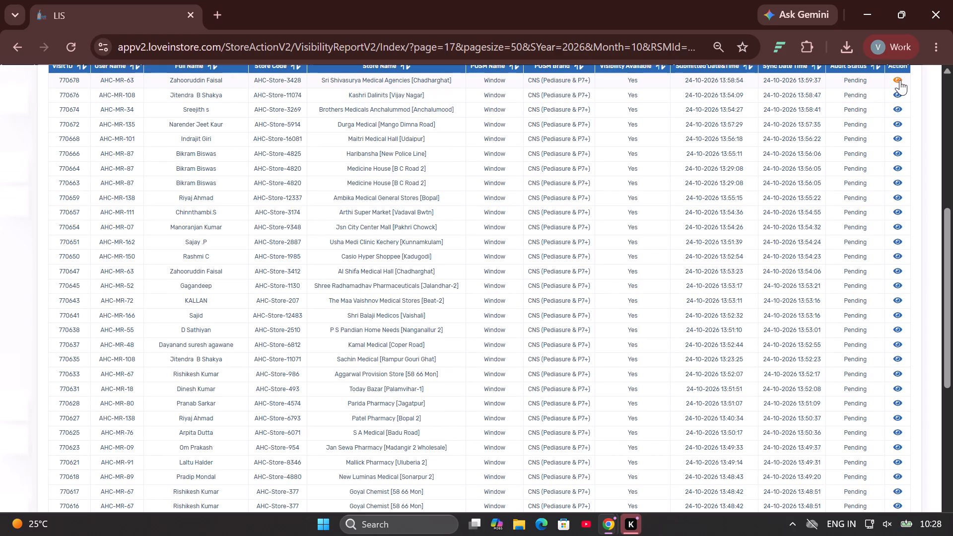
pyautogui.keyDown('ctrl'); pyautogui.click(900, 80); pyautogui.keyUp('ctrl')
pyautogui.keyDown('ctrl'); pyautogui.click(900, 89); pyautogui.keyUp('ctrl')
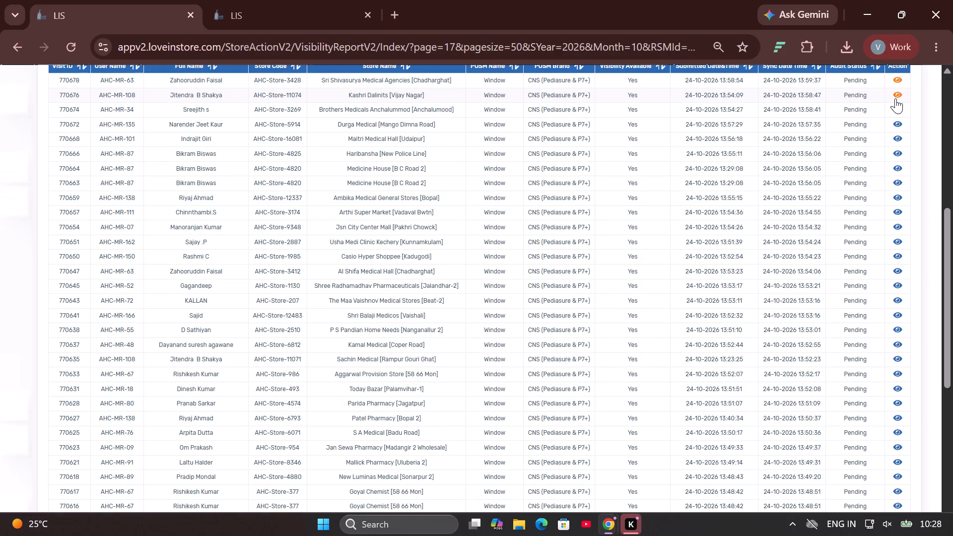
pyautogui.keyDown('ctrl'); pyautogui.click(895, 98); pyautogui.keyUp('ctrl')
pyautogui.keyDown('ctrl'); pyautogui.click(896, 108); pyautogui.keyUp('ctrl')
pyautogui.keyDown('ctrl'); pyautogui.click(900, 126); pyautogui.keyUp('ctrl')
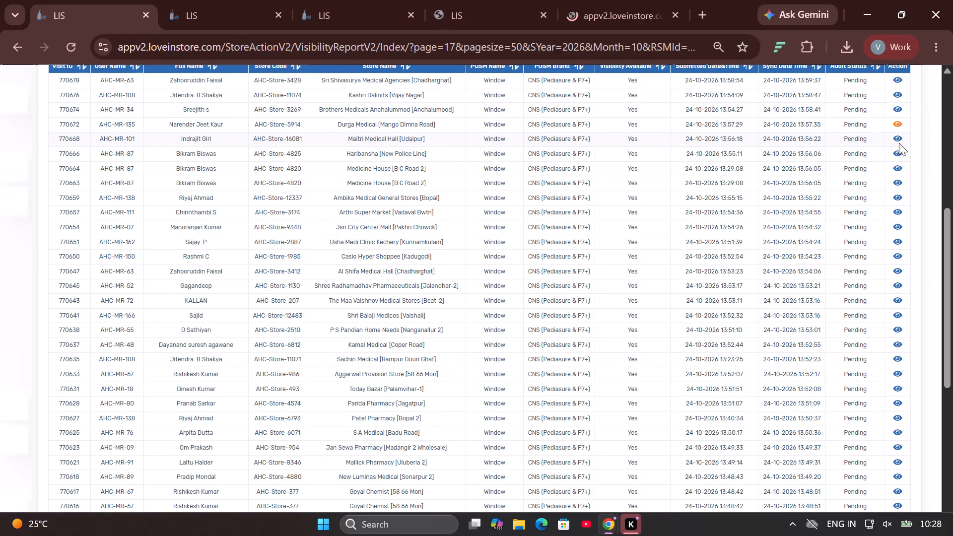
pyautogui.keyDown('ctrl'); pyautogui.click(899, 143); pyautogui.keyUp('ctrl')
pyautogui.keyDown('ctrl'); pyautogui.click(899, 143); pyautogui.keyUp('ctrl')
pyautogui.keyDown('ctrl'); pyautogui.click(898, 140); pyautogui.keyUp('ctrl')
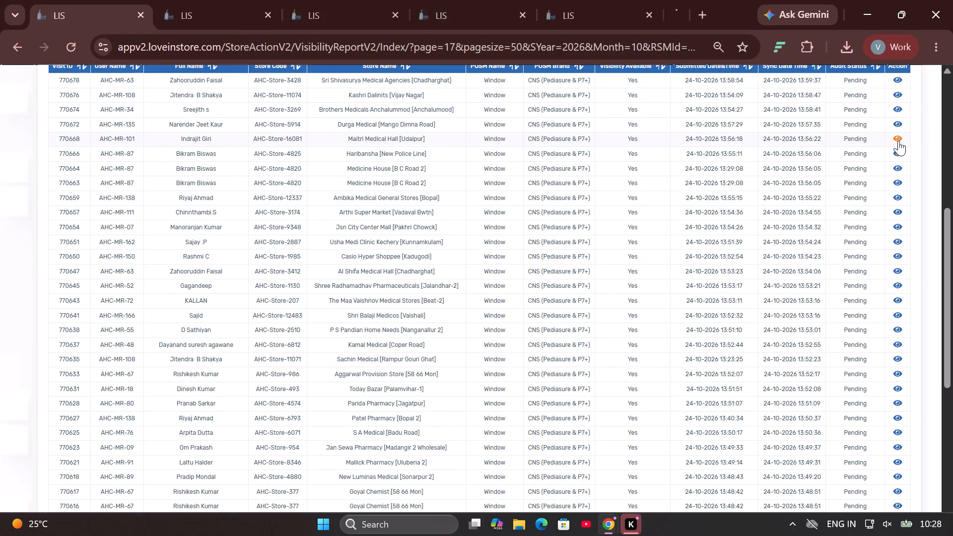
pyautogui.keyDown('ctrl'); pyautogui.click(898, 153); pyautogui.keyUp('ctrl')
pyautogui.keyDown('ctrl'); pyautogui.click(898, 168); pyautogui.keyUp('ctrl')
pyautogui.keyDown('ctrl'); pyautogui.click(898, 183); pyautogui.keyUp('ctrl')
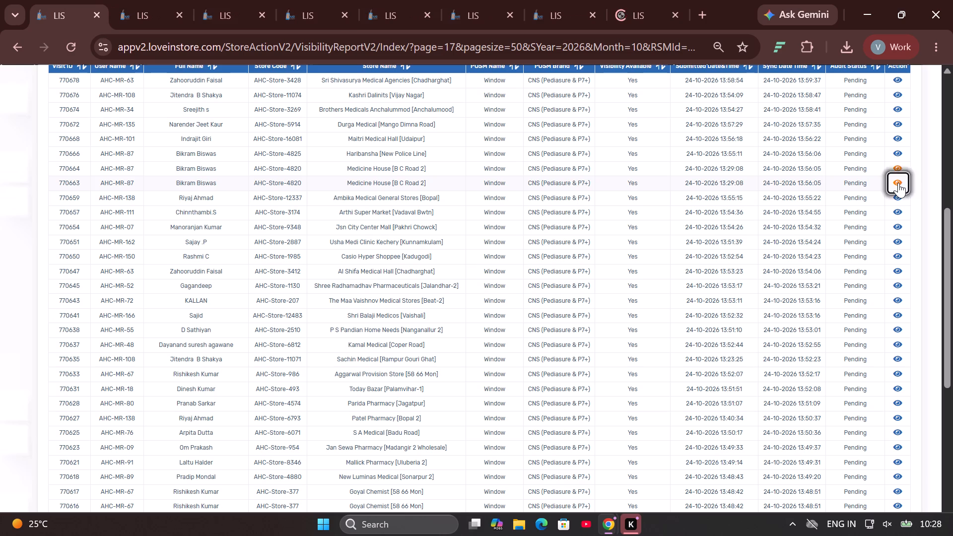
# Open each pending visit from 770659 down to 770635 in its own browser tab.
pyautogui.keyDown('ctrl'); pyautogui.click(899, 196); pyautogui.keyUp('ctrl')
pyautogui.keyDown('ctrl'); pyautogui.click(899, 209); pyautogui.keyUp('ctrl')
pyautogui.keyDown('ctrl'); pyautogui.click(898, 224); pyautogui.keyUp('ctrl')
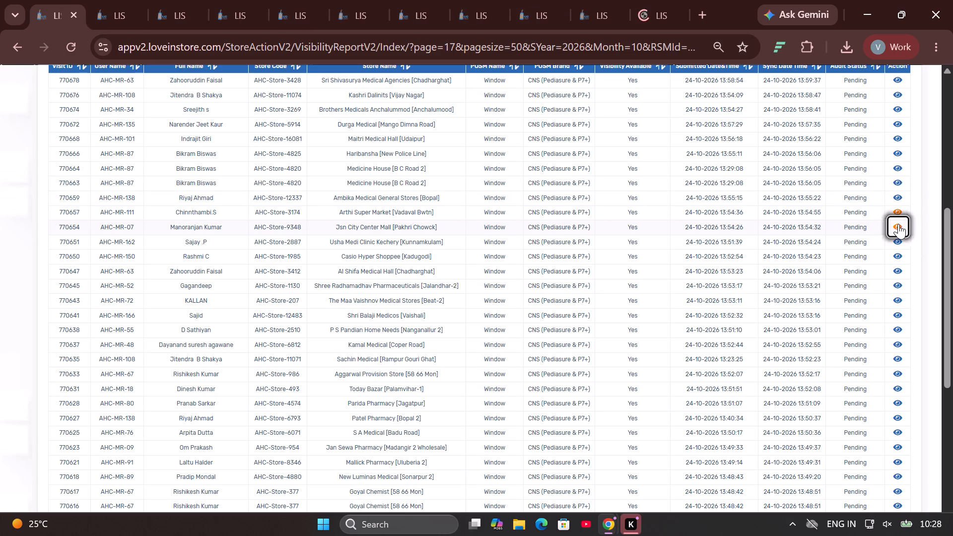
pyautogui.keyDown('ctrl'); pyautogui.click(898, 243); pyautogui.keyUp('ctrl')
pyautogui.keyDown('ctrl'); pyautogui.click(898, 257); pyautogui.keyUp('ctrl')
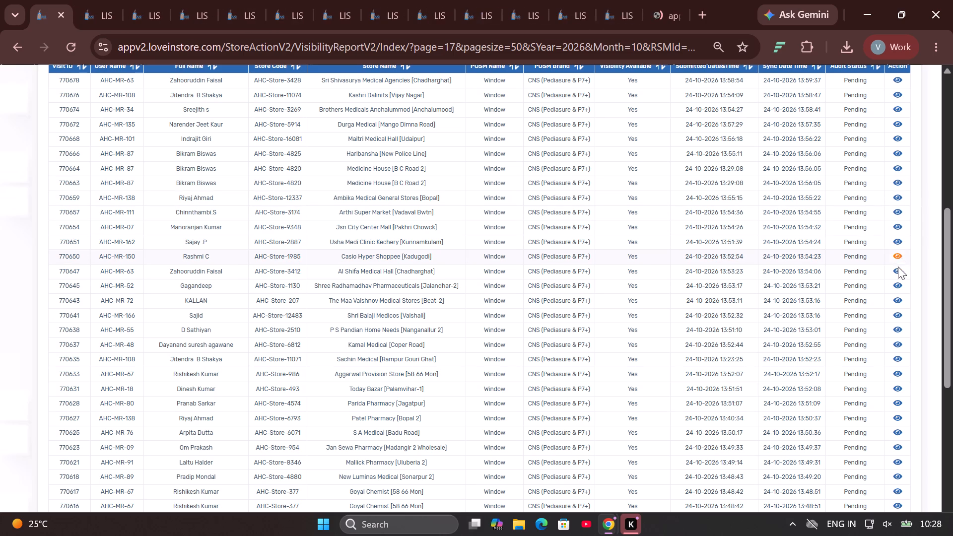
pyautogui.keyDown('ctrl'); pyautogui.click(898, 267); pyautogui.keyUp('ctrl')
pyautogui.keyDown('ctrl'); pyautogui.moveTo(898, 285); pyautogui.dragTo(898, 302); pyautogui.keyUp('ctrl')
pyautogui.keyDown('ctrl'); pyautogui.click(898, 302); pyautogui.keyUp('ctrl')
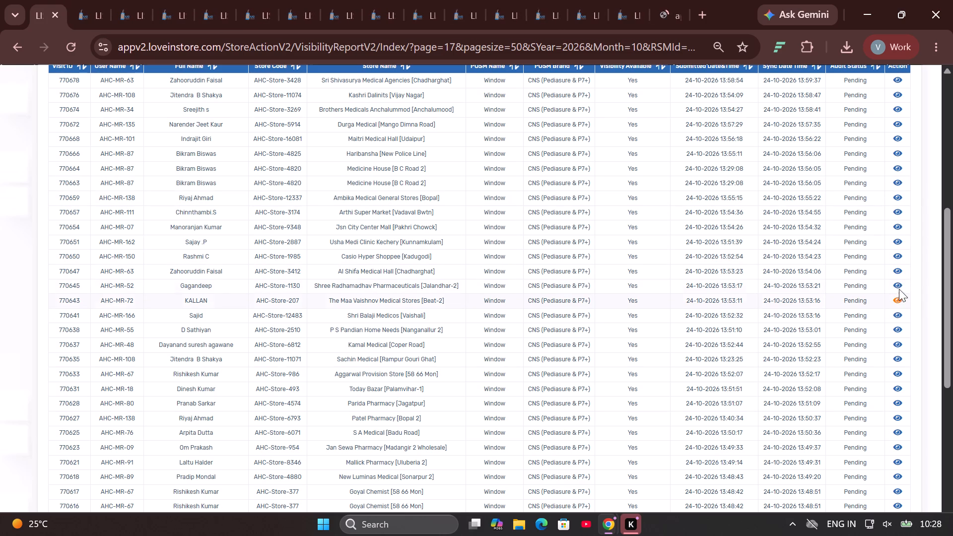
pyautogui.keyDown('ctrl'); pyautogui.click(899, 285); pyautogui.keyUp('ctrl')
pyautogui.keyDown('ctrl'); pyautogui.click(898, 317); pyautogui.keyUp('ctrl')
pyautogui.keyDown('ctrl'); pyautogui.click(898, 329); pyautogui.keyUp('ctrl')
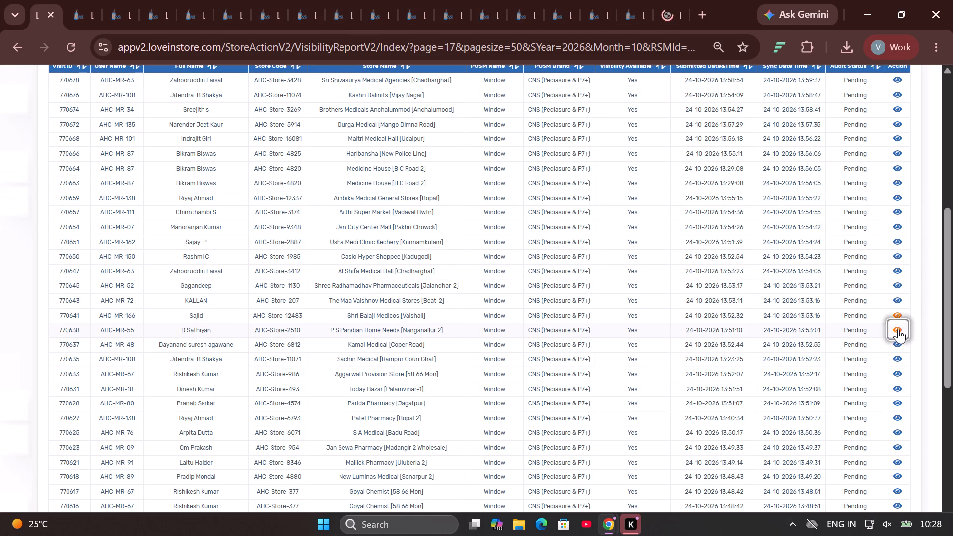
pyautogui.keyDown('ctrl'); pyautogui.click(898, 346); pyautogui.keyUp('ctrl')
pyautogui.keyDown('ctrl'); pyautogui.click(898, 358); pyautogui.keyUp('ctrl')
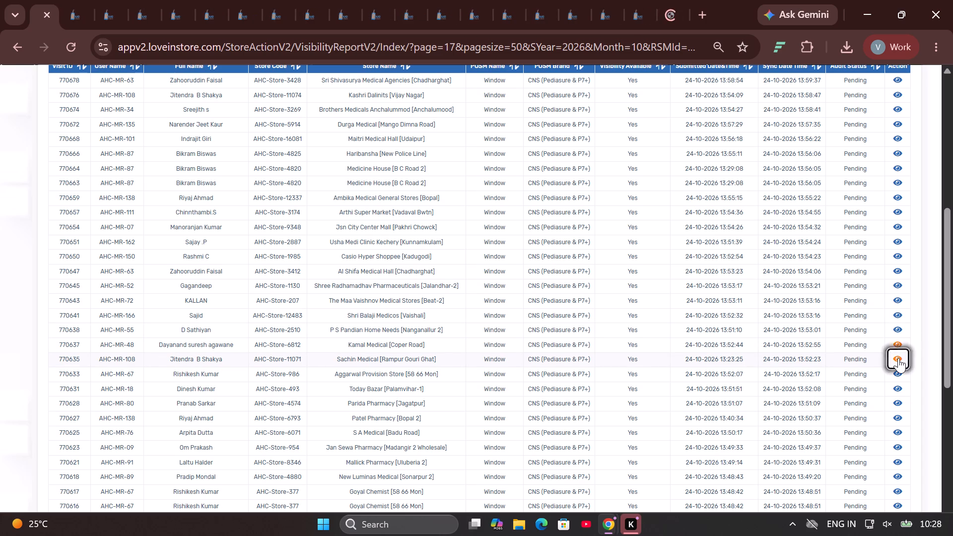
# Open each pending visit on page 17 from 770633 down to 770616 in its own browser tab.
pyautogui.keyDown('ctrl'); pyautogui.click(898, 370); pyautogui.keyUp('ctrl')
pyautogui.keyDown('ctrl'); pyautogui.click(899, 387); pyautogui.keyUp('ctrl')
pyautogui.keyDown('ctrl'); pyautogui.click(899, 404); pyautogui.keyUp('ctrl')
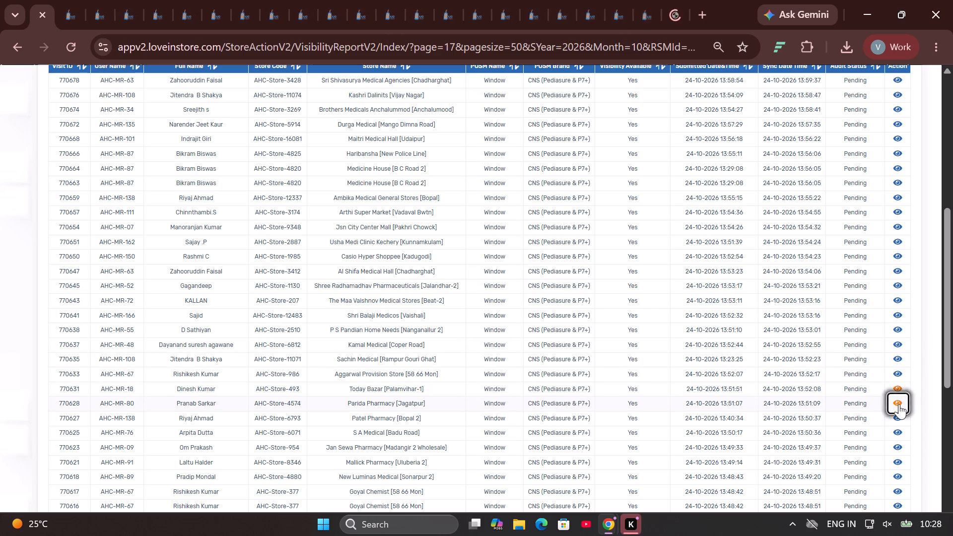
pyautogui.keyDown('ctrl'); pyautogui.click(899, 422); pyautogui.keyUp('ctrl')
pyautogui.keyDown('ctrl'); pyautogui.click(899, 415); pyautogui.keyUp('ctrl')
pyautogui.keyDown('ctrl'); pyautogui.click(899, 430); pyautogui.keyUp('ctrl')
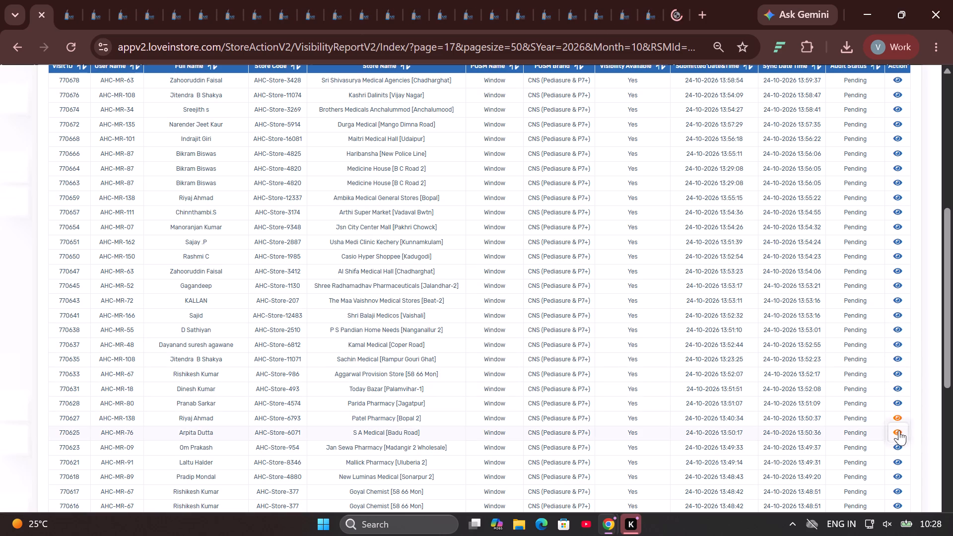
pyautogui.keyDown('ctrl'); pyautogui.moveTo(899, 448); pyautogui.dragTo(900, 469); pyautogui.keyUp('ctrl')
pyautogui.keyDown('ctrl'); pyautogui.click(900, 469); pyautogui.keyUp('ctrl')
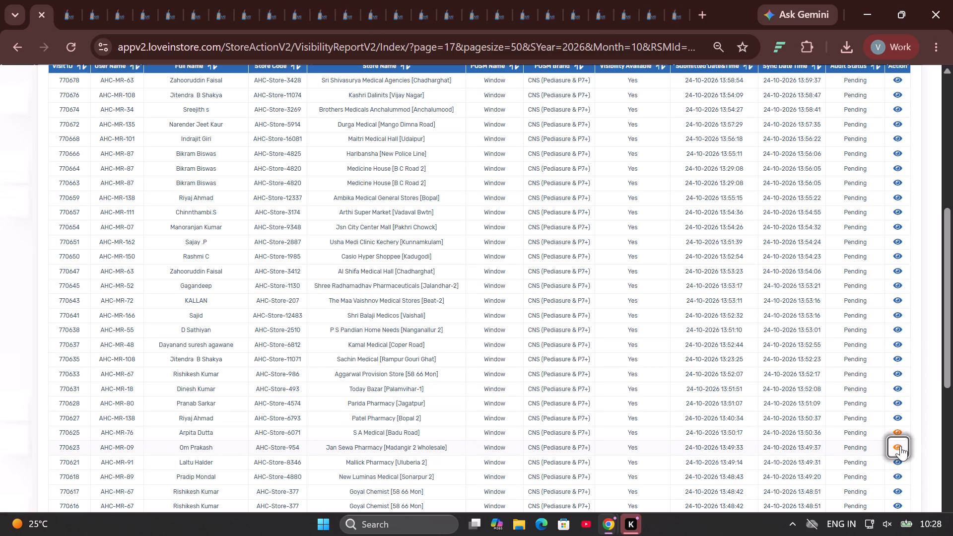
pyautogui.keyDown('ctrl'); pyautogui.click(900, 446); pyautogui.keyUp('ctrl')
pyautogui.keyDown('ctrl'); pyautogui.click(900, 459); pyautogui.keyUp('ctrl')
pyautogui.keyDown('ctrl'); pyautogui.click(899, 475); pyautogui.keyUp('ctrl')
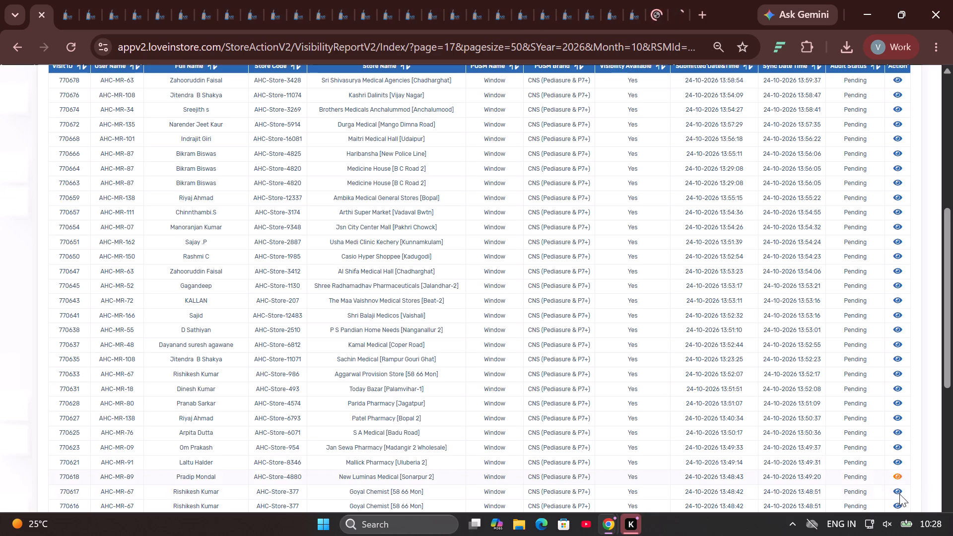
pyautogui.keyDown('ctrl'); pyautogui.click(899, 495); pyautogui.keyUp('ctrl')
pyautogui.keyDown('ctrl'); pyautogui.click(899, 503); pyautogui.keyUp('ctrl')
# Open each pending visit on page 17 from 770613 down to 770594 in its own browser tab.
pyautogui.keyDown('ctrl'); pyautogui.scroll(-5, 855, 472); pyautogui.keyUp('ctrl')
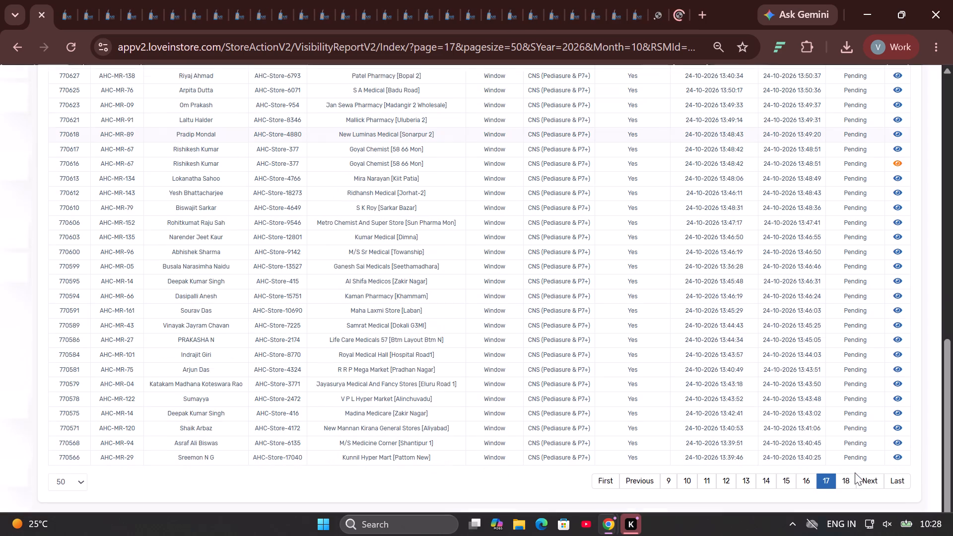
pyautogui.keyDown('ctrl'); pyautogui.click(901, 174); pyautogui.keyUp('ctrl')
pyautogui.keyDown('ctrl'); pyautogui.moveTo(898, 187); pyautogui.dragTo(899, 203); pyautogui.keyUp('ctrl')
pyautogui.keyDown('ctrl'); pyautogui.click(899, 203); pyautogui.keyUp('ctrl')
pyautogui.keyDown('ctrl'); pyautogui.click(898, 185); pyautogui.keyUp('ctrl')
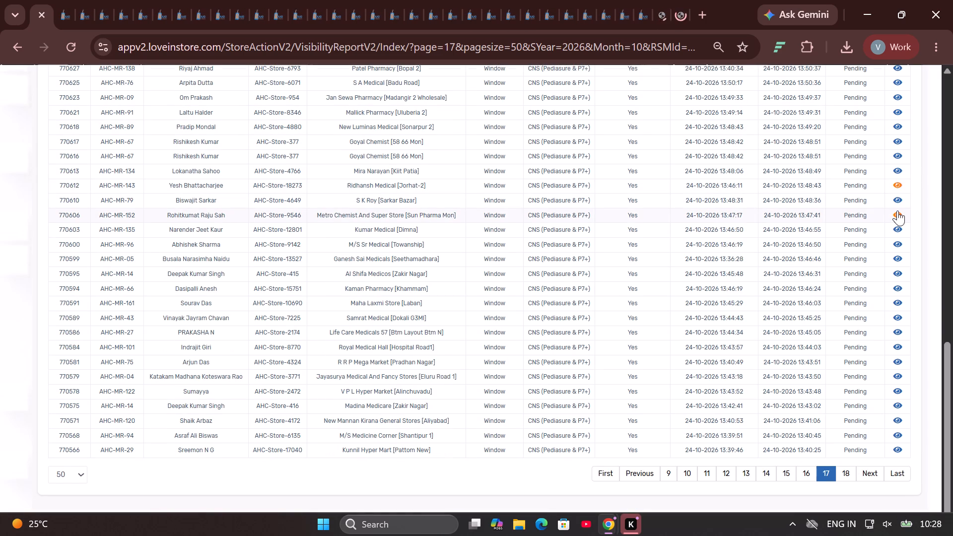
pyautogui.keyDown('ctrl'); pyautogui.click(897, 212); pyautogui.keyUp('ctrl')
pyautogui.keyDown('ctrl'); pyautogui.click(897, 233); pyautogui.keyUp('ctrl')
pyautogui.keyDown('ctrl'); pyautogui.click(897, 245); pyautogui.keyUp('ctrl')
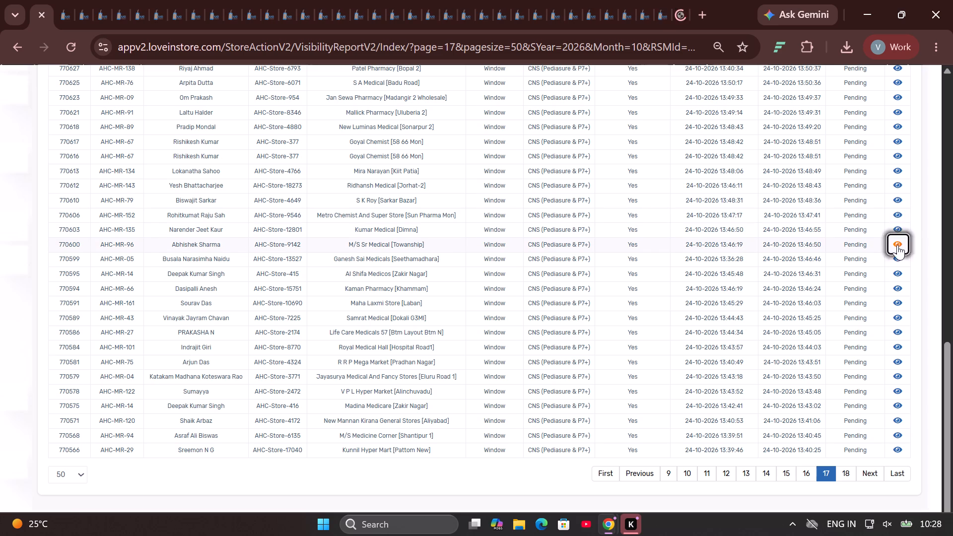
pyautogui.keyDown('ctrl'); pyautogui.click(897, 257); pyautogui.keyUp('ctrl')
pyautogui.keyDown('ctrl'); pyautogui.click(897, 269); pyautogui.keyUp('ctrl')
pyautogui.keyDown('ctrl'); pyautogui.click(897, 284); pyautogui.keyUp('ctrl')
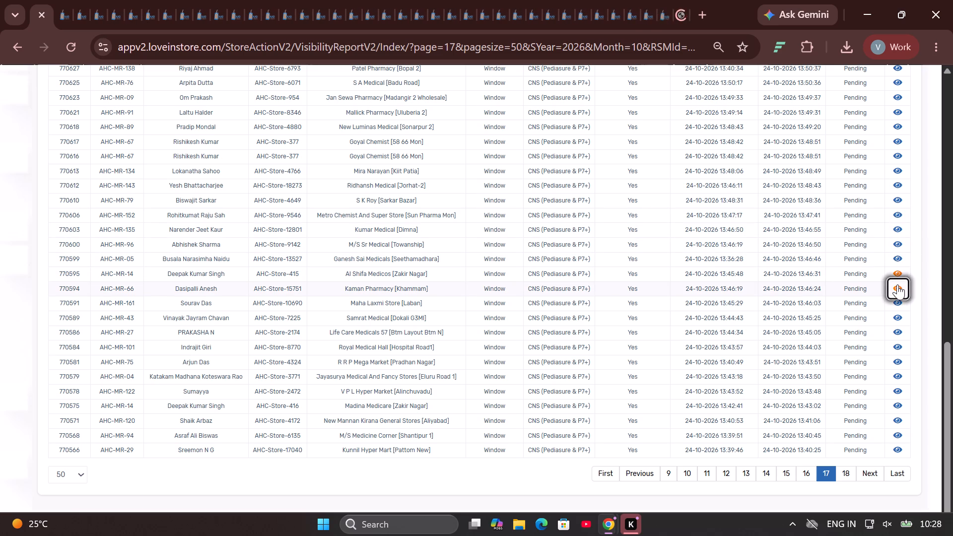
# Open each pending visit from 770591 down to 770566, the last row of page 17, in its own browser tab.
pyautogui.keyDown('ctrl'); pyautogui.click(897, 300); pyautogui.keyUp('ctrl')
pyautogui.keyDown('ctrl'); pyautogui.click(898, 319); pyautogui.keyUp('ctrl')
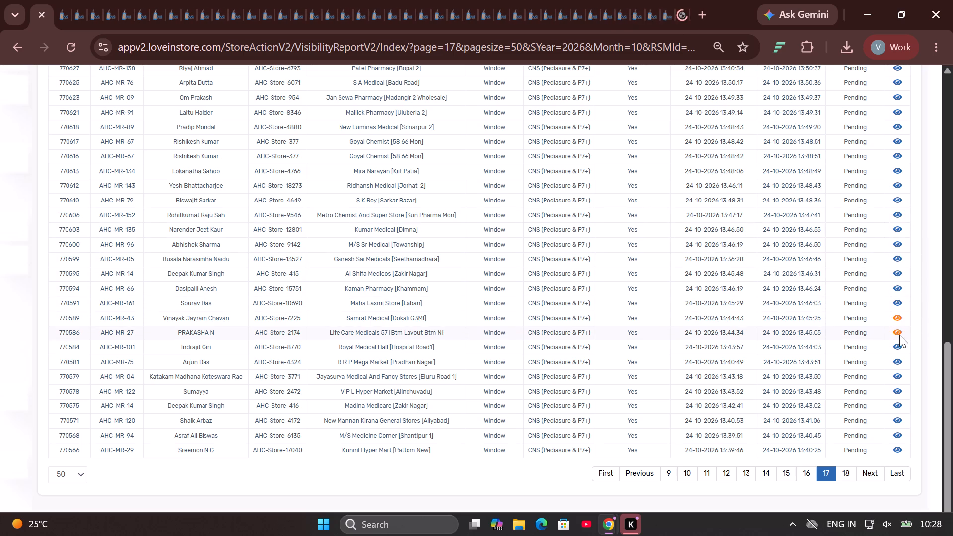
pyautogui.keyDown('ctrl'); pyautogui.click(899, 335); pyautogui.keyUp('ctrl')
pyautogui.keyDown('ctrl'); pyautogui.click(899, 350); pyautogui.keyUp('ctrl')
pyautogui.keyDown('ctrl'); pyautogui.click(899, 363); pyautogui.keyUp('ctrl')
pyautogui.keyDown('ctrl'); pyautogui.click(899, 378); pyautogui.keyUp('ctrl')
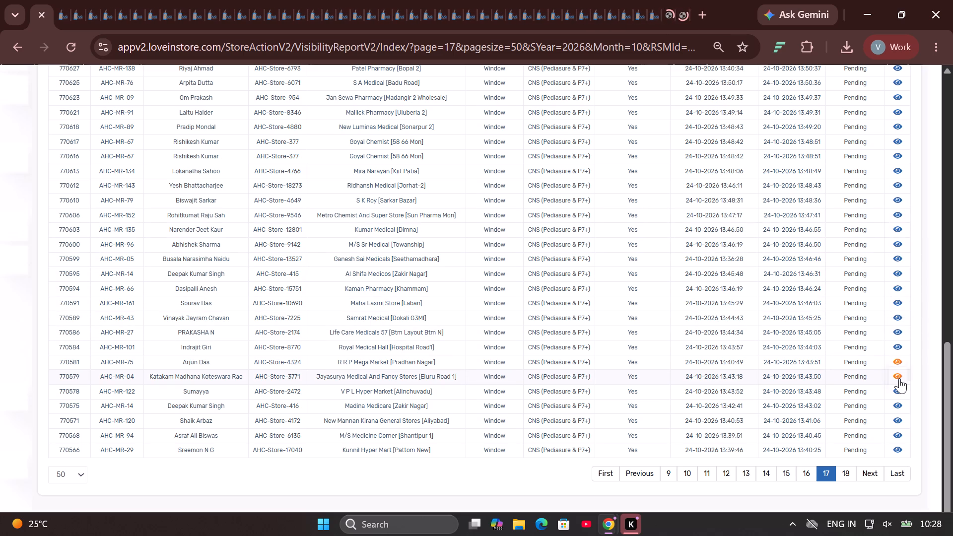
pyautogui.keyDown('ctrl'); pyautogui.moveTo(899, 395); pyautogui.dragTo(899, 410); pyautogui.keyUp('ctrl')
pyautogui.keyDown('ctrl'); pyautogui.click(899, 410); pyautogui.keyUp('ctrl')
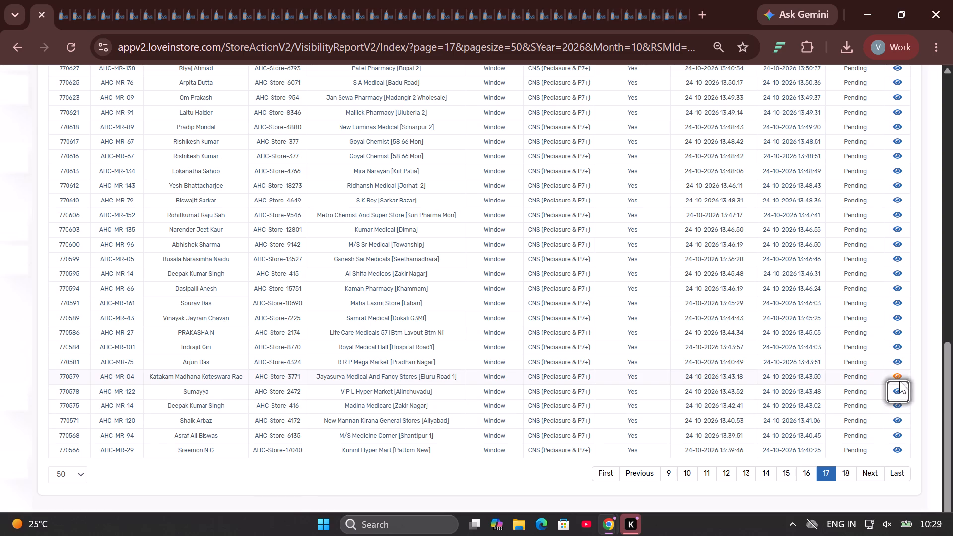
pyautogui.keyDown('ctrl'); pyautogui.click(899, 389); pyautogui.keyUp('ctrl')
pyautogui.keyDown('ctrl'); pyautogui.click(898, 406); pyautogui.keyUp('ctrl')
pyautogui.keyDown('ctrl'); pyautogui.click(895, 422); pyautogui.keyUp('ctrl')
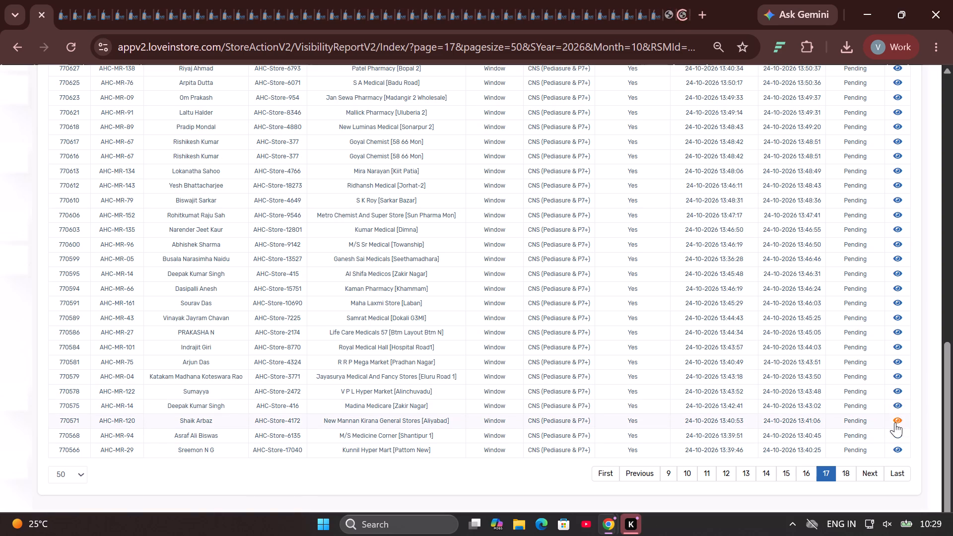
pyautogui.keyDown('ctrl'); pyautogui.click(895, 436); pyautogui.keyUp('ctrl')
pyautogui.keyDown('ctrl'); pyautogui.click(895, 448); pyautogui.keyUp('ctrl')
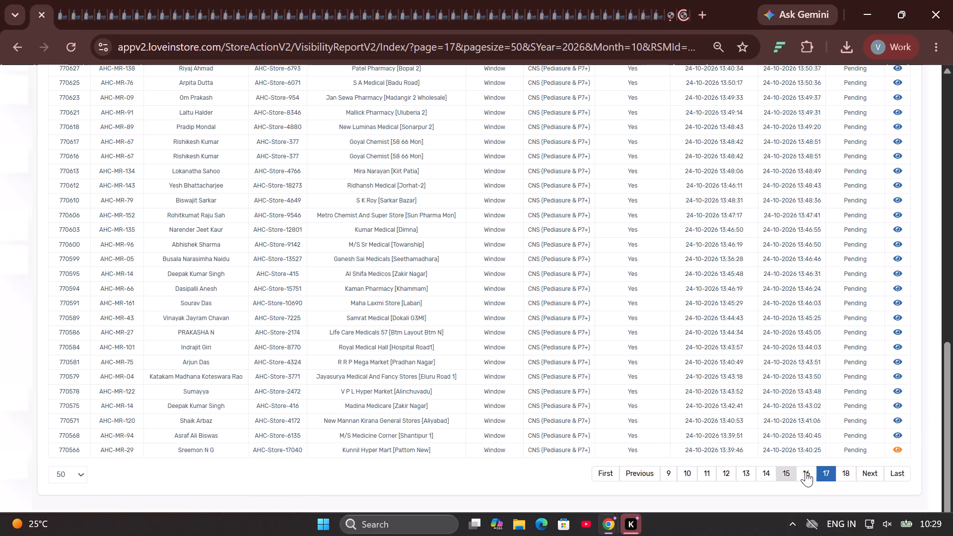
# Go to page 16 of the pending visibility list.
pyautogui.click(806, 471)
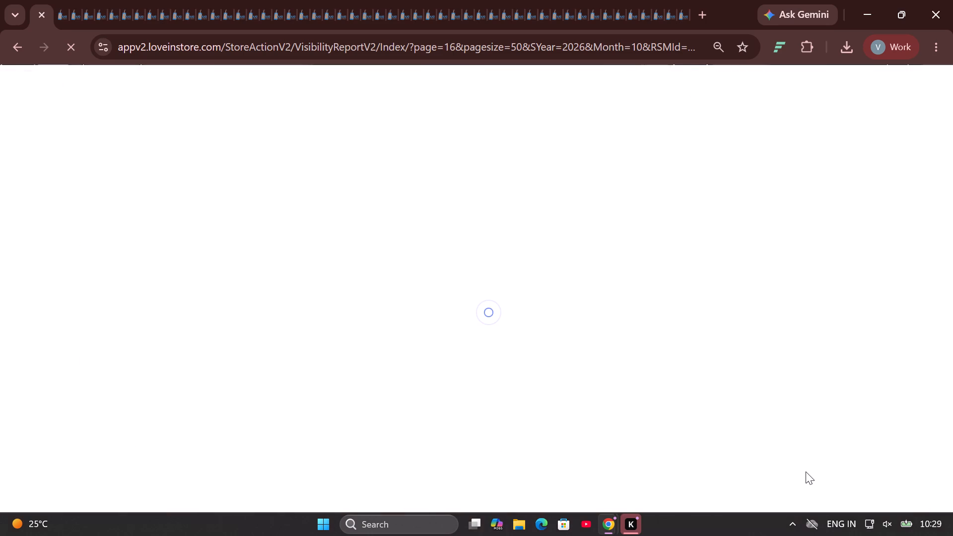
pyautogui.scroll(-5, 792, 374)
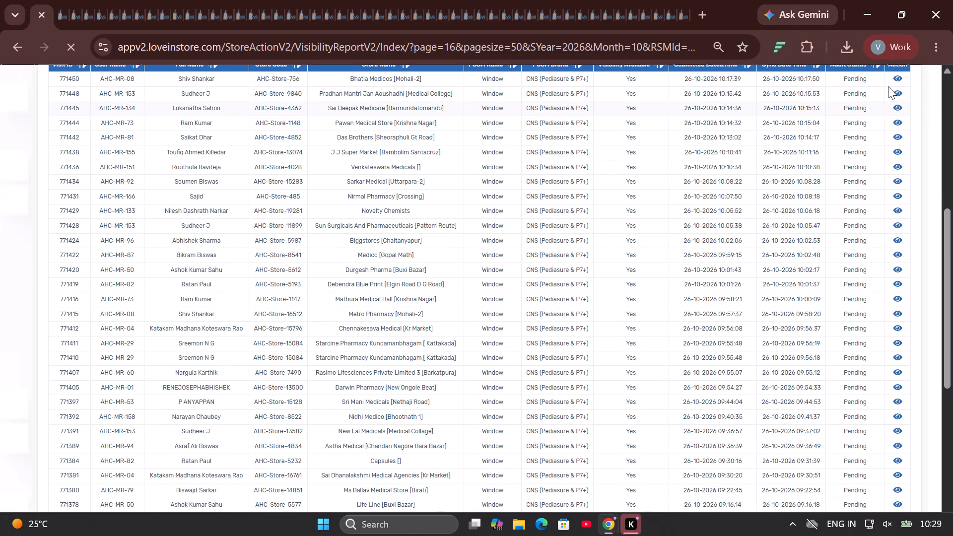
pyautogui.keyDown('ctrl'); pyautogui.click(897, 73); pyautogui.keyUp('ctrl')
pyautogui.keyDown('ctrl'); pyautogui.click(899, 82); pyautogui.keyUp('ctrl')
pyautogui.keyDown('ctrl'); pyautogui.click(900, 92); pyautogui.keyUp('ctrl')
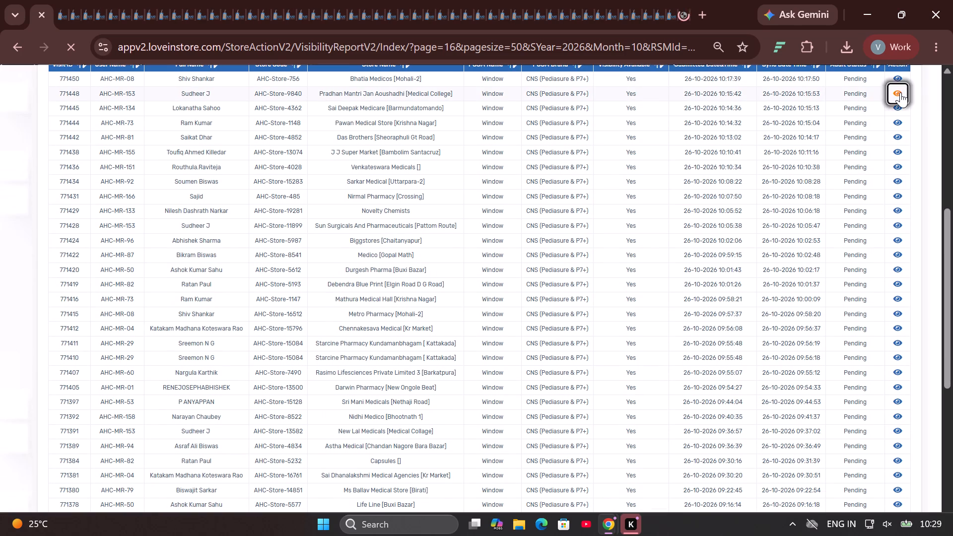
pyautogui.keyDown('ctrl'); pyautogui.click(900, 109); pyautogui.keyUp('ctrl')
pyautogui.keyDown('ctrl'); pyautogui.click(900, 122); pyautogui.keyUp('ctrl')
pyautogui.keyDown('ctrl'); pyautogui.click(900, 140); pyautogui.keyUp('ctrl')
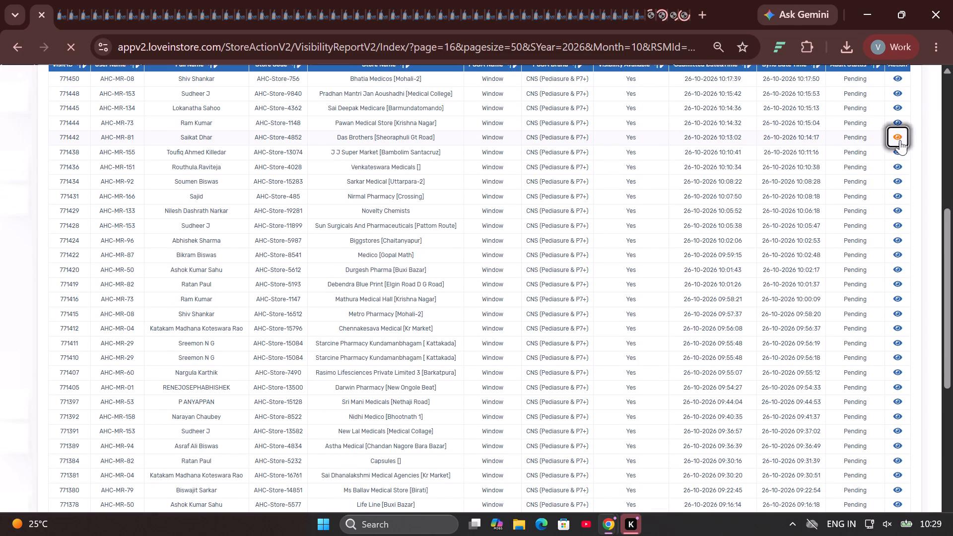
pyautogui.keyDown('ctrl'); pyautogui.click(901, 149); pyautogui.keyUp('ctrl')
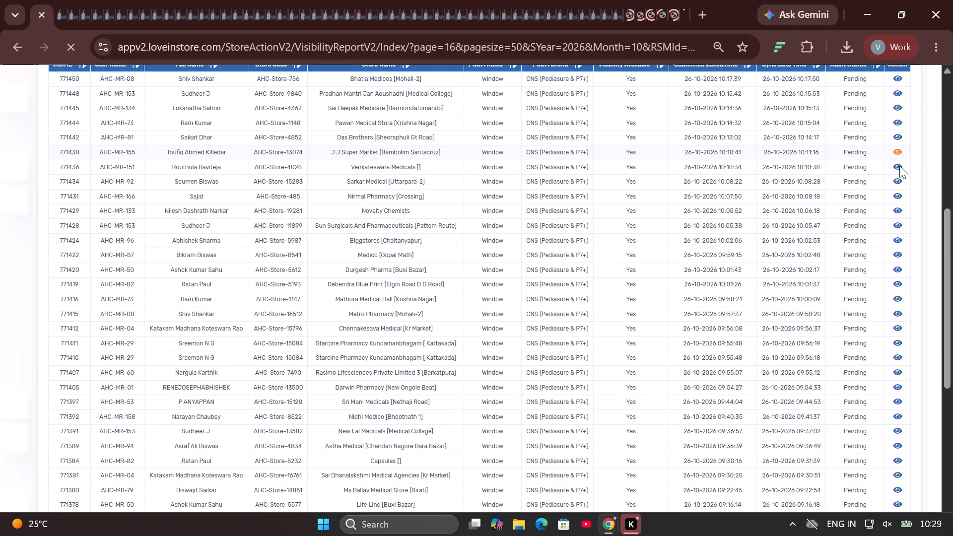
pyautogui.keyDown('ctrl'); pyautogui.click(899, 166); pyautogui.keyUp('ctrl')
pyautogui.keyDown('ctrl'); pyautogui.moveTo(899, 174); pyautogui.dragTo(898, 184); pyautogui.keyUp('ctrl')
pyautogui.keyDown('ctrl'); pyautogui.click(898, 184); pyautogui.keyUp('ctrl')
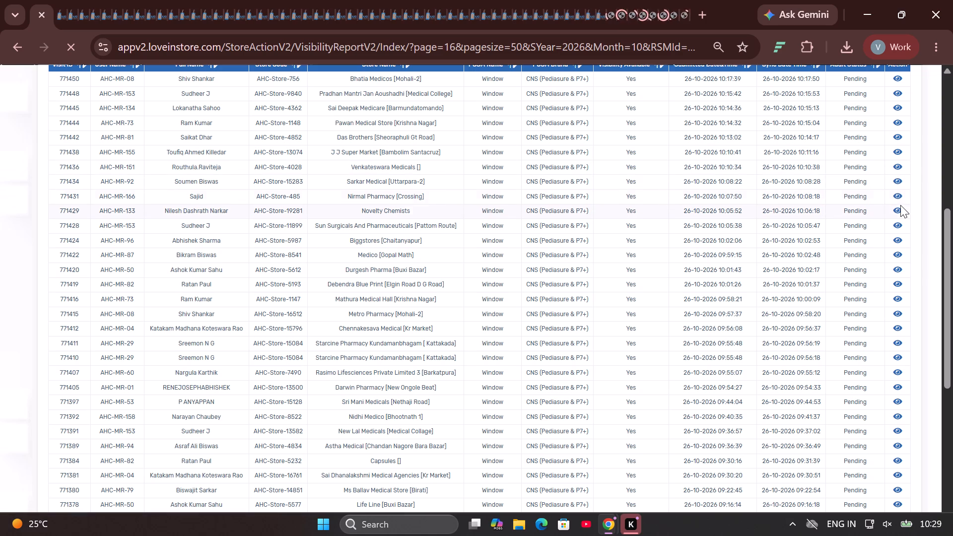
# Open each pending visit on page 16 from 771429 down to 771410 in its own browser tab.
pyautogui.keyDown('ctrl'); pyautogui.moveTo(900, 205); pyautogui.dragTo(900, 198); pyautogui.keyUp('ctrl')
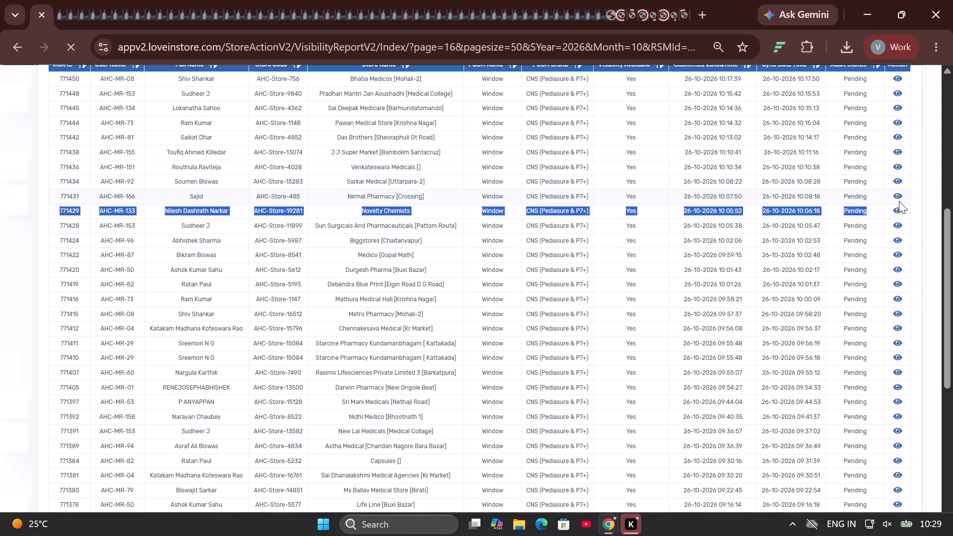
pyautogui.keyDown('ctrl'); pyautogui.click(900, 206); pyautogui.keyUp('ctrl')
pyautogui.keyDown('ctrl'); pyautogui.click(900, 222); pyautogui.keyUp('ctrl')
pyautogui.keyDown('ctrl'); pyautogui.click(899, 237); pyautogui.keyUp('ctrl')
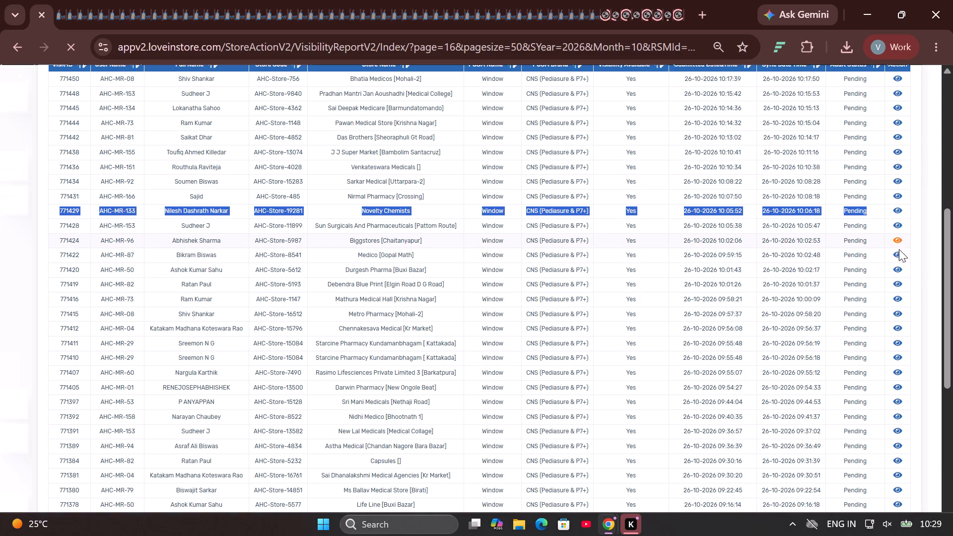
pyautogui.keyDown('ctrl'); pyautogui.click(899, 256); pyautogui.keyUp('ctrl')
pyautogui.keyDown('ctrl'); pyautogui.click(899, 264); pyautogui.keyUp('ctrl')
pyautogui.keyDown('ctrl'); pyautogui.click(899, 266); pyautogui.keyUp('ctrl')
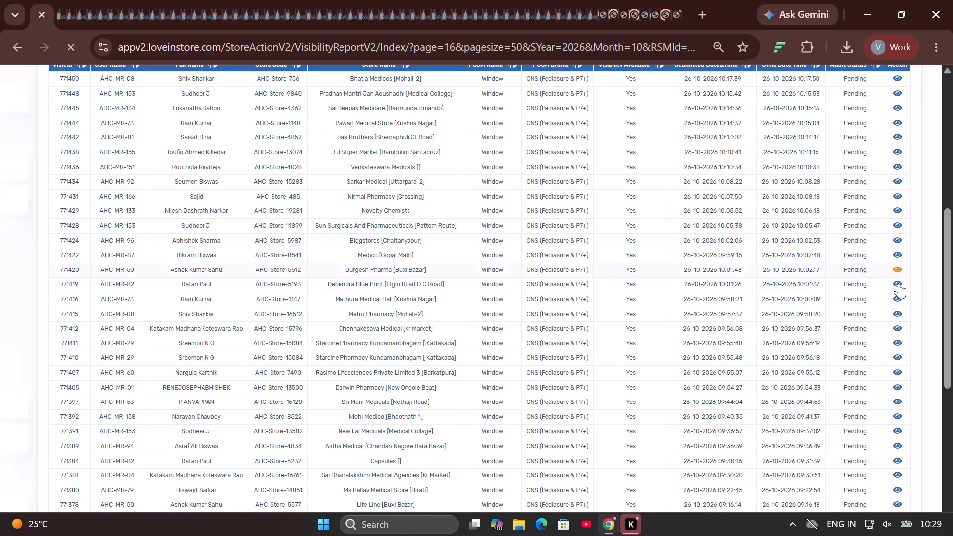
pyautogui.keyDown('ctrl'); pyautogui.click(899, 285); pyautogui.keyUp('ctrl')
pyautogui.keyDown('ctrl'); pyautogui.click(899, 295); pyautogui.keyUp('ctrl')
pyautogui.keyDown('ctrl'); pyautogui.click(900, 312); pyautogui.keyUp('ctrl')
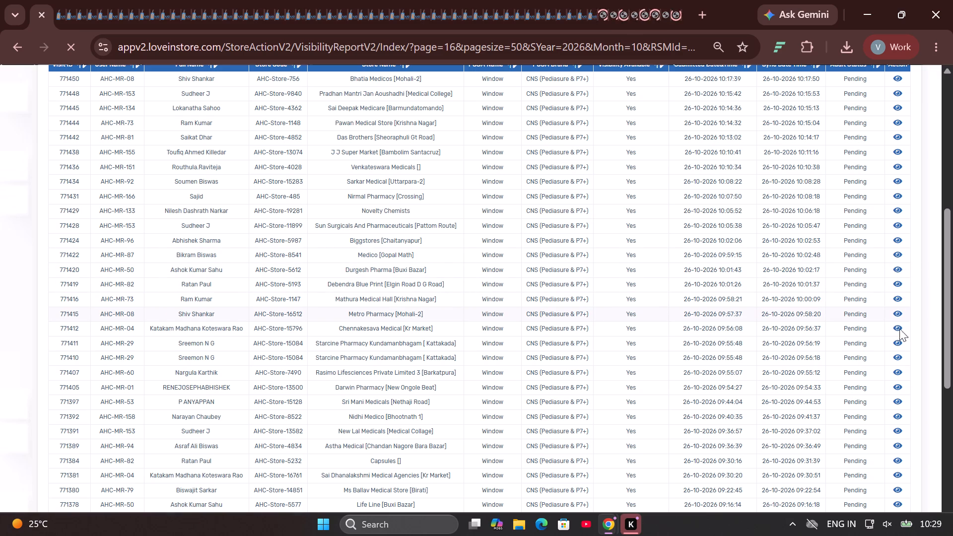
pyautogui.keyDown('ctrl'); pyautogui.click(899, 329); pyautogui.keyUp('ctrl')
pyautogui.keyDown('ctrl'); pyautogui.click(899, 344); pyautogui.keyUp('ctrl')
pyautogui.keyDown('ctrl'); pyautogui.click(899, 356); pyautogui.keyUp('ctrl')
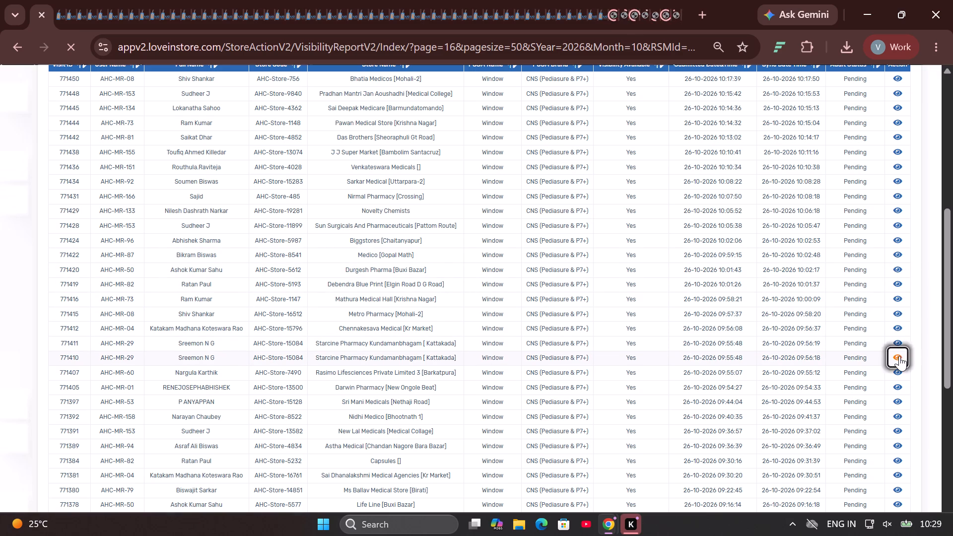
# Open each pending visit on page 16 from 771407 down to 771378 in its own browser tab.
pyautogui.keyDown('ctrl'); pyautogui.click(899, 372); pyautogui.keyUp('ctrl')
pyautogui.keyDown('ctrl'); pyautogui.click(900, 389); pyautogui.keyUp('ctrl')
pyautogui.keyDown('ctrl'); pyautogui.click(898, 402); pyautogui.keyUp('ctrl')
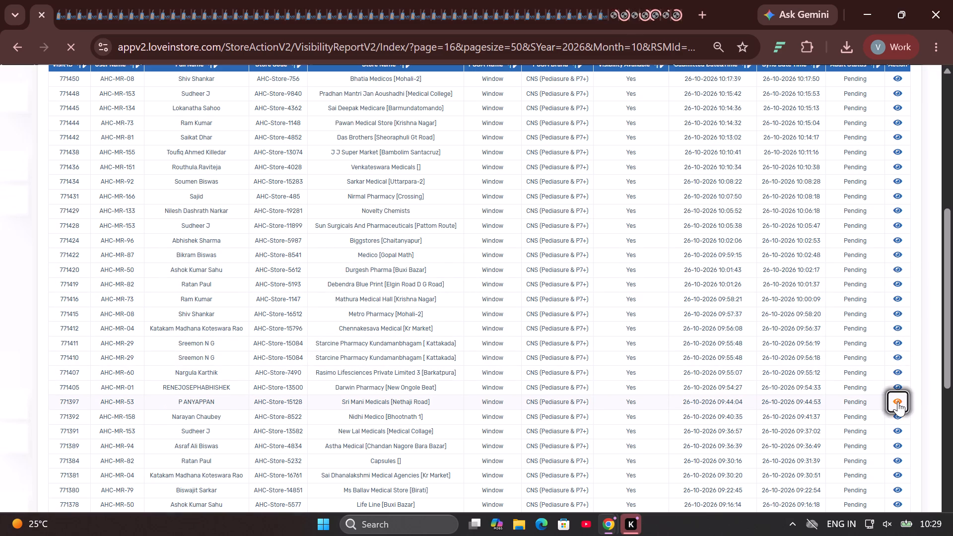
pyautogui.keyDown('ctrl'); pyautogui.click(898, 417); pyautogui.keyUp('ctrl')
pyautogui.keyDown('ctrl'); pyautogui.click(898, 431); pyautogui.keyUp('ctrl')
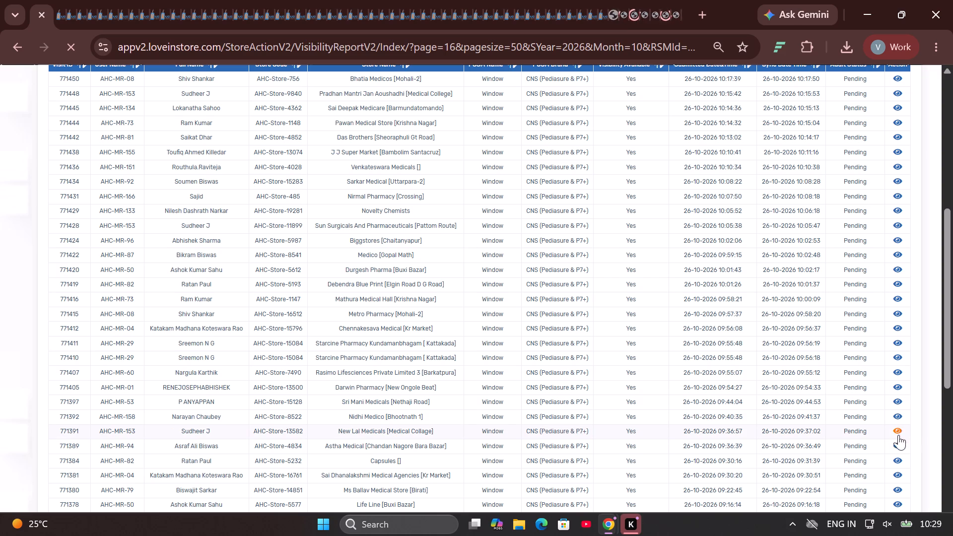
pyautogui.keyDown('ctrl'); pyautogui.click(898, 443); pyautogui.keyUp('ctrl')
pyautogui.keyDown('ctrl'); pyautogui.click(898, 457); pyautogui.keyUp('ctrl')
pyautogui.keyDown('ctrl'); pyautogui.click(898, 469); pyautogui.keyUp('ctrl')
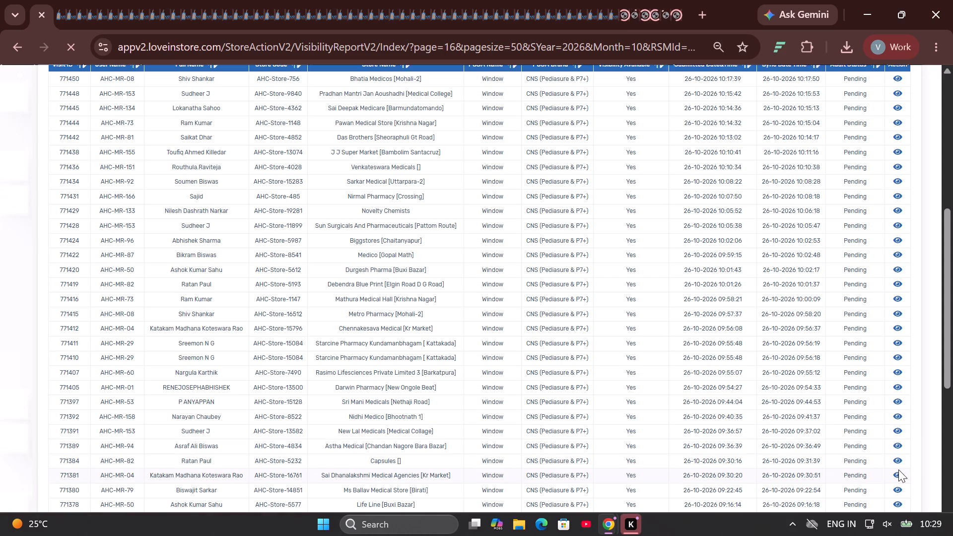
pyautogui.keyDown('ctrl'); pyautogui.click(898, 477); pyautogui.keyUp('ctrl')
pyautogui.keyDown('ctrl'); pyautogui.click(899, 491); pyautogui.keyUp('ctrl')
pyautogui.keyDown('ctrl'); pyautogui.click(899, 504); pyautogui.keyUp('ctrl')
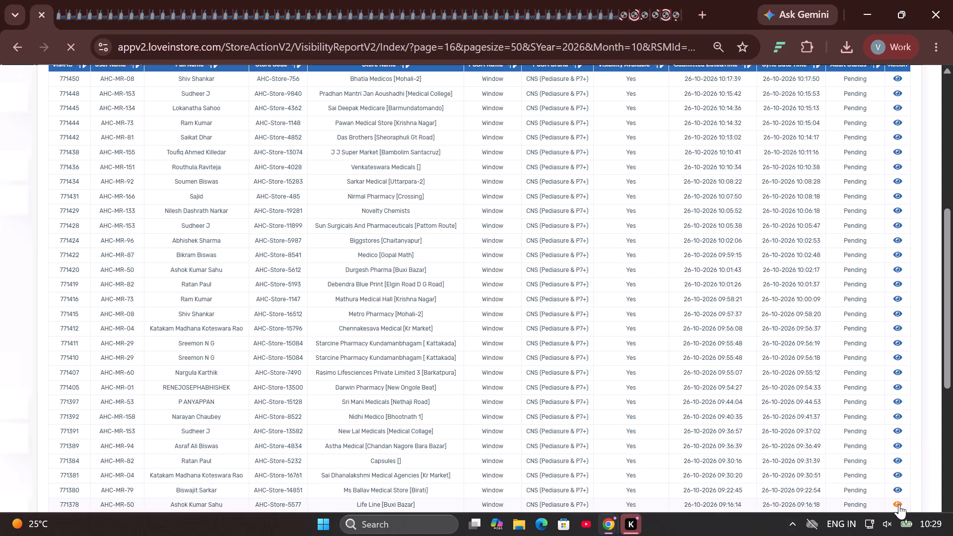
pyautogui.keyDown('ctrl'); pyautogui.doubleClick(853, 505); pyautogui.keyUp('ctrl')
# Open each pending visit on page 16 from 771376 down to 770863 in its own browser tab.
pyautogui.scroll(-5, 855, 417)
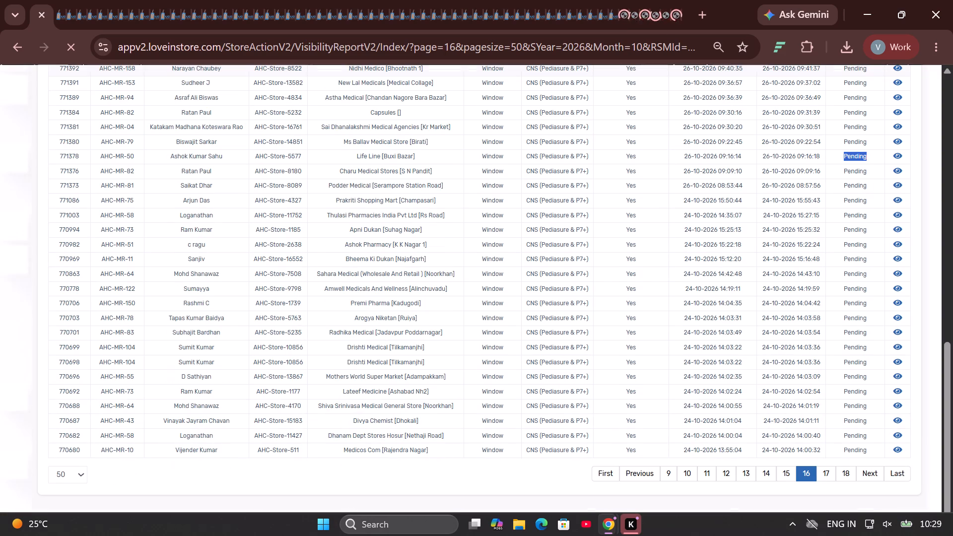
pyautogui.keyDown('ctrl'); pyautogui.click(895, 173); pyautogui.keyUp('ctrl')
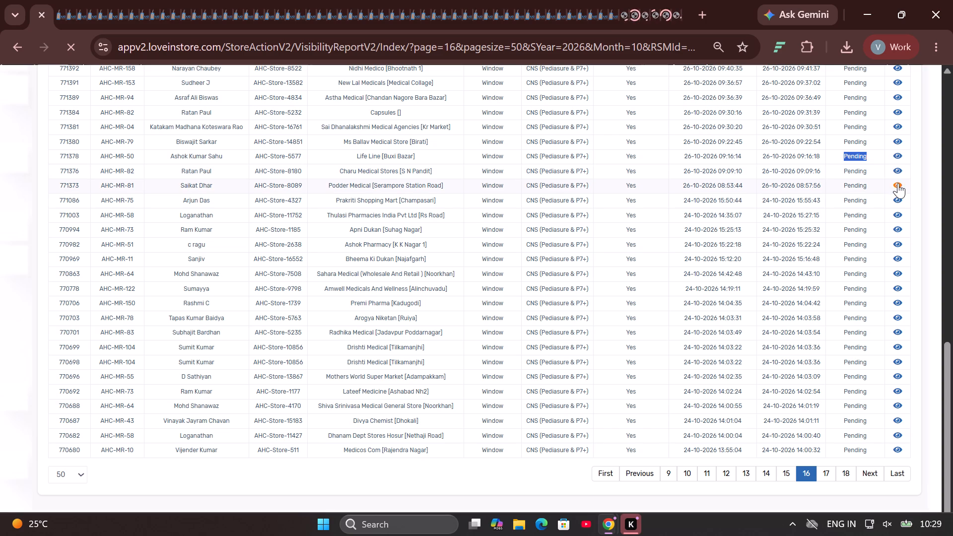
pyautogui.keyDown('ctrl'); pyautogui.click(898, 183); pyautogui.keyUp('ctrl')
pyautogui.keyDown('ctrl'); pyautogui.click(898, 202); pyautogui.keyUp('ctrl')
pyautogui.keyDown('ctrl'); pyautogui.click(897, 219); pyautogui.keyUp('ctrl')
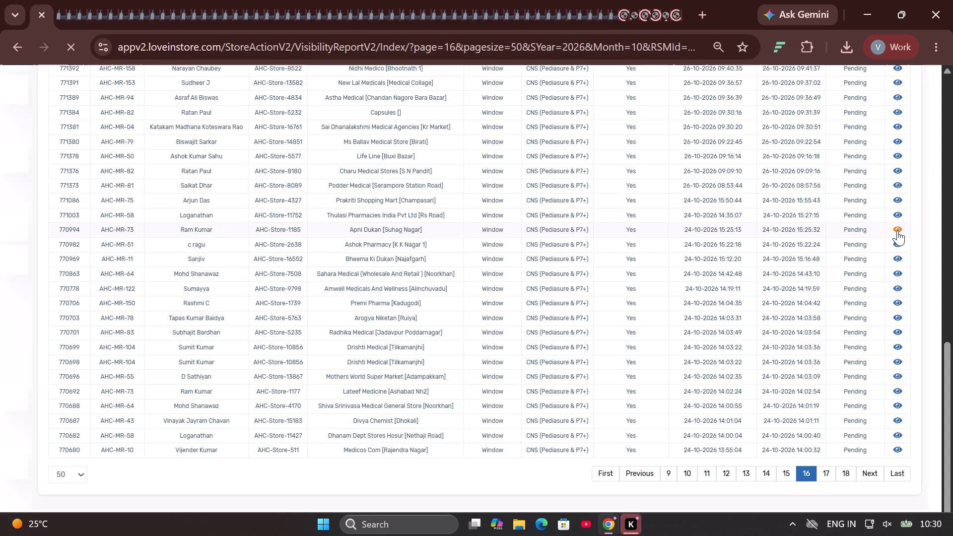
pyautogui.keyDown('ctrl'); pyautogui.click(896, 214); pyautogui.keyUp('ctrl')
pyautogui.keyDown('ctrl'); pyautogui.click(896, 231); pyautogui.keyUp('ctrl')
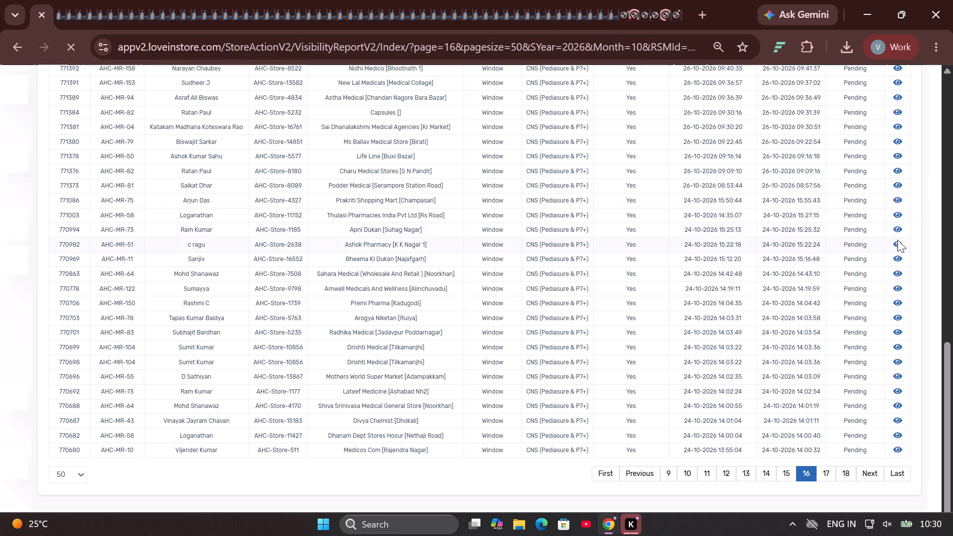
pyautogui.keyDown('ctrl'); pyautogui.click(897, 243); pyautogui.keyUp('ctrl')
pyautogui.keyDown('ctrl'); pyautogui.click(899, 255); pyautogui.keyUp('ctrl')
pyautogui.keyDown('ctrl'); pyautogui.click(900, 272); pyautogui.keyUp('ctrl')
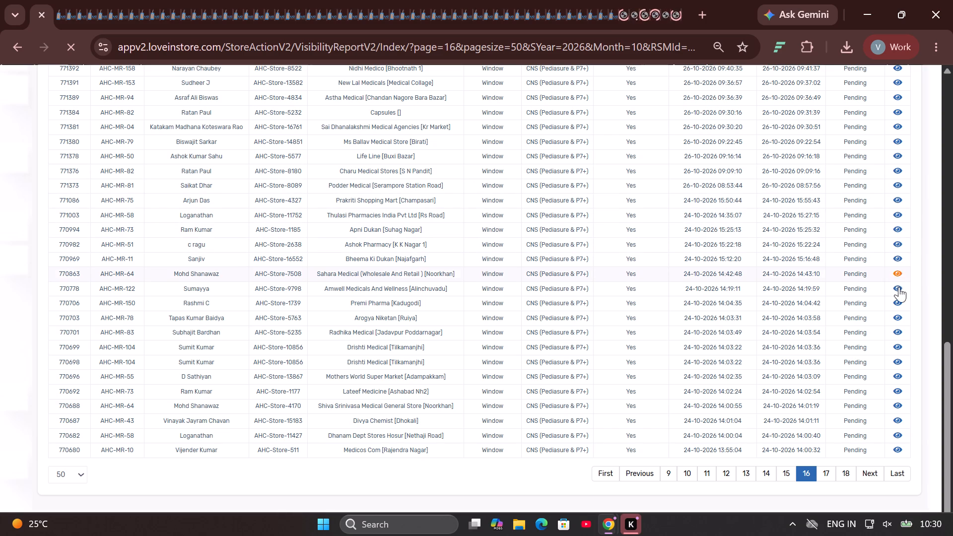
# Open each pending visit on page 16 from 770778 down to 770680 in its own browser tab.
pyautogui.keyDown('ctrl'); pyautogui.click(899, 289); pyautogui.keyUp('ctrl')
pyautogui.keyDown('ctrl'); pyautogui.click(898, 305); pyautogui.keyUp('ctrl')
pyautogui.keyDown('ctrl'); pyautogui.click(899, 317); pyautogui.keyUp('ctrl')
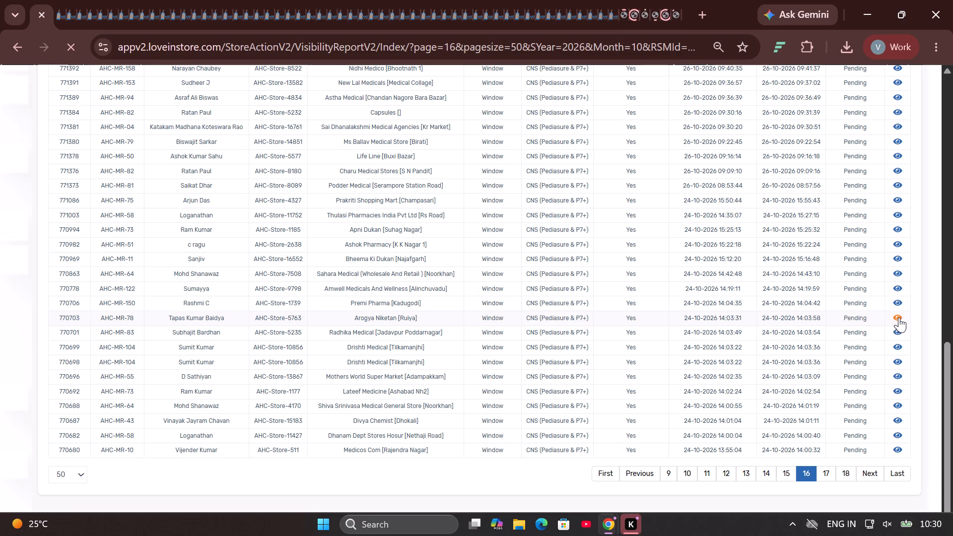
pyautogui.keyDown('ctrl'); pyautogui.click(899, 333); pyautogui.keyUp('ctrl')
pyautogui.keyDown('ctrl'); pyautogui.click(899, 346); pyautogui.keyUp('ctrl')
pyautogui.keyDown('ctrl'); pyautogui.click(900, 361); pyautogui.keyUp('ctrl')
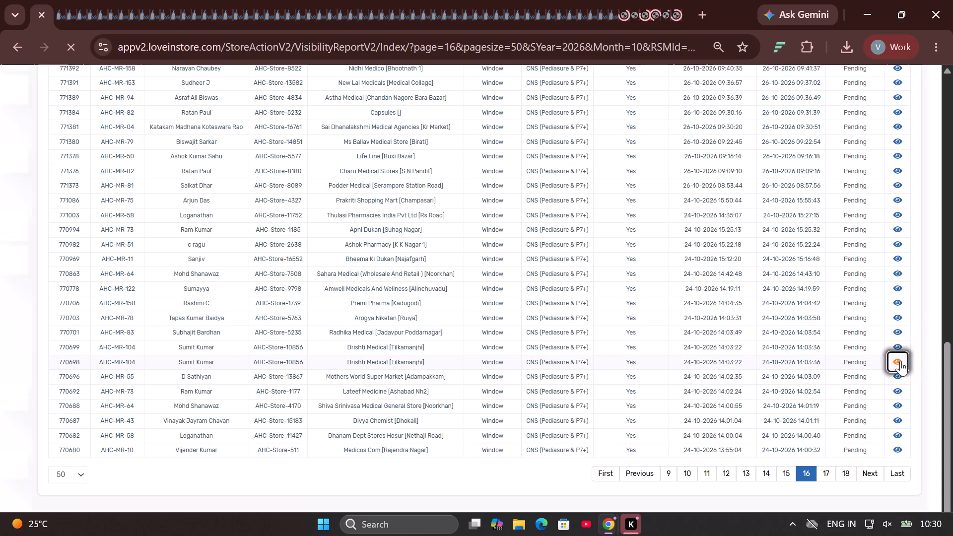
pyautogui.keyDown('ctrl'); pyautogui.click(898, 376); pyautogui.keyUp('ctrl')
pyautogui.keyDown('ctrl'); pyautogui.click(899, 389); pyautogui.keyUp('ctrl')
pyautogui.keyDown('ctrl'); pyautogui.click(899, 404); pyautogui.keyUp('ctrl')
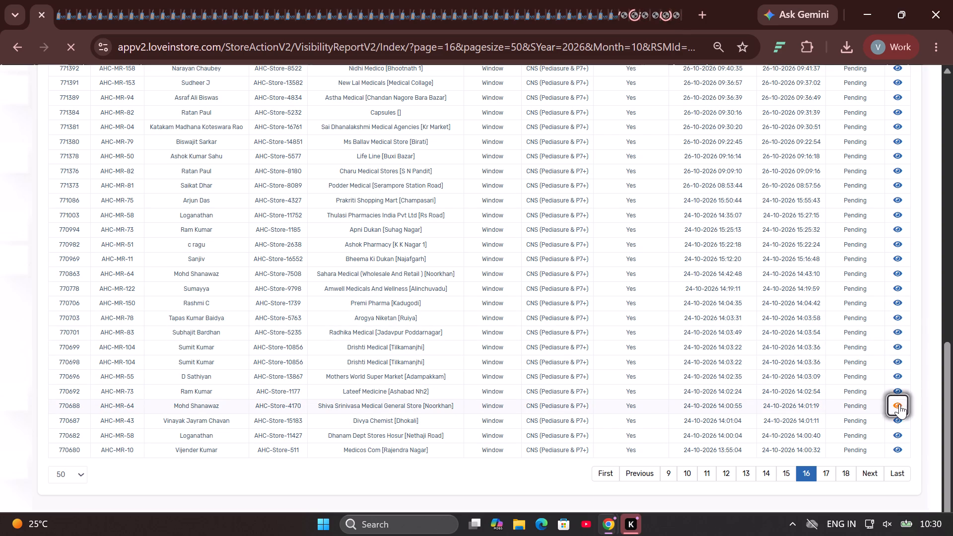
pyautogui.keyDown('ctrl'); pyautogui.click(899, 420); pyautogui.keyUp('ctrl')
pyautogui.keyDown('ctrl'); pyautogui.click(898, 438); pyautogui.keyUp('ctrl')
pyautogui.keyDown('ctrl'); pyautogui.click(898, 450); pyautogui.keyUp('ctrl')
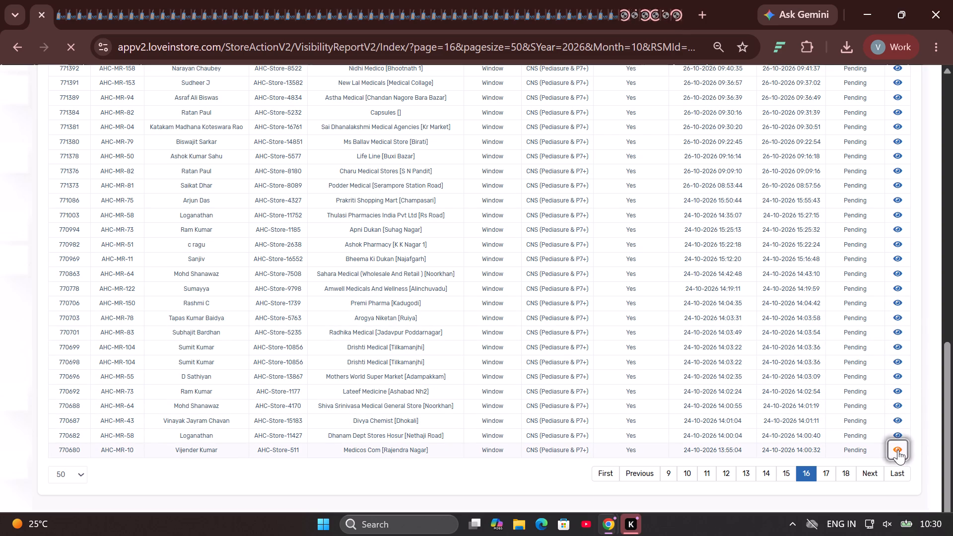
# Go to page 15 of the pending visibility list.
pyautogui.click(784, 474)
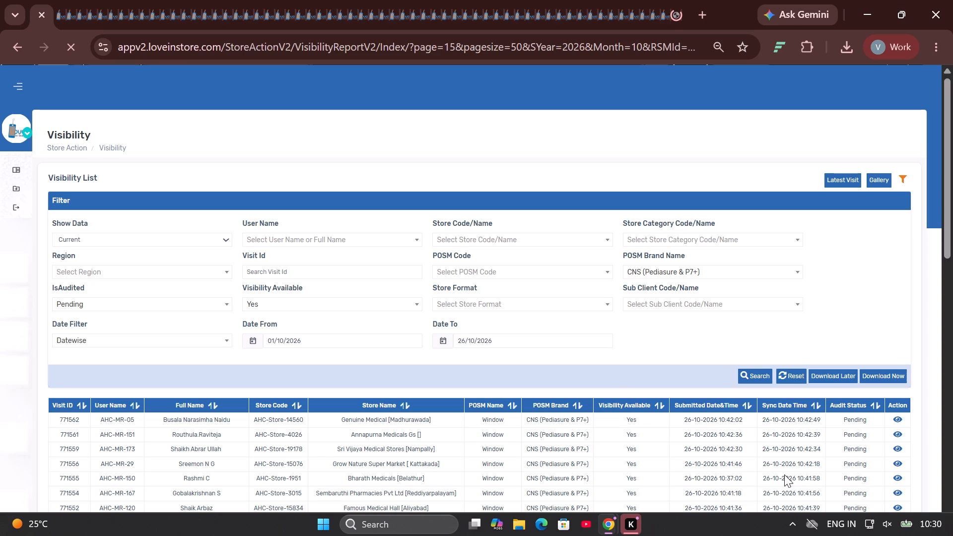
# Open each pending visit on page 15 from 771562 down to 771552 in its own browser tab.
pyautogui.scroll(-3, 784, 474)
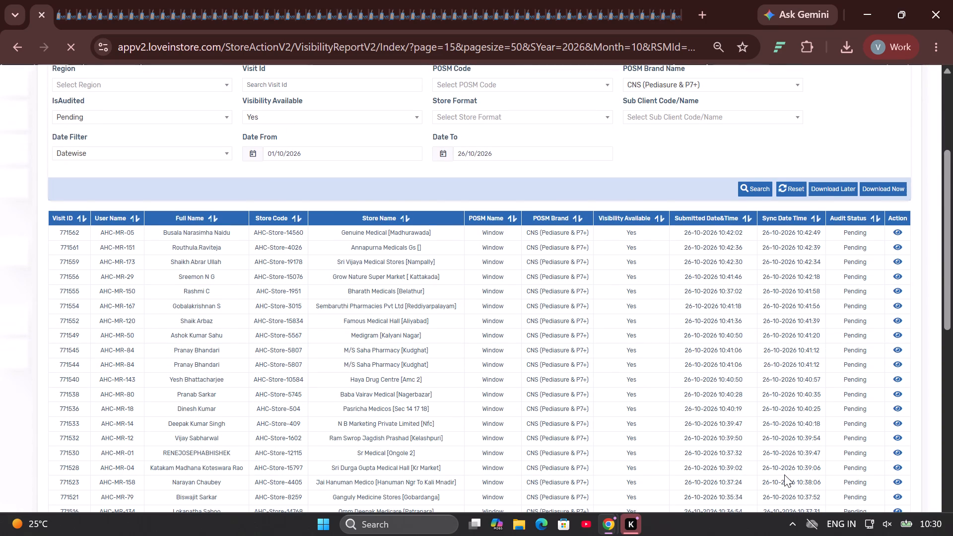
pyautogui.scroll(-1, 784, 474)
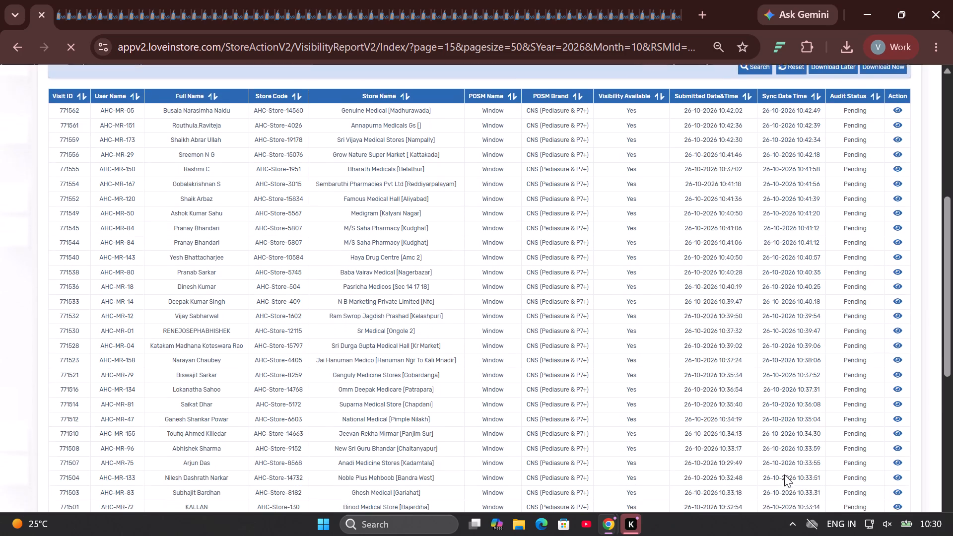
pyautogui.scroll(-2, 784, 474)
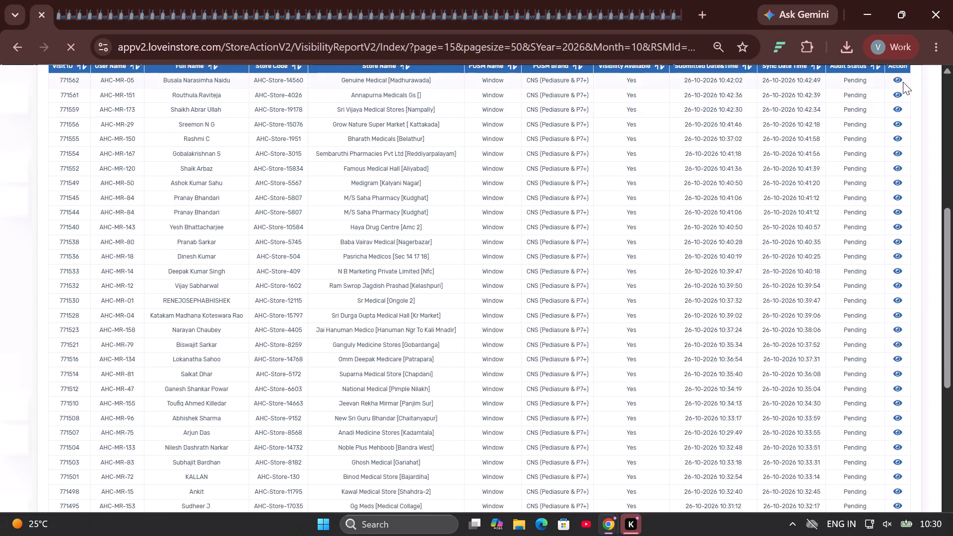
pyautogui.keyDown('ctrl'); pyautogui.click(899, 83); pyautogui.keyUp('ctrl')
pyautogui.keyDown('ctrl'); pyautogui.click(899, 94); pyautogui.keyUp('ctrl')
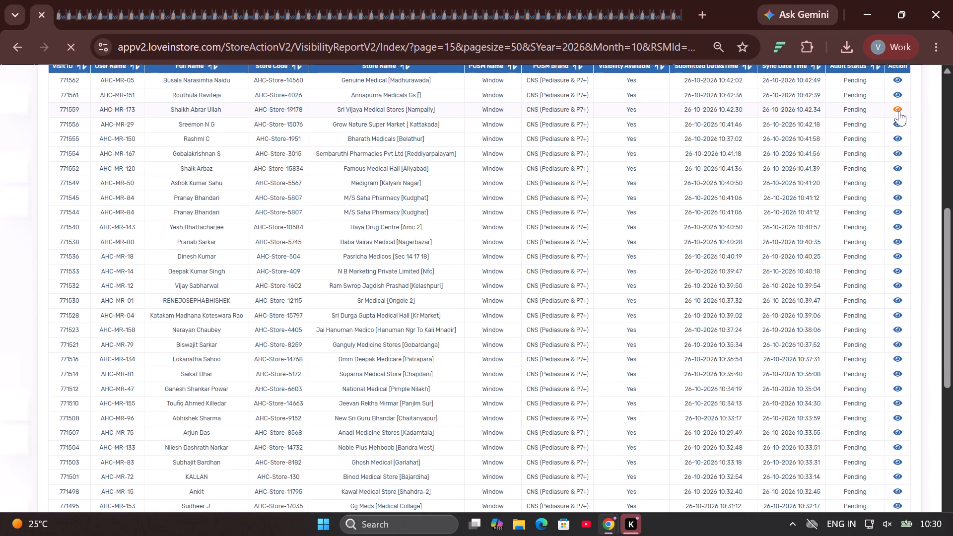
pyautogui.keyDown('ctrl'); pyautogui.click(899, 111); pyautogui.keyUp('ctrl')
pyautogui.keyDown('ctrl'); pyautogui.click(898, 129); pyautogui.keyUp('ctrl')
pyautogui.keyDown('ctrl'); pyautogui.click(897, 125); pyautogui.keyUp('ctrl')
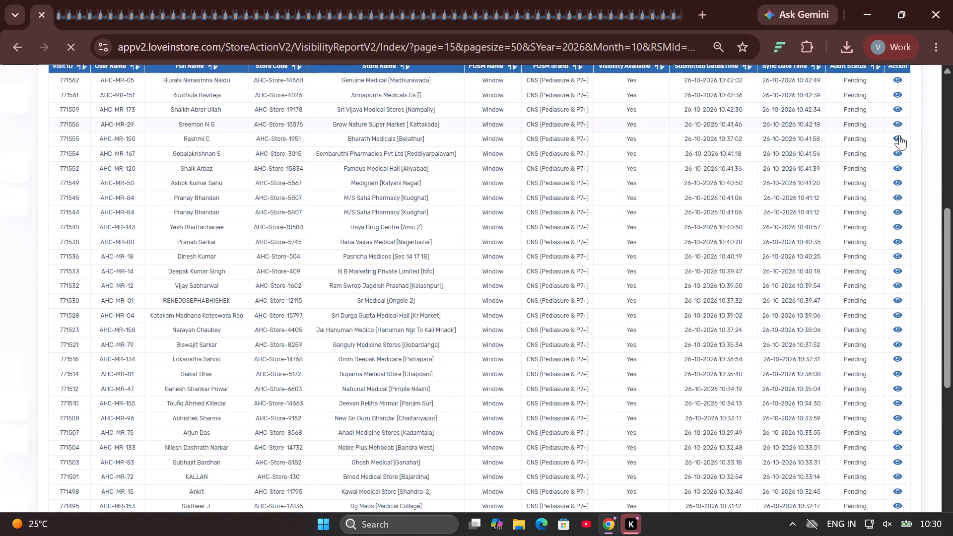
pyautogui.keyDown('ctrl'); pyautogui.click(899, 135); pyautogui.keyUp('ctrl')
pyautogui.keyDown('ctrl'); pyautogui.click(899, 152); pyautogui.keyUp('ctrl')
pyautogui.keyDown('ctrl'); pyautogui.click(899, 166); pyautogui.keyUp('ctrl')
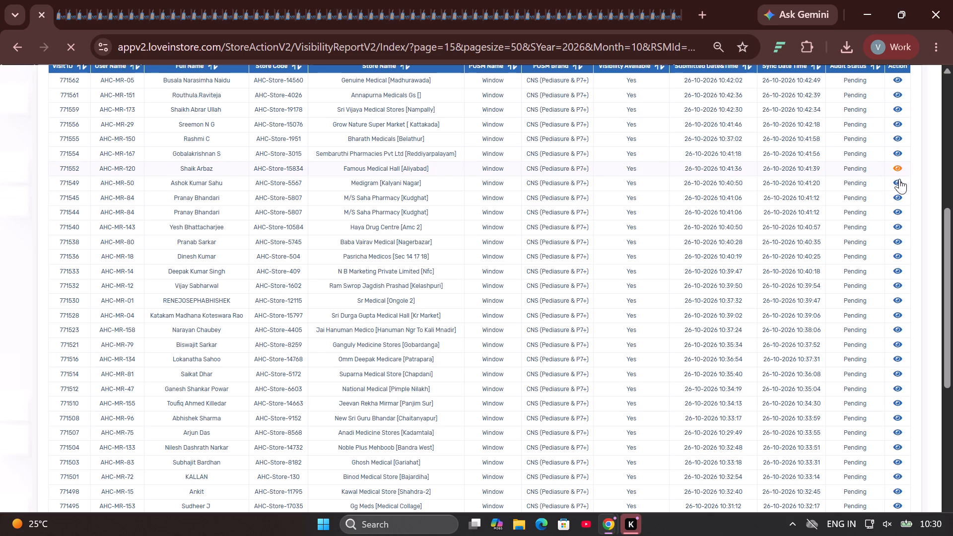
pyautogui.keyDown('ctrl'); pyautogui.click(899, 184); pyautogui.keyUp('ctrl')
pyautogui.keyDown('ctrl'); pyautogui.click(899, 196); pyautogui.keyUp('ctrl')
pyautogui.keyDown('ctrl'); pyautogui.click(899, 209); pyautogui.keyUp('ctrl')
pyautogui.keyDown('ctrl'); pyautogui.moveTo(899, 220); pyautogui.dragTo(899, 226); pyautogui.keyUp('ctrl')
pyautogui.keyDown('ctrl'); pyautogui.click(899, 226); pyautogui.keyUp('ctrl')
pyautogui.keyDown('ctrl'); pyautogui.click(898, 243); pyautogui.keyUp('ctrl')
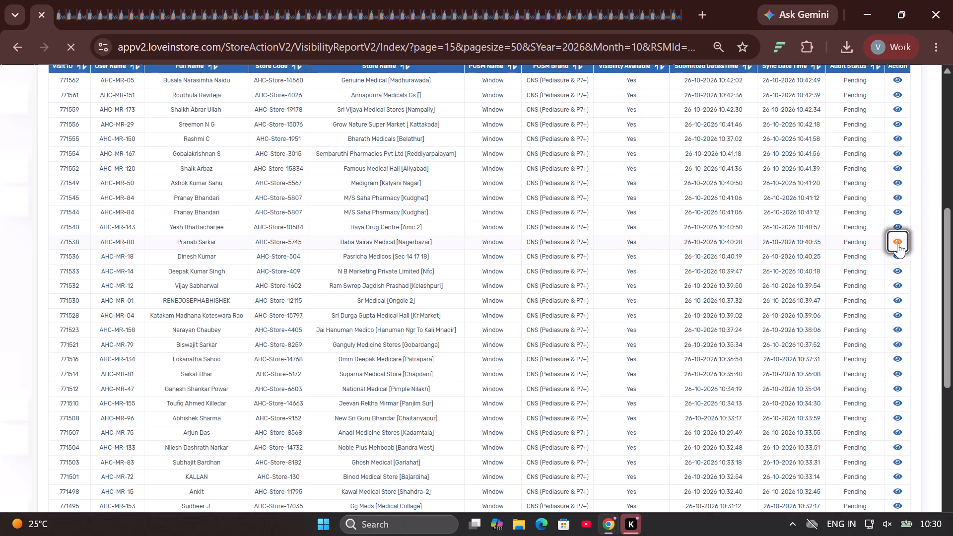
pyautogui.keyDown('ctrl'); pyautogui.click(898, 254); pyautogui.keyUp('ctrl')
pyautogui.keyDown('ctrl'); pyautogui.moveTo(898, 269); pyautogui.dragTo(899, 286); pyautogui.keyUp('ctrl')
pyautogui.keyDown('ctrl'); pyautogui.click(899, 286); pyautogui.keyUp('ctrl')
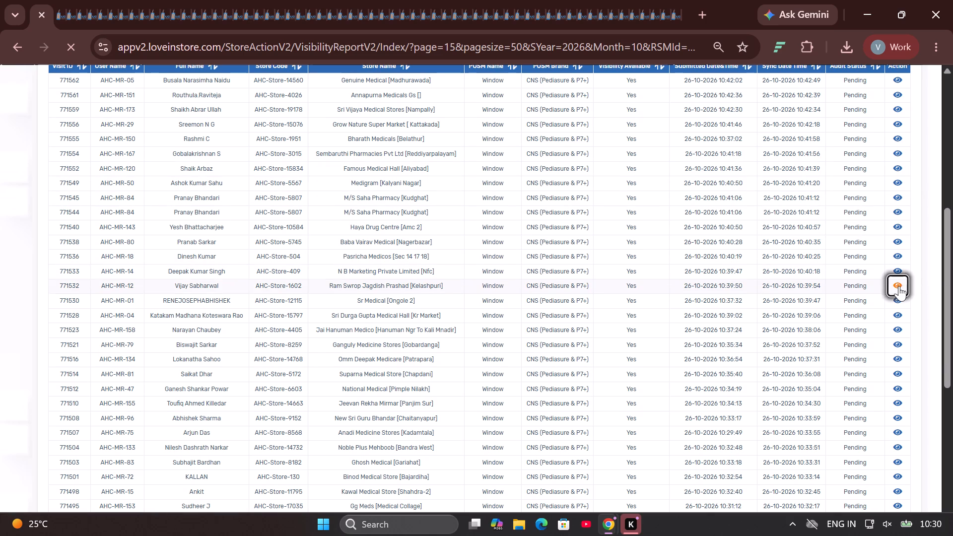
pyautogui.keyDown('ctrl'); pyautogui.click(899, 269); pyautogui.keyUp('ctrl')
pyautogui.keyDown('ctrl'); pyautogui.click(896, 304); pyautogui.keyUp('ctrl')
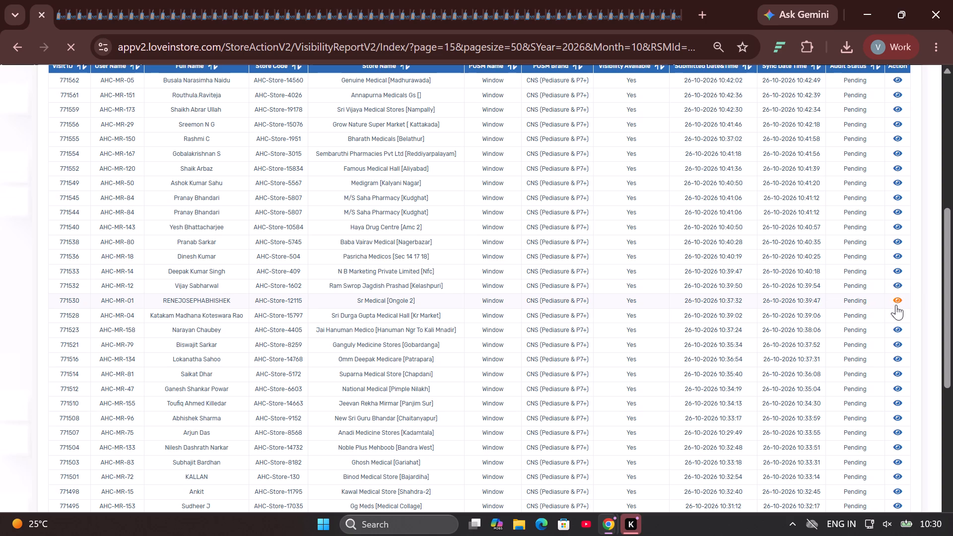
# Open each pending visit on page 15 from 771528 down to 771508 in its own browser tab.
pyautogui.keyDown('ctrl'); pyautogui.click(896, 315); pyautogui.keyUp('ctrl')
pyautogui.keyDown('ctrl'); pyautogui.click(897, 329); pyautogui.keyUp('ctrl')
pyautogui.keyDown('ctrl'); pyautogui.click(897, 342); pyautogui.keyUp('ctrl')
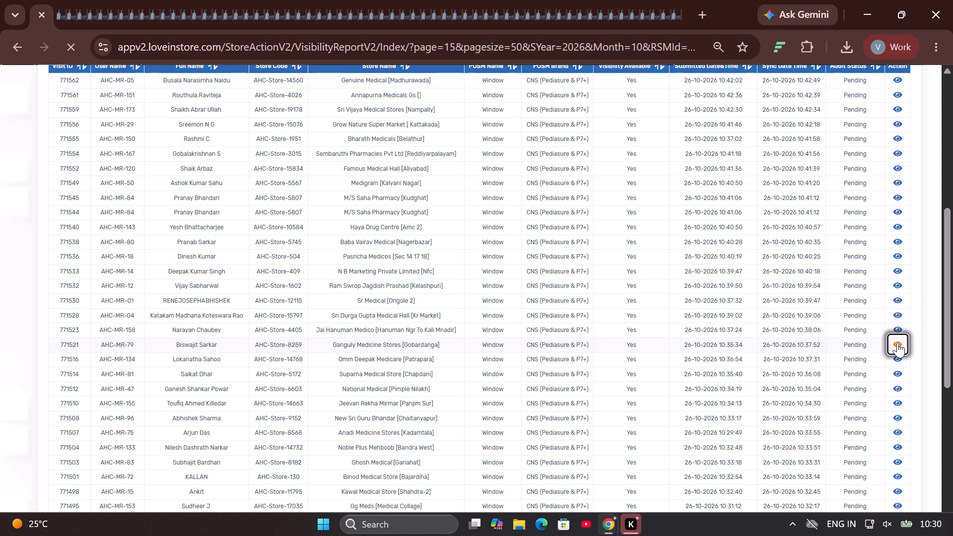
pyautogui.keyDown('ctrl'); pyautogui.click(898, 360); pyautogui.keyUp('ctrl')
pyautogui.keyDown('ctrl'); pyautogui.click(898, 371); pyautogui.keyUp('ctrl')
pyautogui.keyDown('ctrl'); pyautogui.click(899, 384); pyautogui.keyUp('ctrl')
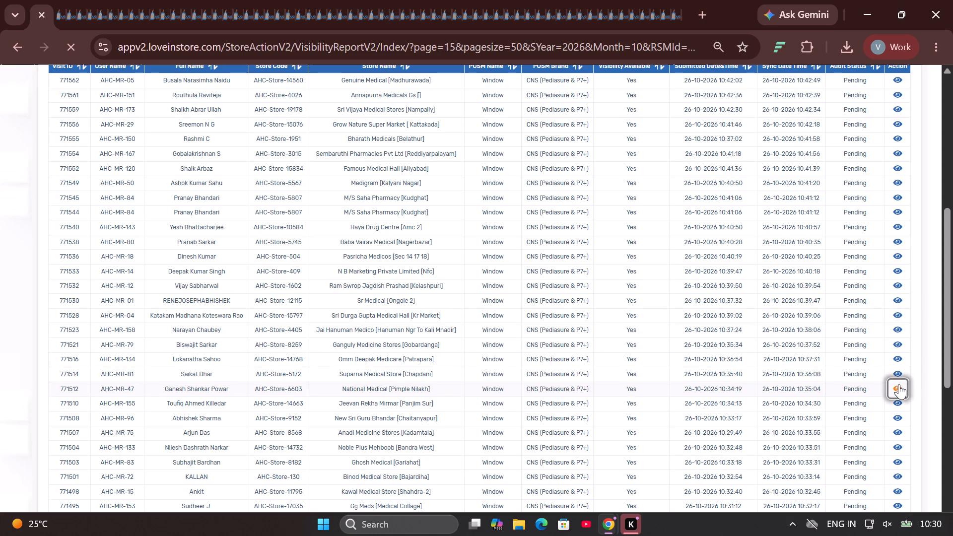
pyautogui.keyDown('ctrl'); pyautogui.click(899, 400); pyautogui.keyUp('ctrl')
pyautogui.keyDown('ctrl'); pyautogui.click(899, 416); pyautogui.keyUp('ctrl')
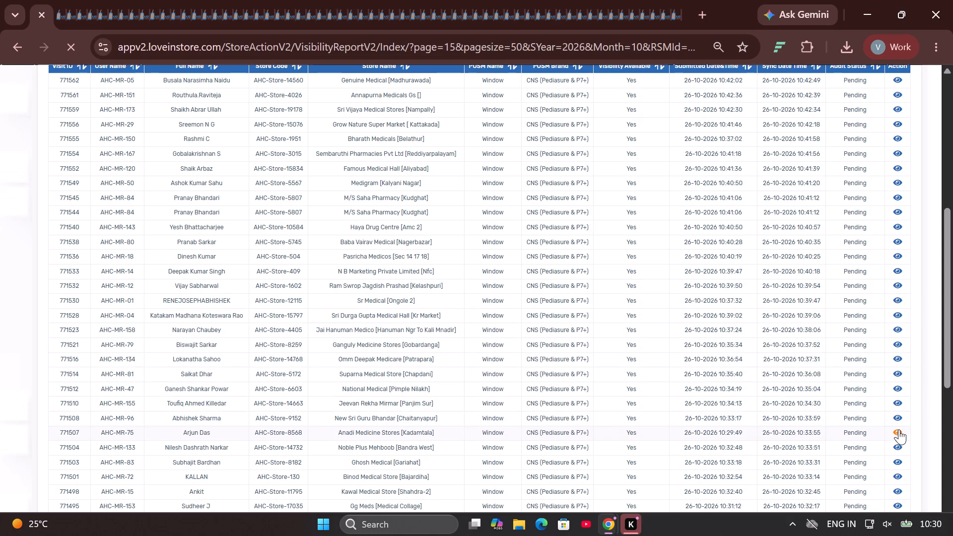
pyautogui.keyDown('ctrl'); pyautogui.click(899, 429); pyautogui.keyUp('ctrl')
pyautogui.keyDown('ctrl'); pyautogui.click(900, 446); pyautogui.keyUp('ctrl')
pyautogui.keyDown('ctrl'); pyautogui.click(900, 462); pyautogui.keyUp('ctrl')
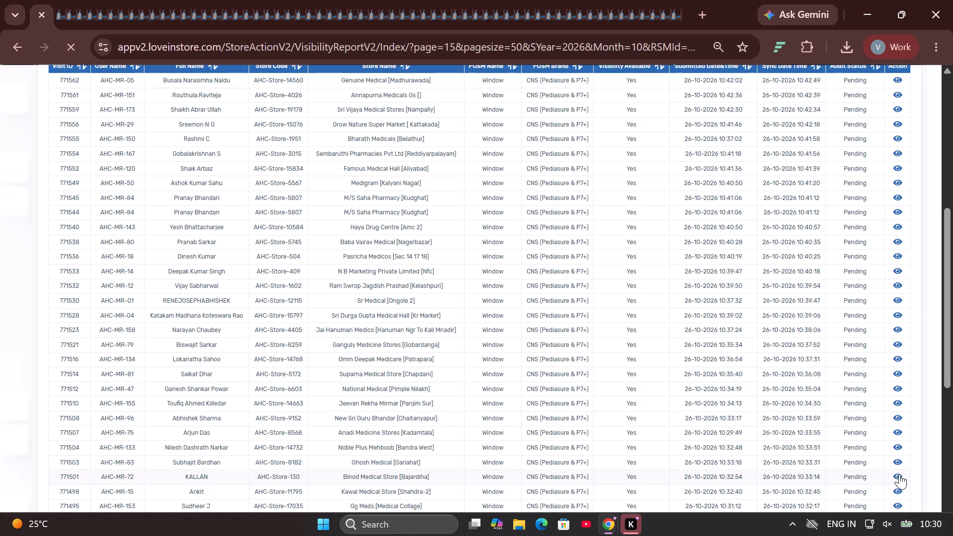
pyautogui.keyDown('ctrl'); pyautogui.click(899, 474); pyautogui.keyUp('ctrl')
pyautogui.keyDown('ctrl'); pyautogui.moveTo(898, 486); pyautogui.dragTo(898, 492); pyautogui.keyUp('ctrl')
pyautogui.keyDown('ctrl'); pyautogui.click(898, 492); pyautogui.keyUp('ctrl')
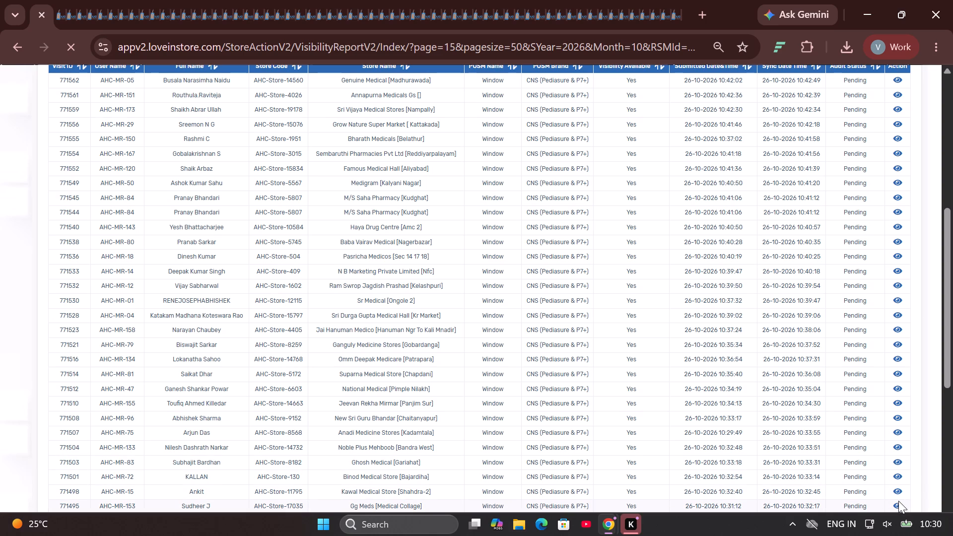
pyautogui.keyDown('ctrl'); pyautogui.moveTo(898, 501); pyautogui.dragTo(897, 507); pyautogui.keyUp('ctrl')
pyautogui.keyDown('ctrl'); pyautogui.click(897, 507); pyautogui.keyUp('ctrl')
pyautogui.keyDown('ctrl'); pyautogui.doubleClick(846, 506); pyautogui.keyUp('ctrl')
# Open each pending visit on page 15 from 771492 down to 771472 in its own browser tab.
pyautogui.keyDown('ctrl'); pyautogui.scroll(-7, 862, 419); pyautogui.keyUp('ctrl')
pyautogui.keyDown('ctrl'); pyautogui.click(897, 171); pyautogui.keyUp('ctrl')
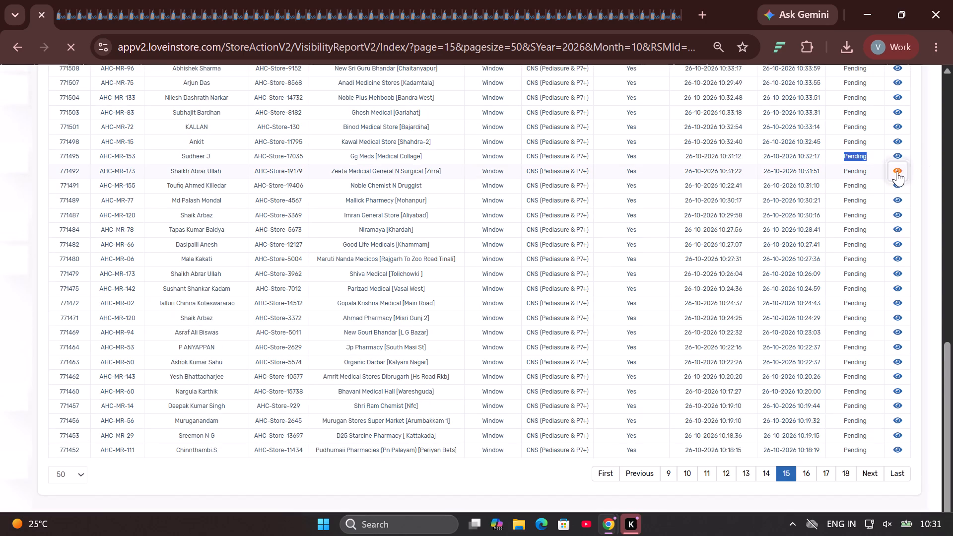
pyautogui.keyDown('ctrl'); pyautogui.click(899, 182); pyautogui.keyUp('ctrl')
pyautogui.keyDown('ctrl'); pyautogui.click(899, 198); pyautogui.keyUp('ctrl')
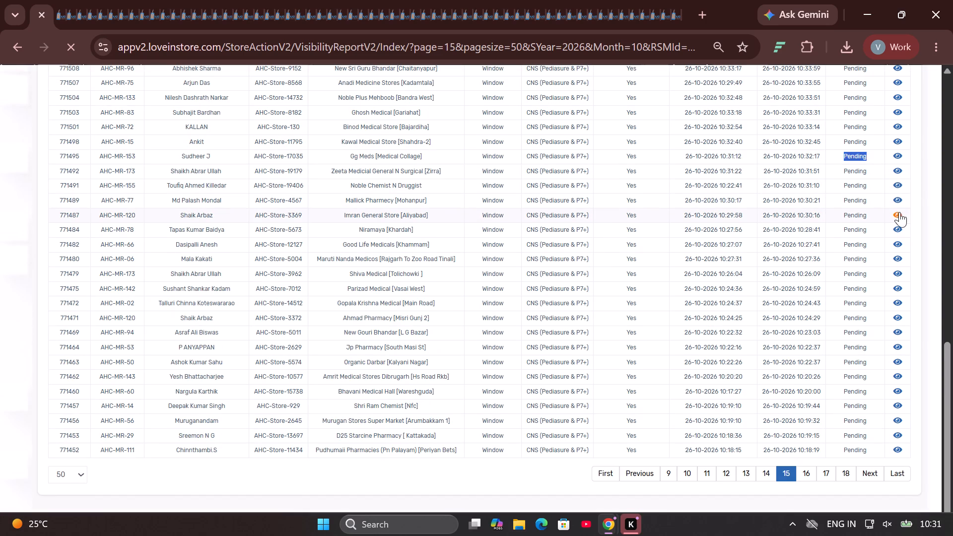
pyautogui.keyDown('ctrl'); pyautogui.click(899, 212); pyautogui.keyUp('ctrl')
pyautogui.keyDown('ctrl'); pyautogui.click(899, 225); pyautogui.keyUp('ctrl')
pyautogui.keyDown('ctrl'); pyautogui.click(899, 240); pyautogui.keyUp('ctrl')
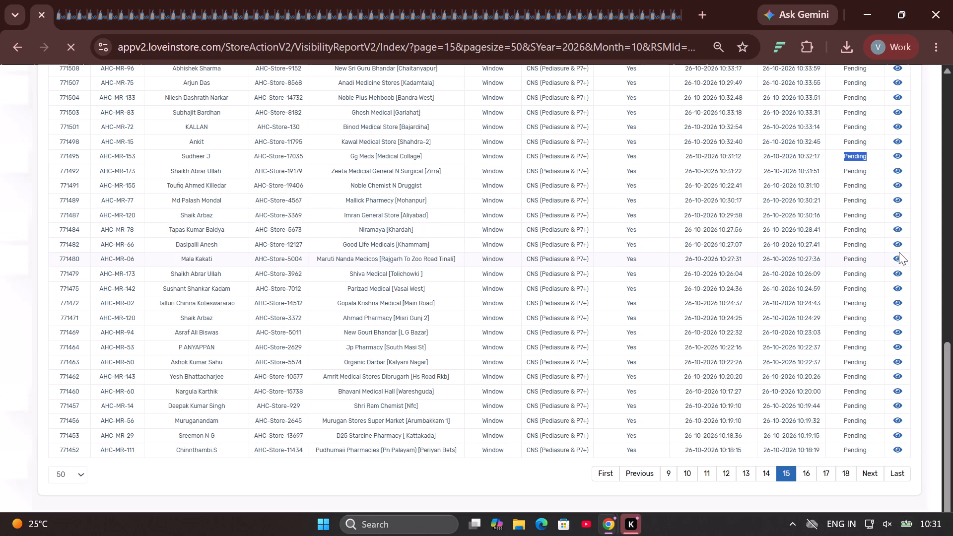
pyautogui.keyDown('ctrl'); pyautogui.click(899, 252); pyautogui.keyUp('ctrl')
pyautogui.keyDown('ctrl'); pyautogui.click(898, 257); pyautogui.keyUp('ctrl')
pyautogui.keyDown('ctrl'); pyautogui.click(899, 267); pyautogui.keyUp('ctrl')
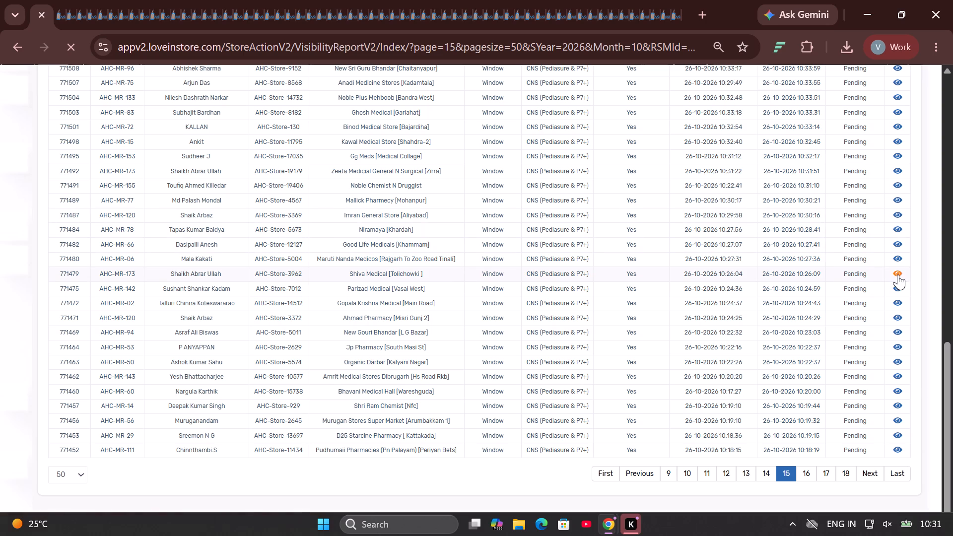
pyautogui.keyDown('ctrl'); pyautogui.click(898, 274); pyautogui.keyUp('ctrl')
pyautogui.keyDown('ctrl'); pyautogui.click(898, 287); pyautogui.keyUp('ctrl')
pyautogui.keyDown('ctrl'); pyautogui.click(898, 299); pyautogui.keyUp('ctrl')
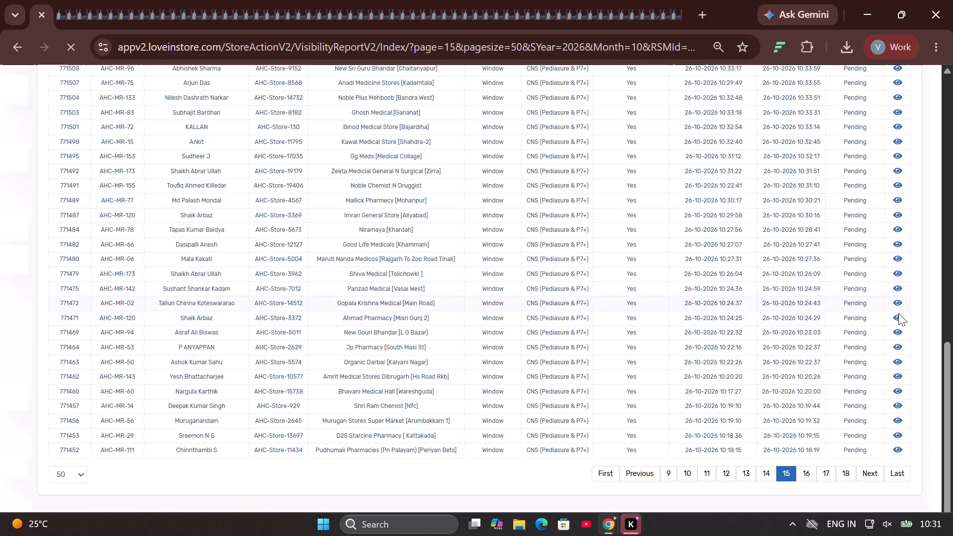
# Open each pending visit on page 15 from 771471 down to 771452 in its own browser tab.
pyautogui.keyDown('ctrl'); pyautogui.click(898, 314); pyautogui.keyUp('ctrl')
pyautogui.keyDown('ctrl'); pyautogui.click(899, 330); pyautogui.keyUp('ctrl')
pyautogui.keyDown('ctrl'); pyautogui.click(901, 343); pyautogui.keyUp('ctrl')
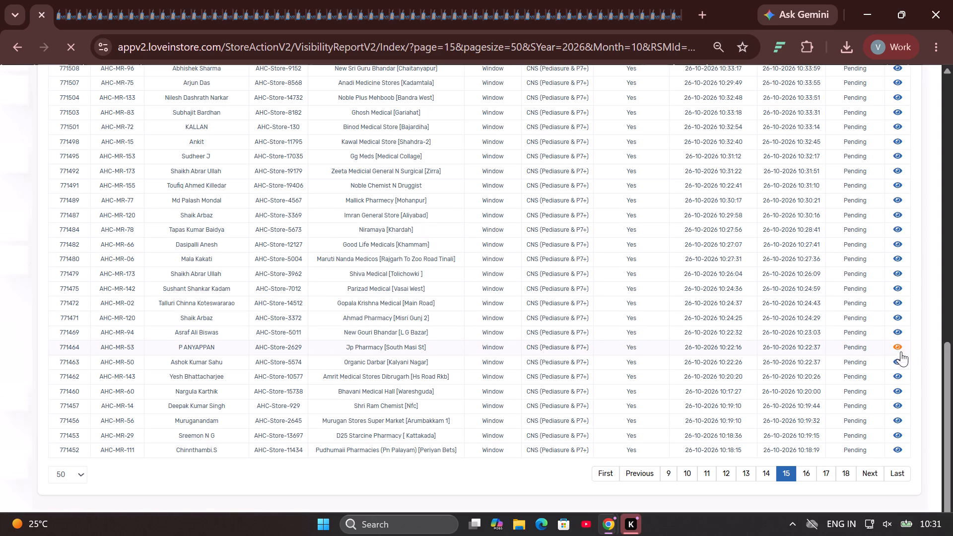
pyautogui.keyDown('ctrl'); pyautogui.click(901, 357); pyautogui.keyUp('ctrl')
pyautogui.keyDown('ctrl'); pyautogui.click(900, 376); pyautogui.keyUp('ctrl')
pyautogui.keyDown('ctrl'); pyautogui.click(900, 387); pyautogui.keyUp('ctrl')
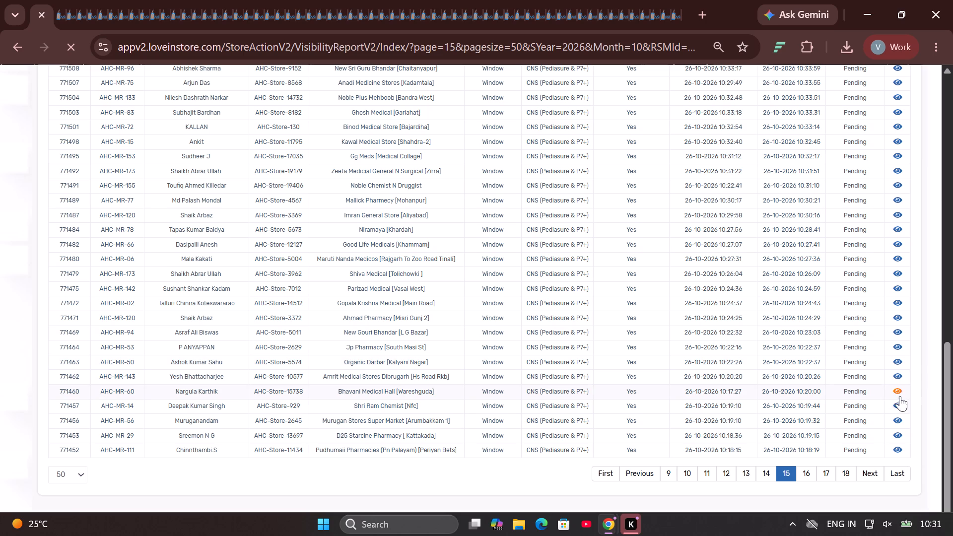
pyautogui.keyDown('ctrl'); pyautogui.click(898, 406); pyautogui.keyUp('ctrl')
pyautogui.keyDown('ctrl'); pyautogui.click(898, 417); pyautogui.keyUp('ctrl')
pyautogui.keyDown('ctrl'); pyautogui.click(898, 433); pyautogui.keyUp('ctrl')
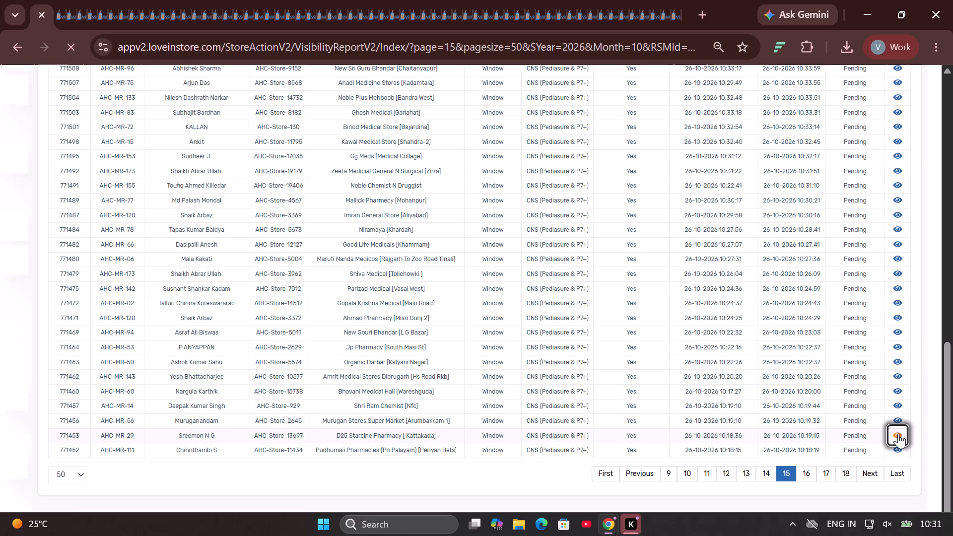
pyautogui.keyDown('ctrl'); pyautogui.click(898, 451); pyautogui.keyUp('ctrl')
# For visit 770678, answer Yes to POSM available, stock as per planogram and same-store check-in, and No to stock face up and eye level height.
pyautogui.hotkey('ctrl', 'Tab')
pyautogui.scroll(-2, 700, 326)
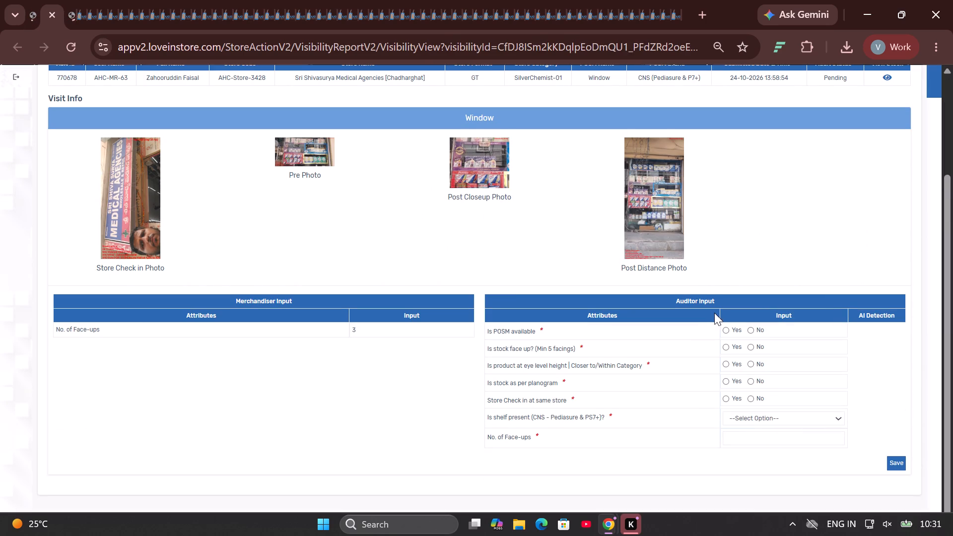
pyautogui.doubleClick(728, 331)
pyautogui.press('Tab')
pyautogui.press('Tab')
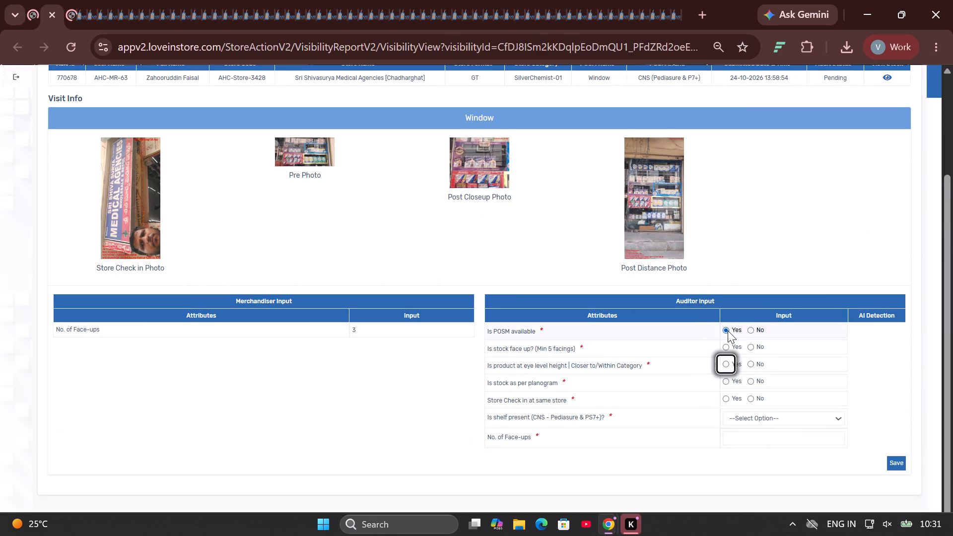
pyautogui.press('Right')
pyautogui.hotkey('shift', 'Tab')
pyautogui.hotkey('shift', 'Right')
pyautogui.press('Tab')
pyautogui.press('Tab')
pyautogui.press('space')
pyautogui.press('Tab')
pyautogui.press('space')
# Set shelf present to Yes (Silver & Gold) and face-ups to 3, and save the audit of visit 770678.
pyautogui.press('Tab')
pyautogui.press('Right')
pyautogui.press('Tab')
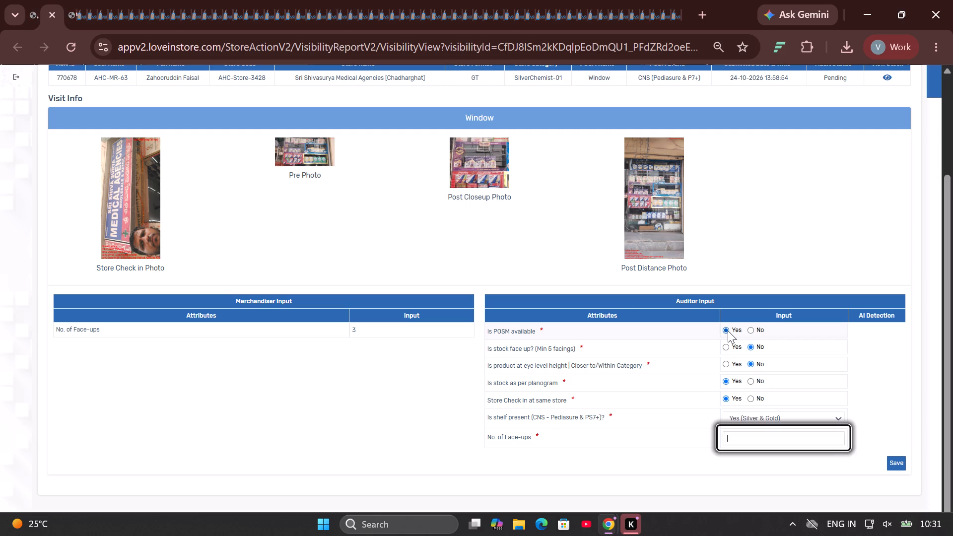
pyautogui.press('3')
pyautogui.press('Tab')
pyautogui.press('space')
pyautogui.hotkey('ctrl', 'Tab')
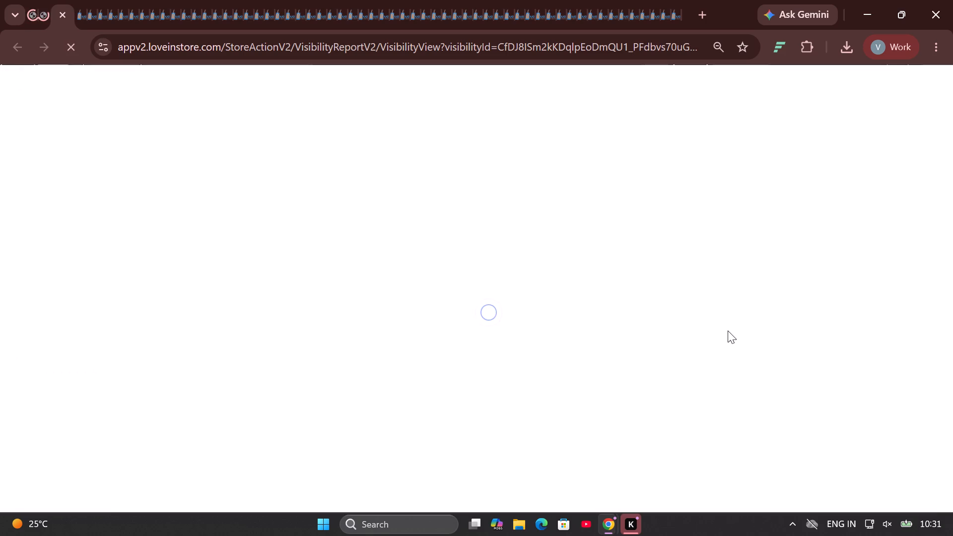
pyautogui.hotkey('ctrl', 'r')
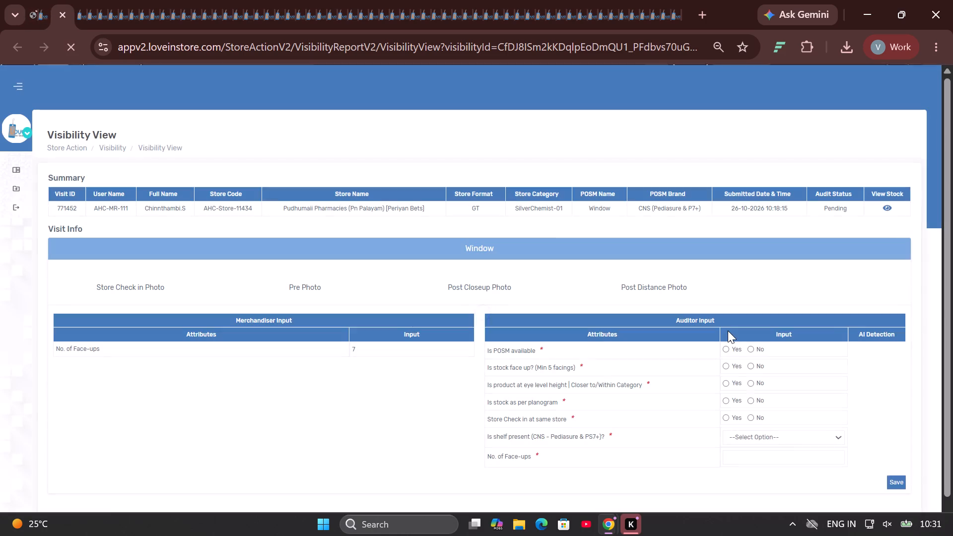
pyautogui.hotkey('ctrl', 'Tab')
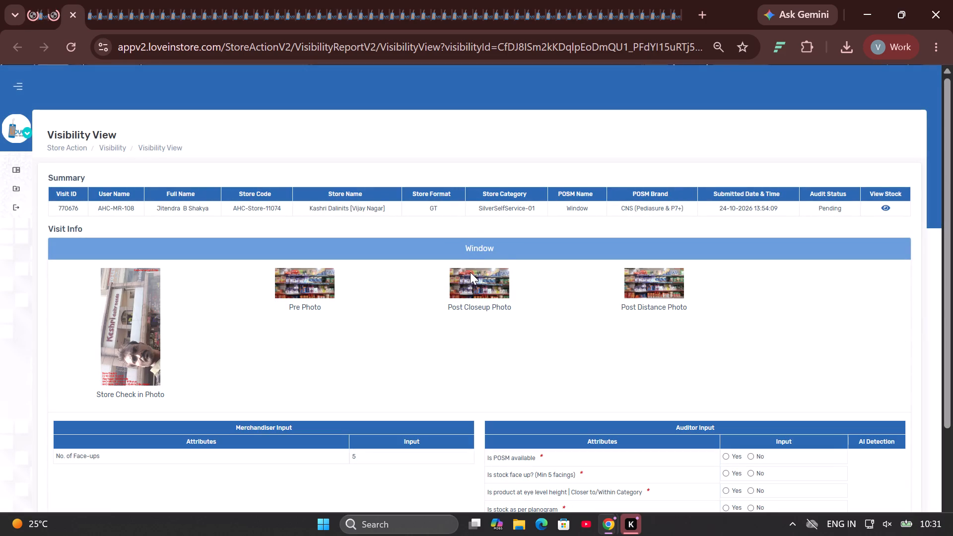
# For visit 770676, check the closeup photo and answer Yes to POSM available, stock face up, planogram and same-store check-in, and No to eye level height.
pyautogui.click(470, 272)
pyautogui.click(666, 296)
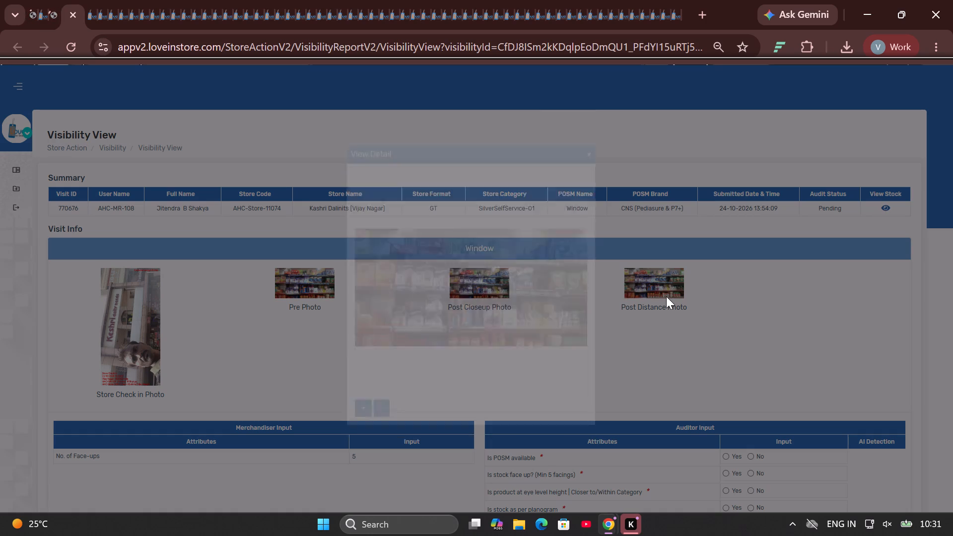
pyautogui.scroll(-5, 666, 296)
pyautogui.click(726, 331)
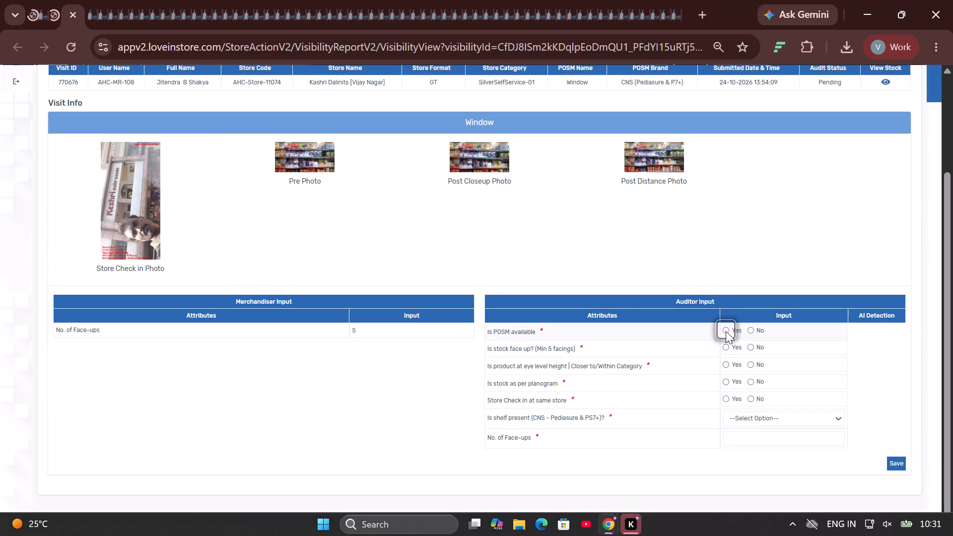
pyautogui.press('Tab')
pyautogui.press('space')
pyautogui.press('Tab')
pyautogui.press('Right')
pyautogui.press('Tab')
pyautogui.press('space')
pyautogui.press('Tab')
pyautogui.press('space')
# Set shelf present to Yes (Silver & Gold) and face-ups to 5, and save the audit of visit 770676.
pyautogui.press('Tab')
pyautogui.press('Right')
pyautogui.press('Tab')
pyautogui.press('5')
pyautogui.press('Tab')
pyautogui.press('space')
# For visit 770674, check the photos and answer No to POSM available and eye level height, and Yes to stock face up, planogram and same-store check-in.
pyautogui.hotkey('ctrl', 'Tab')
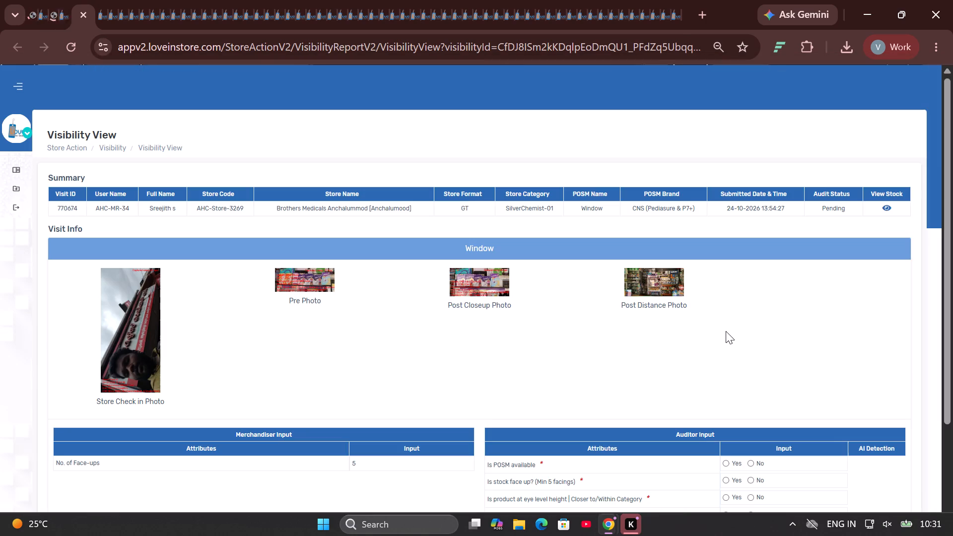
pyautogui.click(489, 276)
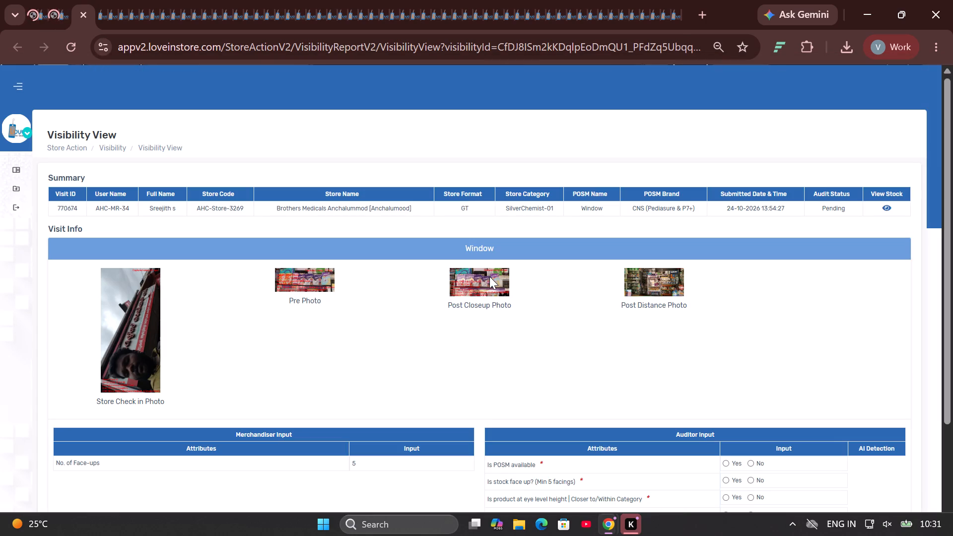
pyautogui.moveTo(603, 301); pyautogui.dragTo(652, 308)
pyautogui.scroll(-3, 695, 360)
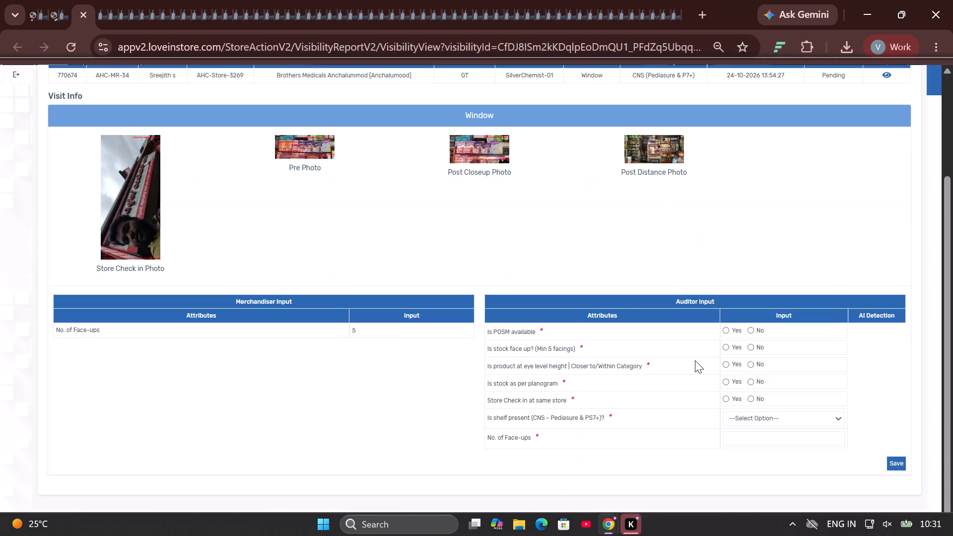
pyautogui.click(729, 330)
pyautogui.press('Right')
pyautogui.press('Tab')
pyautogui.press('space')
pyautogui.press('Tab')
pyautogui.press('Right')
pyautogui.press('Tab')
pyautogui.press('space')
pyautogui.press('Tab')
pyautogui.press('space')
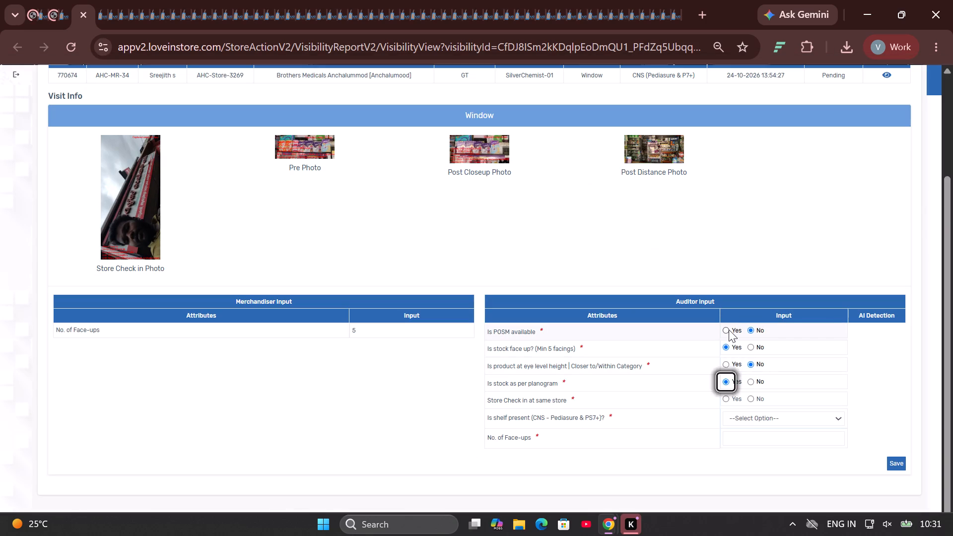
# Set shelf present to Yes (Silver & Gold) and face-ups to 5, and save the audit of visit 770674.
pyautogui.press('Tab')
pyautogui.press('Right')
pyautogui.press('Tab')
pyautogui.press('5')
pyautogui.press('Tab')
pyautogui.press('space')
# For visit 770672, answer Yes to POSM available, eye level height and stock as per planogram, and No to stock face up.
pyautogui.hotkey('ctrl', 'Tab')
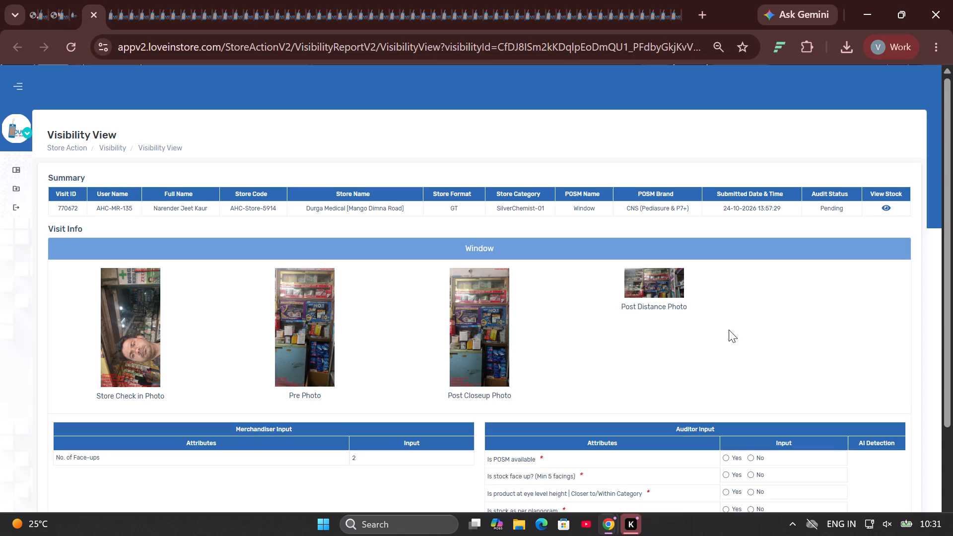
pyautogui.scroll(-3, 729, 330)
pyautogui.click(729, 330)
pyautogui.press('Tab')
pyautogui.press('Right')
pyautogui.press('Tab')
pyautogui.press('space')
pyautogui.press('Tab')
pyautogui.press('space')
# Set same-store check-in to No, shelf present to Yes (Silver & Gold) and face-ups to 2, and save the audit of visit 770672.
pyautogui.press('Tab')
pyautogui.press('space')
pyautogui.press('Tab')
pyautogui.press('Right')
pyautogui.hotkey('shift', 'Tab')
pyautogui.press('Right')
pyautogui.press('Tab')
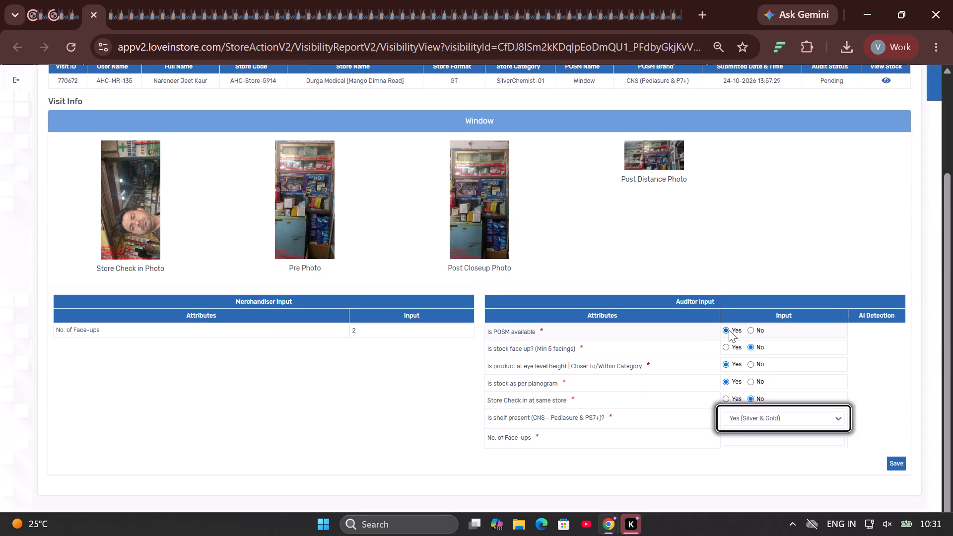
pyautogui.press('Tab')
pyautogui.press('2')
pyautogui.press('Tab')
pyautogui.press('space')
# For visit 770668, check the closeup photo and answer Yes to POSM available, planogram and same-store check-in, and No to stock face up and eye level height.
pyautogui.hotkey('ctrl', 'Tab')
pyautogui.scroll(-1, 729, 330)
pyautogui.click(729, 330)
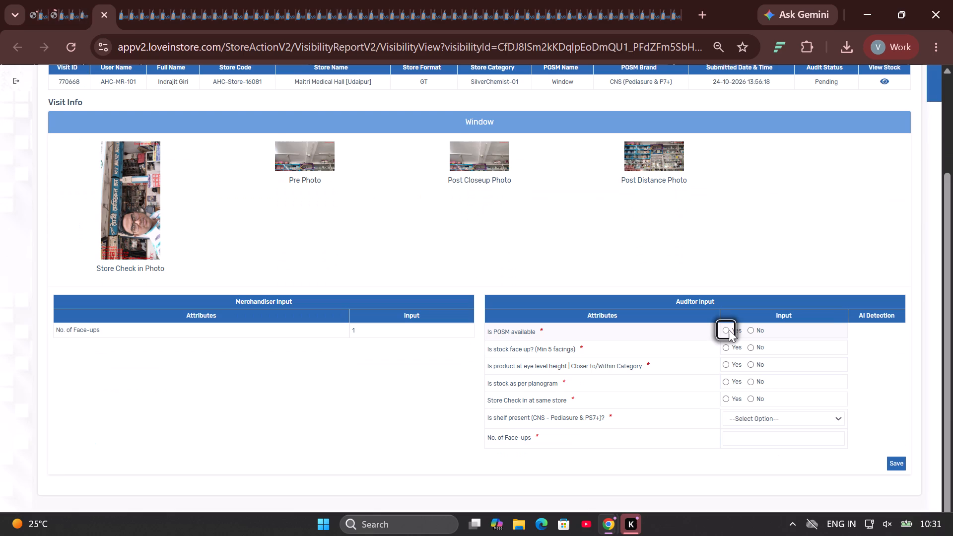
pyautogui.click(472, 158)
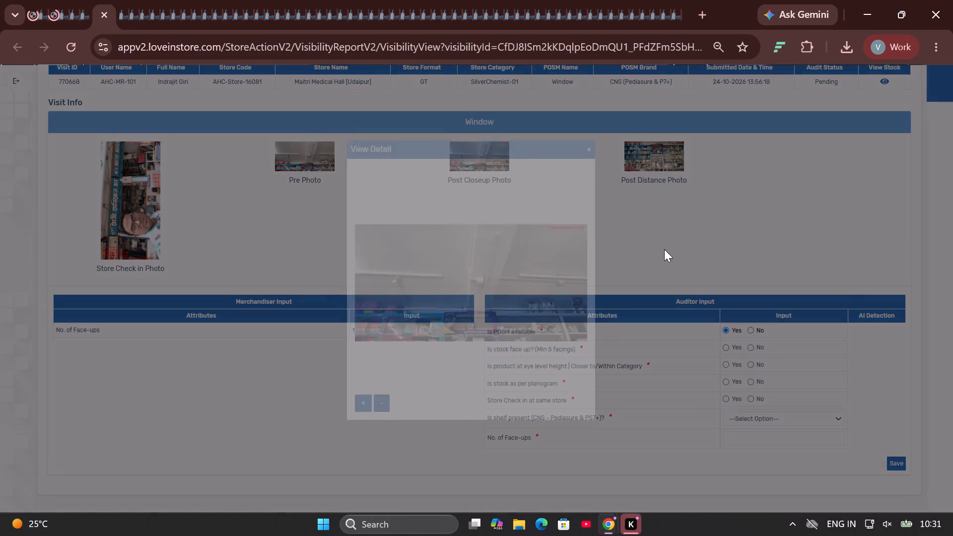
pyautogui.click(668, 252)
pyautogui.click(726, 329)
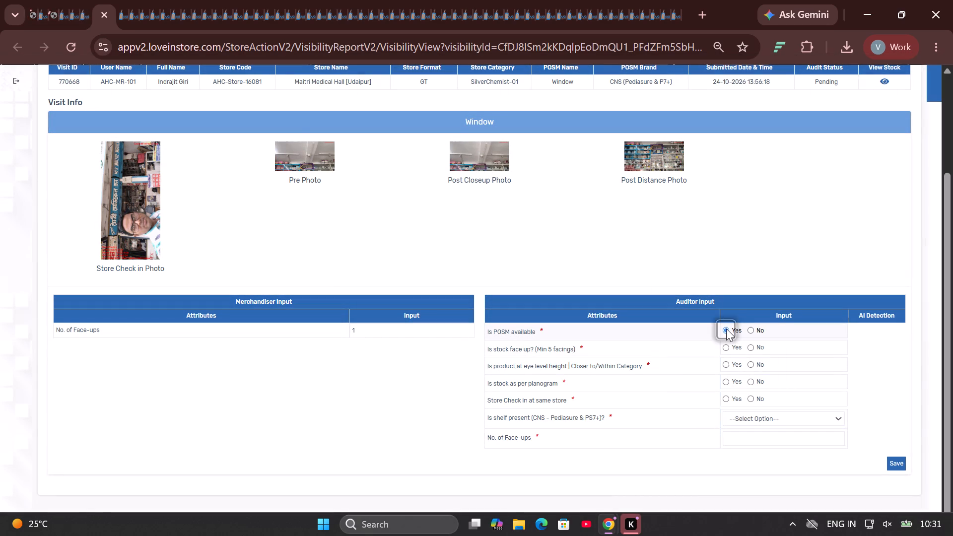
pyautogui.press('Tab')
pyautogui.press('Right')
pyautogui.press('Tab')
pyautogui.press('Right')
pyautogui.press('Tab')
pyautogui.press('space')
pyautogui.press('Tab')
pyautogui.press('space')
# Set shelf present to Yes (Silver & Gold) and face-ups to 1, and save the audit of visit 770668.
pyautogui.press('Tab')
pyautogui.press('Right')
pyautogui.press('Tab')
pyautogui.press('1')
pyautogui.press('Tab')
pyautogui.press('space')
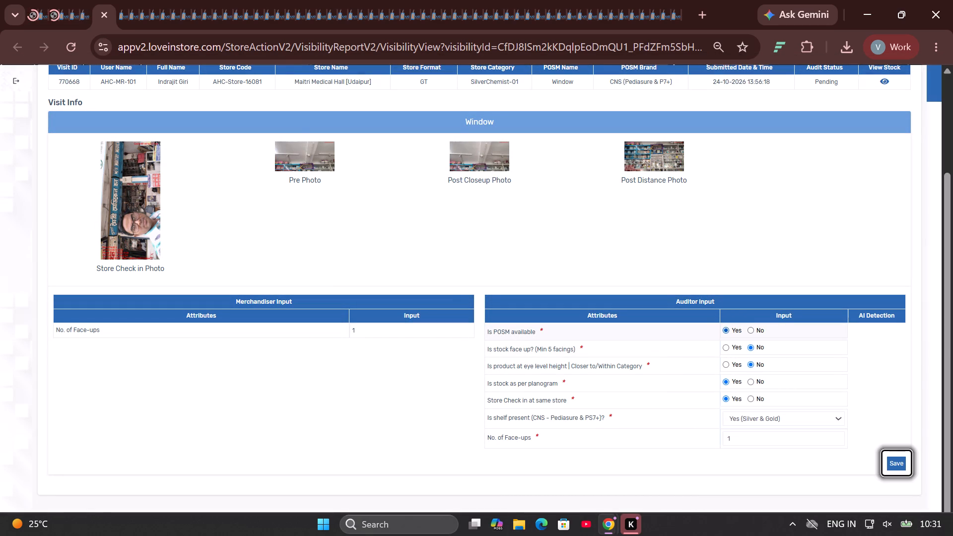
# For visit 770666, answer Yes to POSM available, stock as per planogram and same-store check-in, and No to stock face up and eye level height.
pyautogui.hotkey('ctrl', 'Tab')
pyautogui.scroll(-3, 726, 329)
pyautogui.click(726, 329)
pyautogui.press('Tab')
pyautogui.press('Right')
pyautogui.press('Tab')
pyautogui.press('Right')
pyautogui.press('Tab')
pyautogui.press('space')
pyautogui.press('Tab')
pyautogui.press('space')
# Set shelf present to Yes (Silver & Gold) and face-ups to 4, and save the audit of visit 770666.
pyautogui.press('Tab')
pyautogui.press('Right')
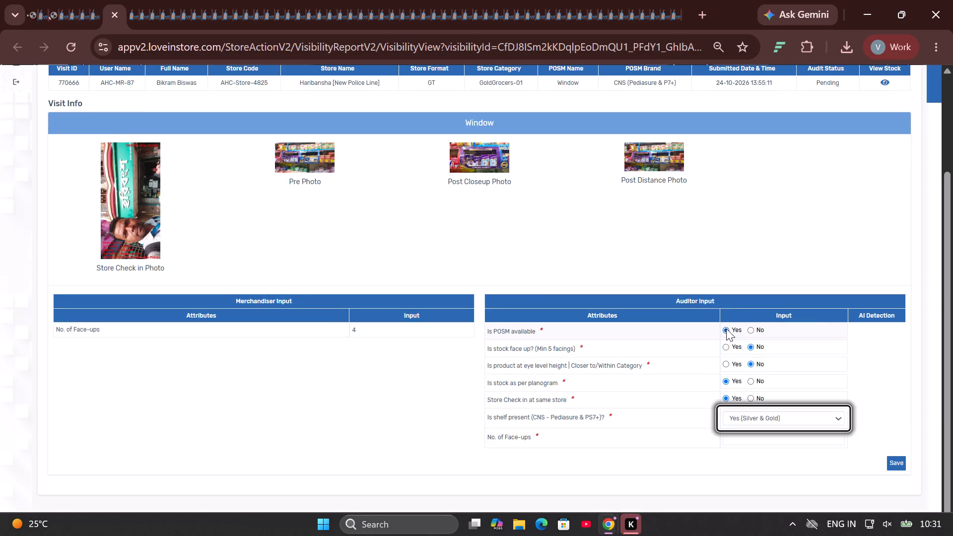
pyautogui.press('Tab')
pyautogui.press('4')
pyautogui.press('Tab')
pyautogui.press('space')
# For visit 770664, answer Yes to POSM available, stock as per planogram and same-store check-in, and No to stock face up and eye level height.
pyautogui.hotkey('ctrl', 'Tab')
pyautogui.scroll(-3, 726, 329)
pyautogui.click(726, 329)
pyautogui.press('Tab')
pyautogui.press('Right')
pyautogui.press('Tab')
pyautogui.press('Right')
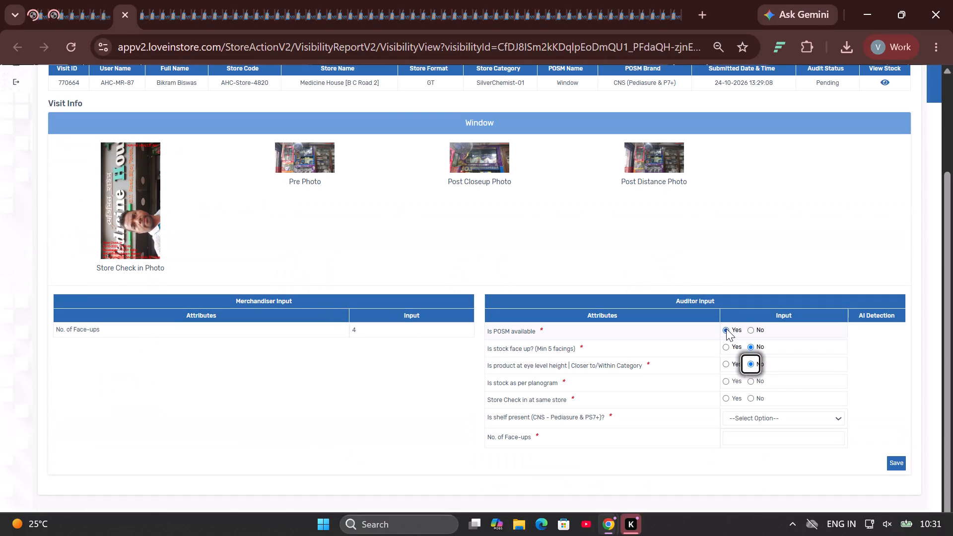
pyautogui.press('Tab')
pyautogui.press('space')
pyautogui.press('Tab')
pyautogui.press('space')
# Set shelf present to Yes (Silver & Gold) and face-ups to 4, and save the audit of visit 770664.
pyautogui.press('Tab')
pyautogui.press('Right')
pyautogui.press('Tab')
pyautogui.press('4')
pyautogui.press('Tab')
pyautogui.press('space')
# For visit 770663, answer Yes to POSM available, stock as per planogram and same-store check-in, and No to stock face up and eye level height.
pyautogui.hotkey('ctrl', 'Tab')
pyautogui.scroll(-3, 726, 329)
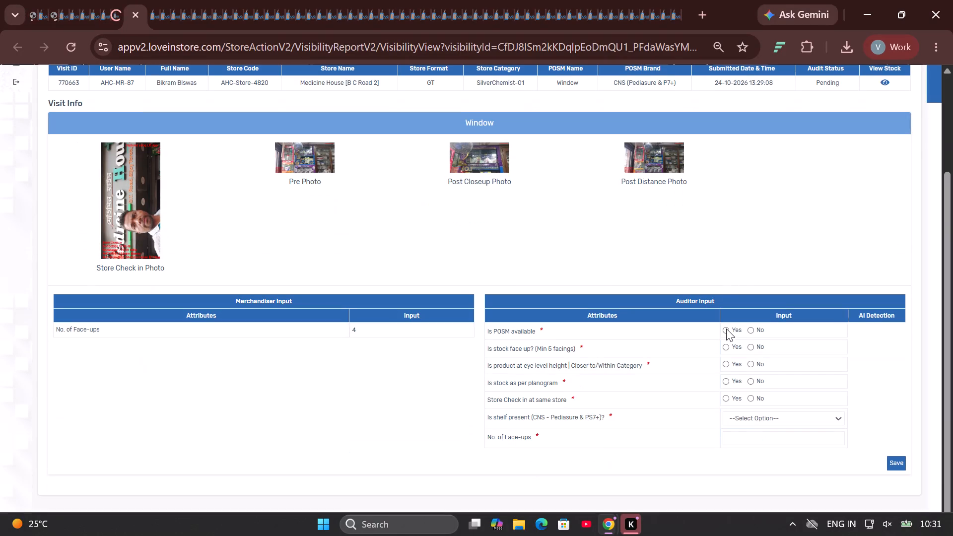
pyautogui.click(726, 329)
pyautogui.press('Tab')
pyautogui.press('Right')
pyautogui.press('Tab')
pyautogui.press('Right')
pyautogui.press('Tab')
pyautogui.press('space')
pyautogui.press('Tab')
pyautogui.press('space')
# Set shelf present to Yes (Silver & Gold) and face-ups to 4, and save the audit of visit 770663.
pyautogui.press('Tab')
pyautogui.press('Right')
pyautogui.press('Tab')
pyautogui.press('4')
pyautogui.press('Tab')
pyautogui.press('space')
# For visit 770659, answer No to POSM available, stock face up and eye level height, and Yes to stock as per planogram and same-store check-in.
pyautogui.hotkey('ctrl', 'Tab')
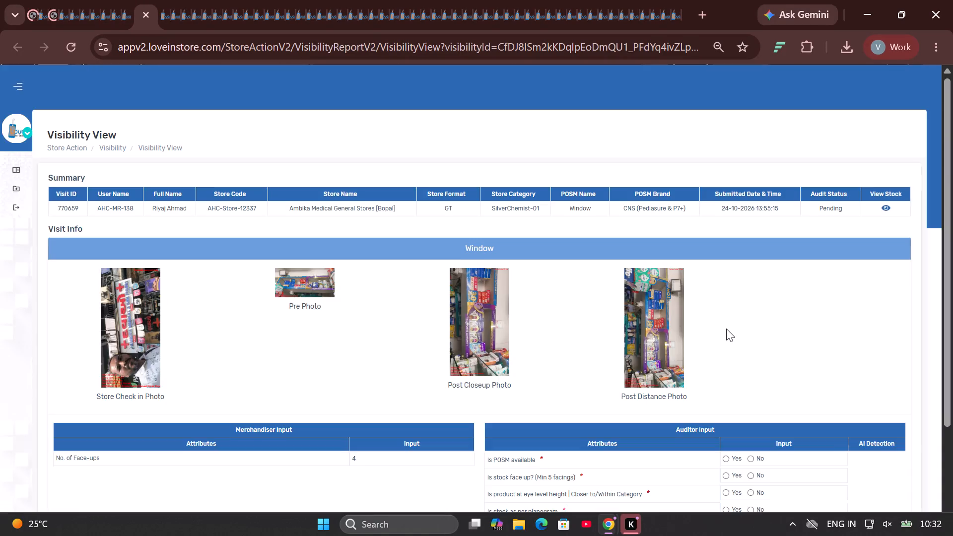
pyautogui.scroll(-4, 726, 329)
pyautogui.click(726, 329)
pyautogui.press('Right')
pyautogui.press('Right')
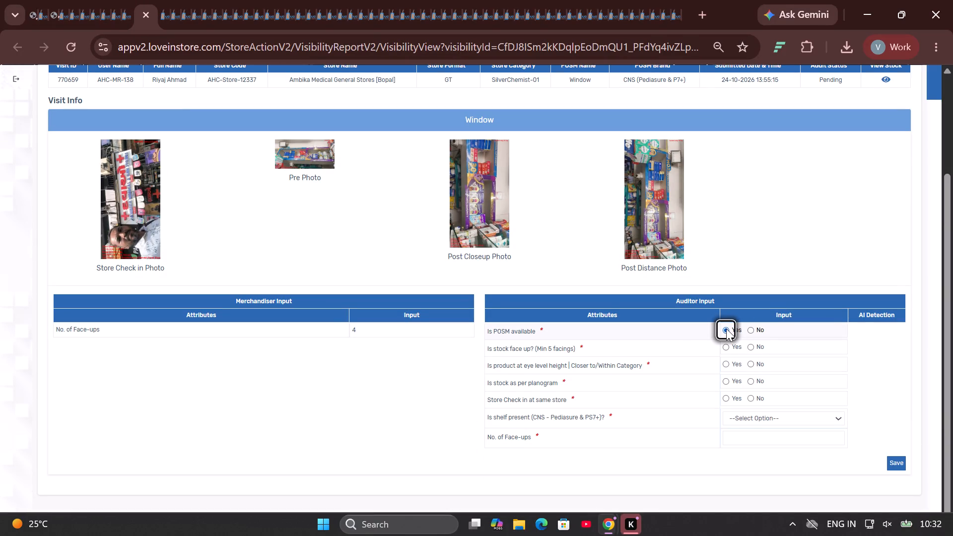
pyautogui.press('Right')
pyautogui.press('Tab')
pyautogui.press('Right')
pyautogui.press('Tab')
pyautogui.hotkey('shift', 'Tab')
pyautogui.press('Tab')
pyautogui.press('Right')
pyautogui.press('Tab')
pyautogui.press('space')
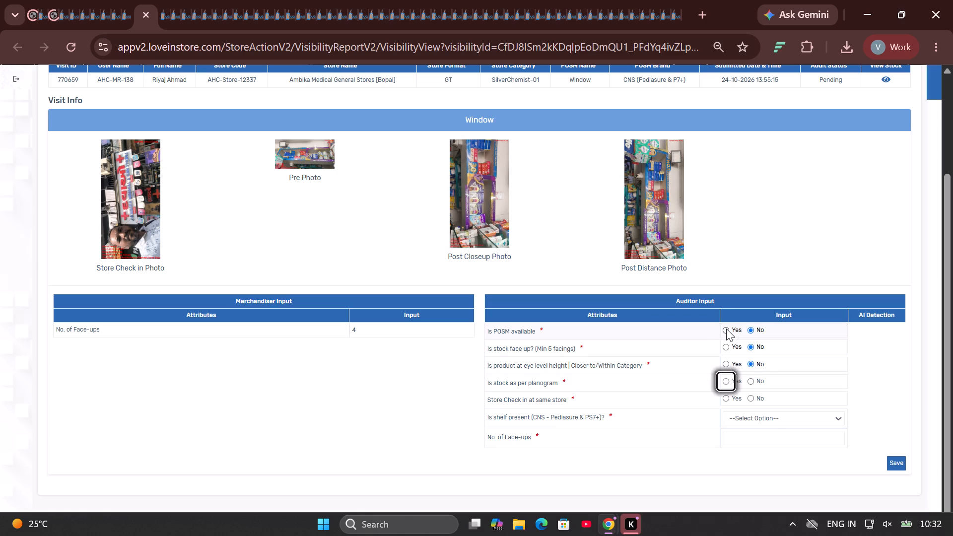
pyautogui.press('Tab')
pyautogui.press('space')
# Set shelf present to Yes (Silver & Gold) and face-ups to 4, and save the audit of visit 770659.
pyautogui.press('Tab')
pyautogui.press('Right')
pyautogui.press('Tab')
pyautogui.press('4')
pyautogui.press('Tab')
pyautogui.press('space')
pyautogui.press('Tab')
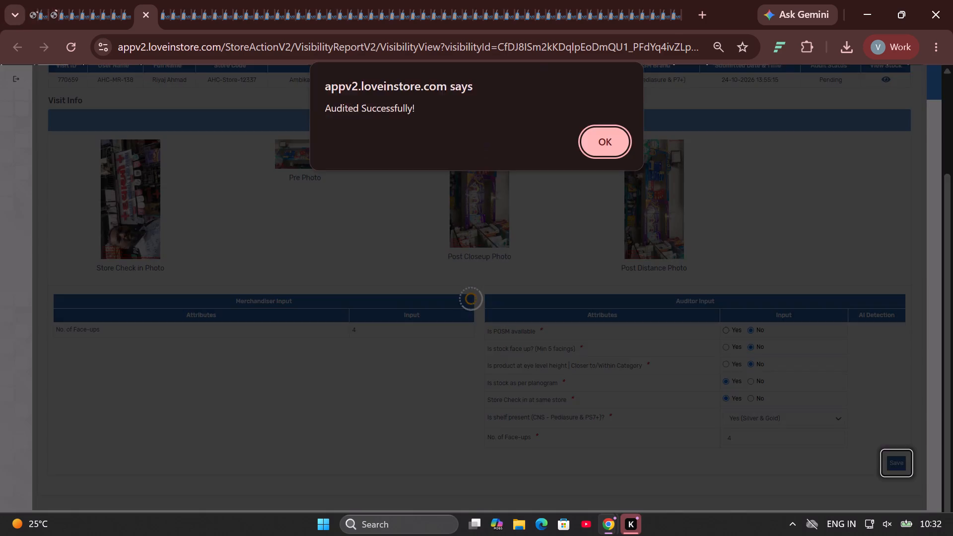
# For visit 770657, answer Yes to POSM available, stock face up, eye level height, stock as per planogram and same-store check-in.
pyautogui.hotkey('ctrl', 'Tab')
pyautogui.scroll(-3, 726, 329)
pyautogui.click(726, 329)
pyautogui.press('Tab')
pyautogui.press('space')
pyautogui.press('Tab')
pyautogui.press('space')
pyautogui.press('Tab')
pyautogui.press('space')
pyautogui.press('Tab')
pyautogui.press('space')
# Set shelf present to Yes (Silver & Gold) and face-ups to 6, and save the audit of visit 770657.
pyautogui.press('Tab')
pyautogui.press('Right')
pyautogui.press('Tab')
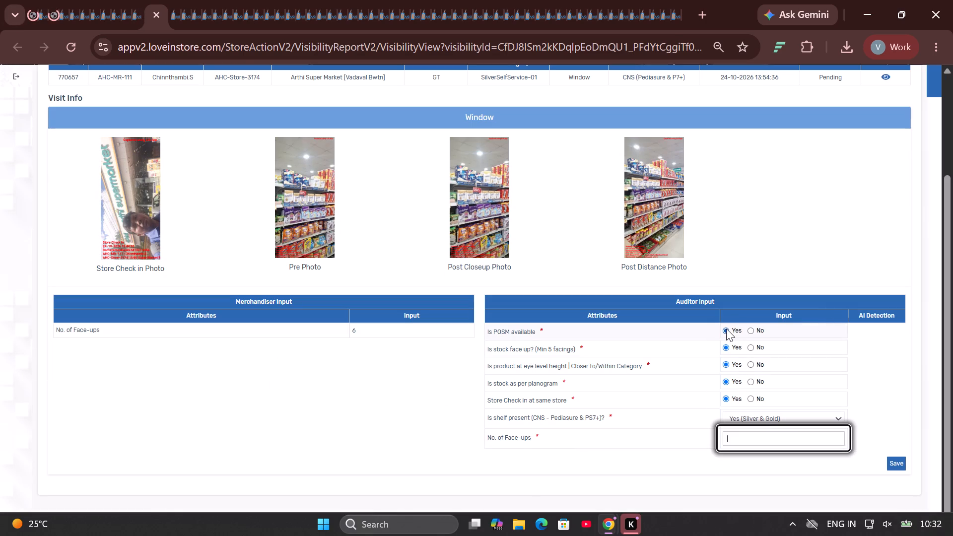
pyautogui.press('6')
pyautogui.press('Tab')
pyautogui.press('space')
# For visit 770654, answer No to eye level height and Yes to POSM available, stock face up, stock as per planogram and same-store check-in.
pyautogui.hotkey('ctrl', 'Tab')
pyautogui.scroll(-2, 726, 329)
pyautogui.click(726, 329)
pyautogui.press('Tab')
pyautogui.press('space')
pyautogui.press('Tab')
pyautogui.press('Right')
pyautogui.press('Tab')
pyautogui.press('space')
pyautogui.press('Tab')
pyautogui.press('space')
# Set shelf present to Yes (Silver & Gold) and face-ups to 6, and save the audit of visit 770654.
pyautogui.press('Tab')
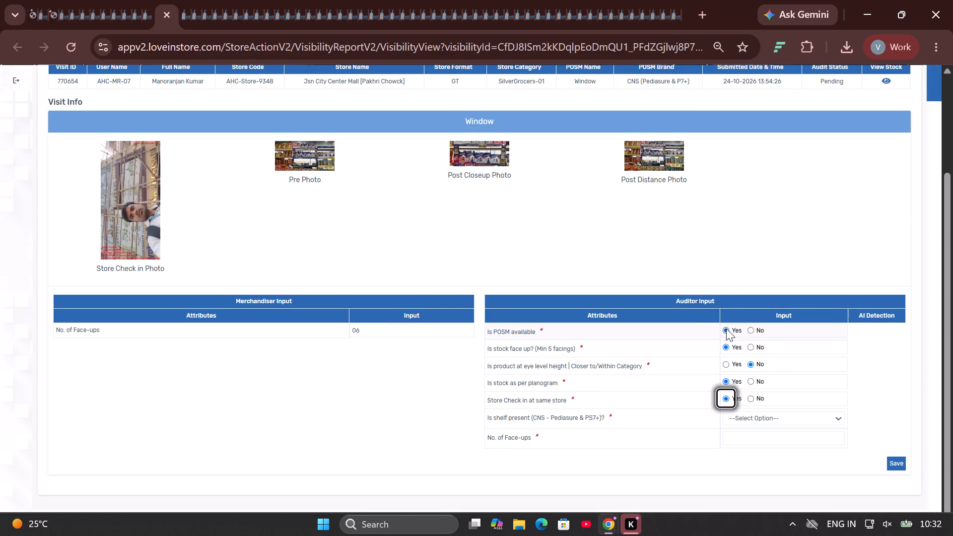
pyautogui.press('Right')
pyautogui.press('Tab')
pyautogui.press('6')
pyautogui.press('Tab')
pyautogui.press('space')
# For visit 770651, answer No to stock face up, Yes to POSM available, planogram and same-store check-in, and answer the eye level height question.
pyautogui.hotkey('ctrl', 'Tab')
pyautogui.scroll(-3, 726, 329)
pyautogui.click(726, 329)
pyautogui.press('Tab')
pyautogui.press('Right')
pyautogui.press('Tab')
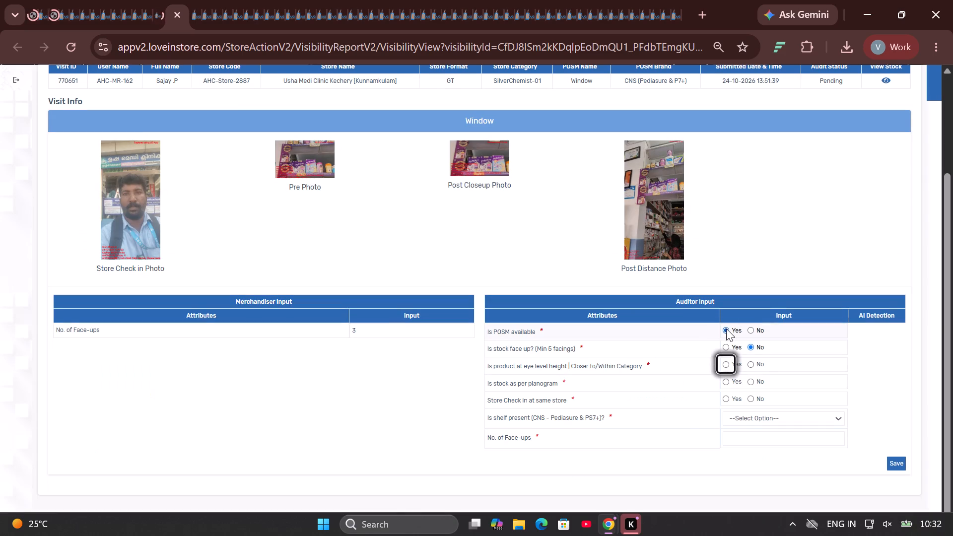
pyautogui.press('Tab')
pyautogui.hotkey('shift', 'Tab')
pyautogui.press('Right')
pyautogui.press('Tab')
pyautogui.press('space')
pyautogui.press('Tab')
pyautogui.press('space')
# Set shelf present to Yes (Silver & Gold) and face-ups to 3, and save the audit of visit 770651.
pyautogui.press('Tab')
pyautogui.press('Right')
pyautogui.press('Tab')
pyautogui.press('3')
pyautogui.press('Tab')
pyautogui.press('space')
pyautogui.hotkey('ctrl', 'Tab')
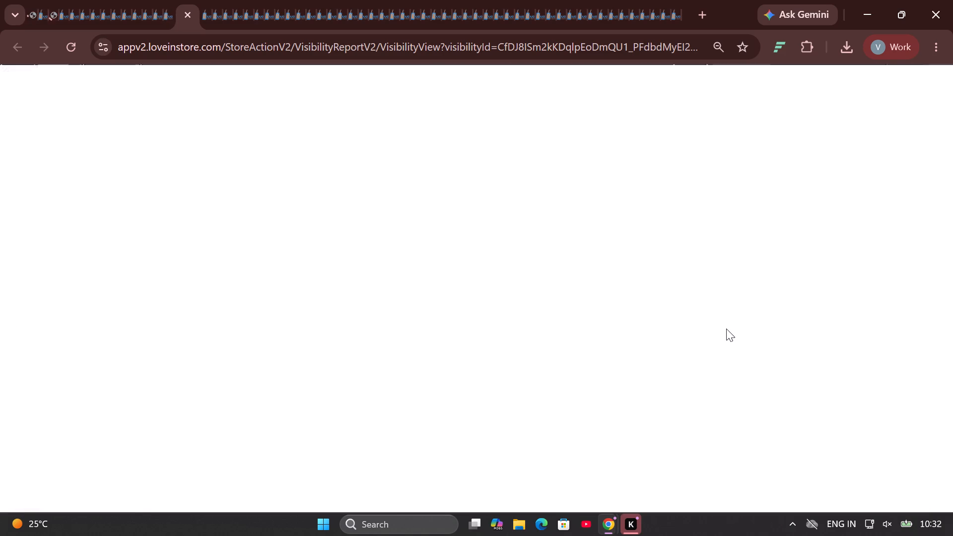
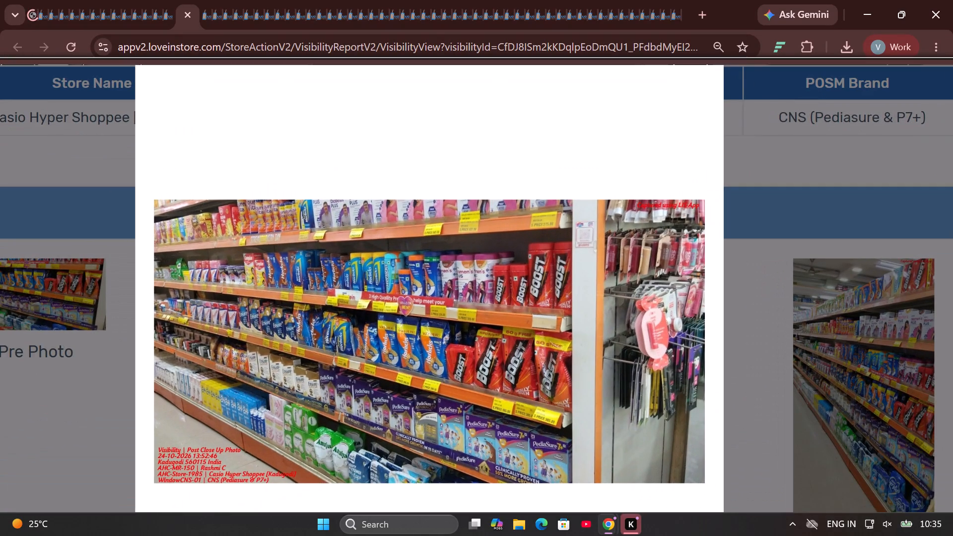
# For visit 770650, answer Yes to POSM available, stock face up, planogram and same-store check-in, and No to product at eye level height.
pyautogui.scroll(-1, 402, 367)
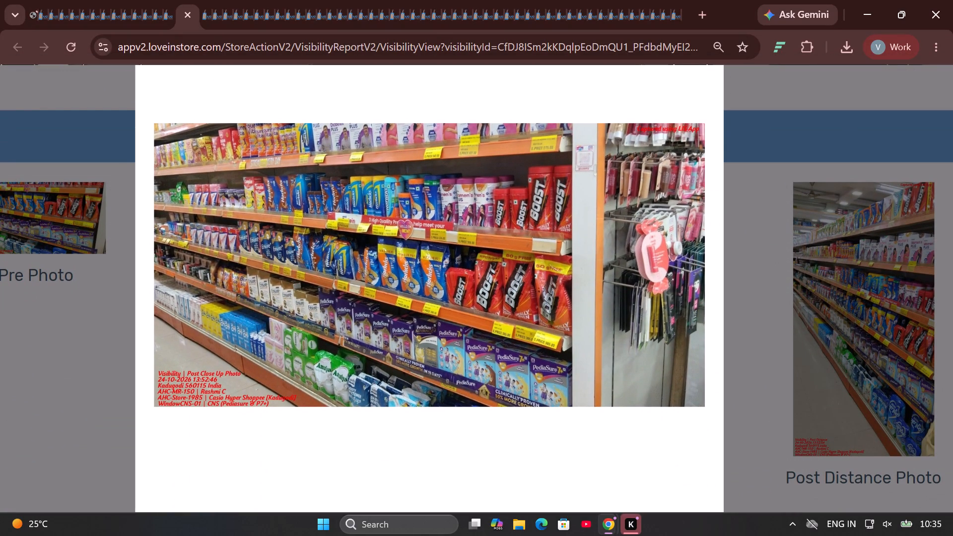
pyautogui.click(676, 378)
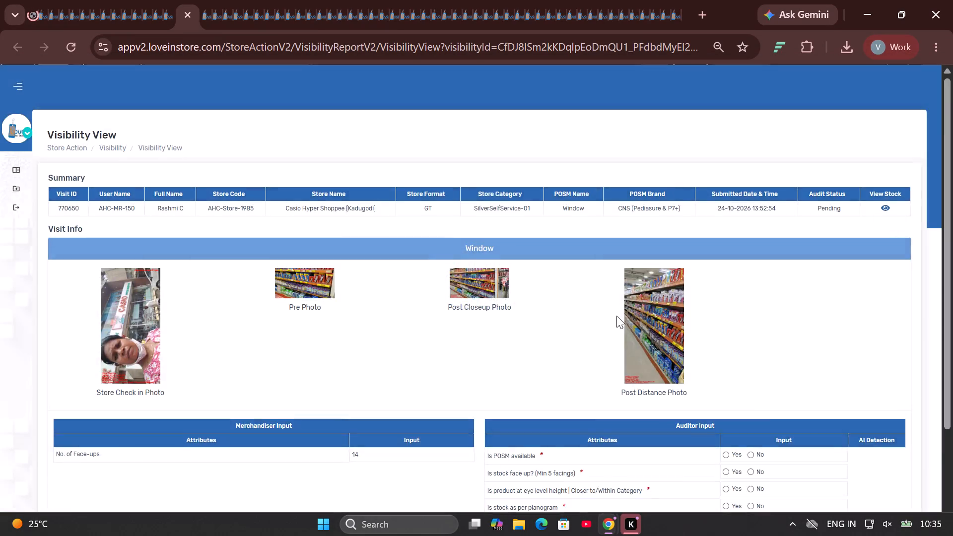
pyautogui.scroll(-5, 616, 316)
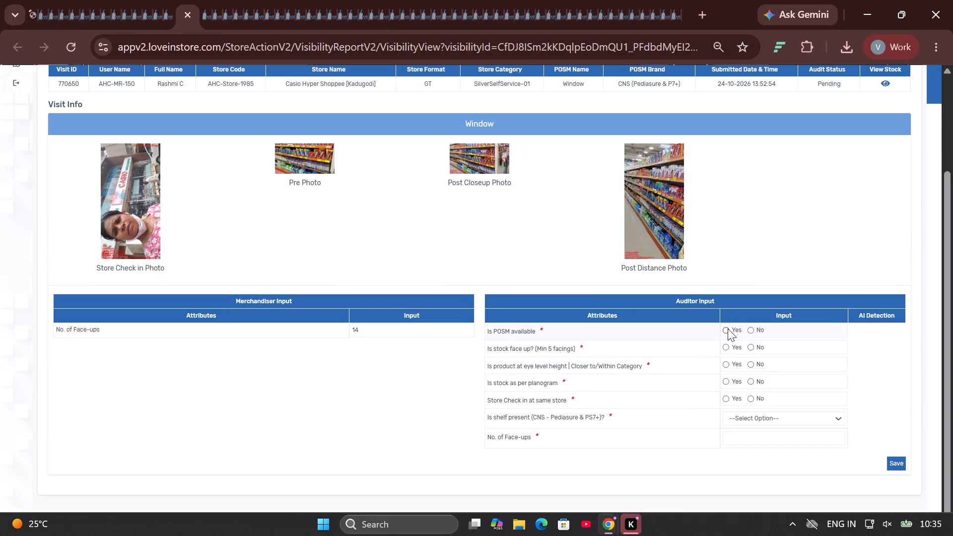
pyautogui.click(728, 329)
pyautogui.press('Tab')
pyautogui.press('space')
pyautogui.press('Tab')
pyautogui.press('space')
pyautogui.press('Tab')
pyautogui.press('space')
pyautogui.press('Tab')
pyautogui.press('space')
pyautogui.hotkey('shift', 'Tab')
pyautogui.hotkey('shift', 'Tab')
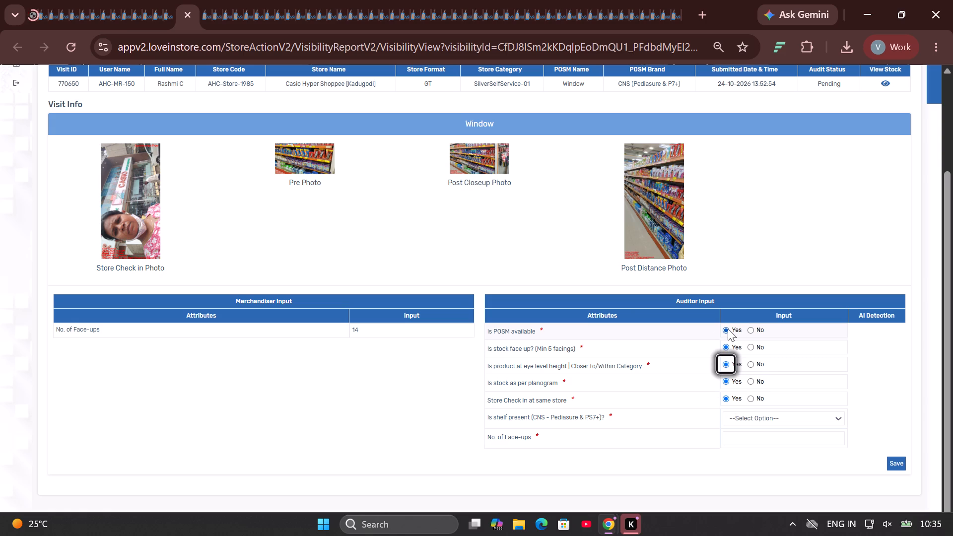
pyautogui.press('Right')
# Set shelf present to Yes (Silver & Gold) and face-ups to 10, and save the audit of visit 770650.
pyautogui.press('Tab')
pyautogui.press('Tab')
pyautogui.press('Tab')
pyautogui.press('Right')
pyautogui.press('Tab')
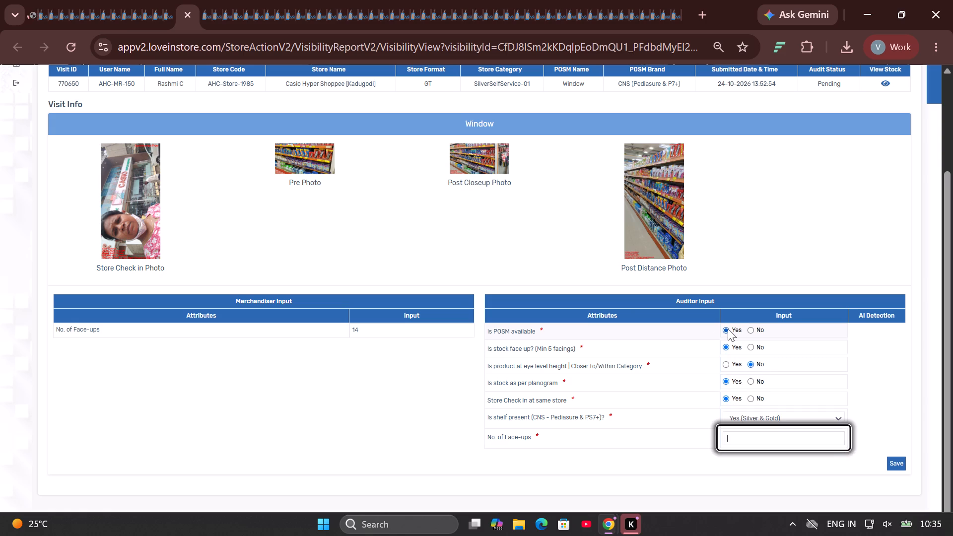
pyautogui.write('10')
pyautogui.press('Tab')
pyautogui.press('space')
# For visit 770647, check the post distance photo and answer Yes to POSM available, face up and planogram, No to eye level and same-store check-in.
pyautogui.hotkey('ctrl', 'Tab')
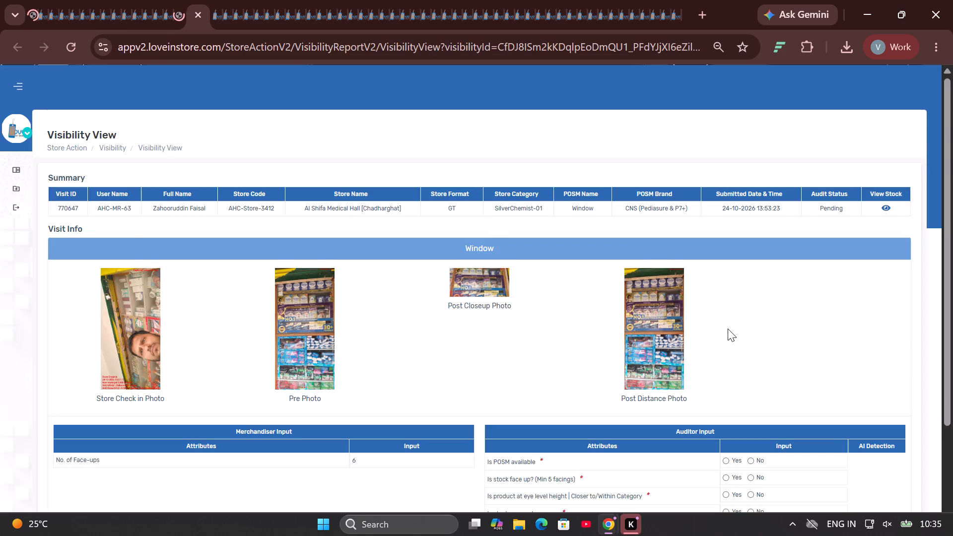
pyautogui.scroll(-4, 728, 329)
pyautogui.click(654, 197)
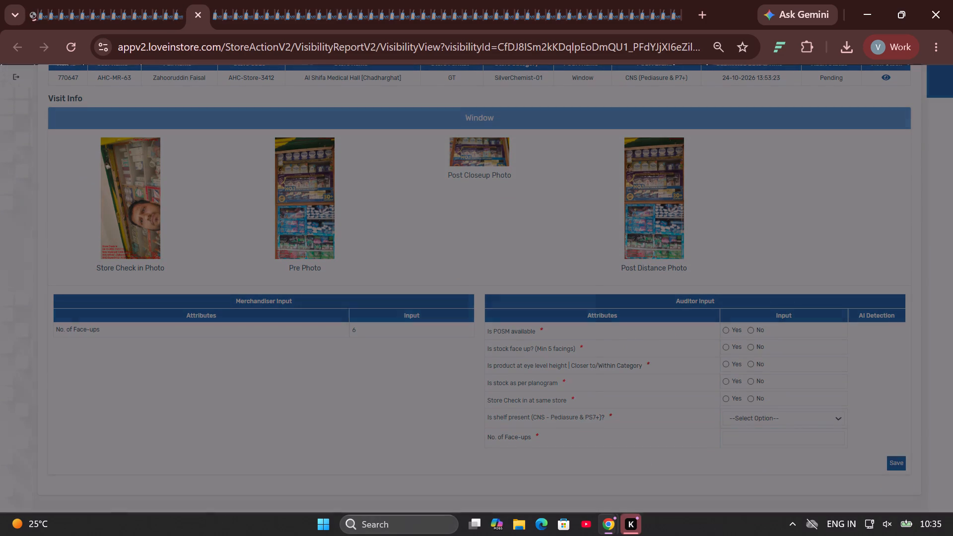
pyautogui.click(646, 312)
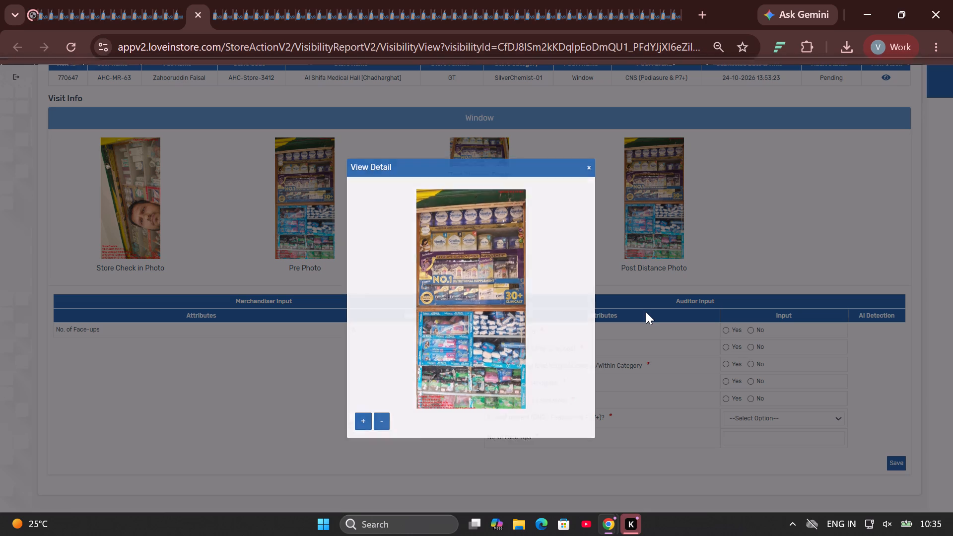
pyautogui.scroll(-5, 610, 327)
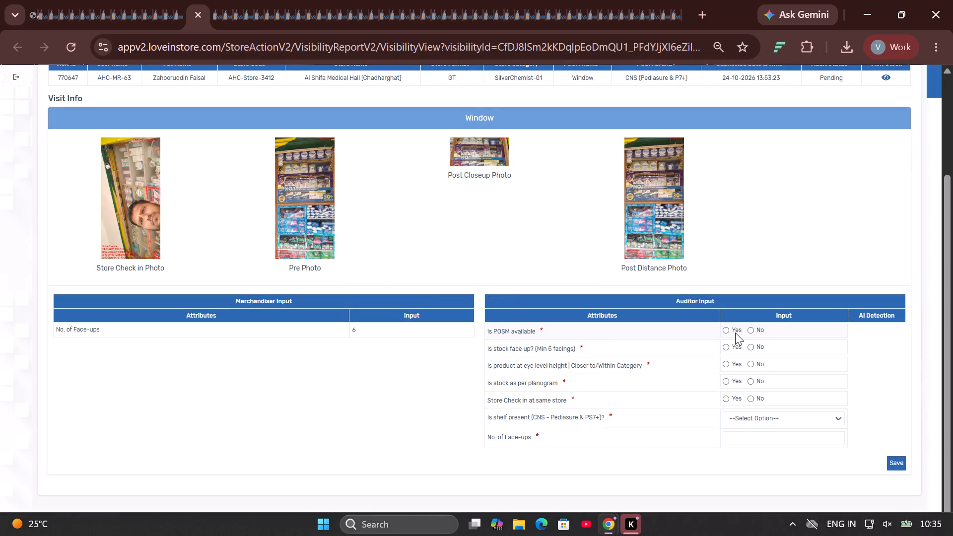
pyautogui.click(728, 327)
pyautogui.press('Tab')
pyautogui.press('space')
pyautogui.press('Tab')
pyautogui.press('Right')
pyautogui.press('Tab')
pyautogui.press('space')
pyautogui.press('Tab')
pyautogui.press('Right')
# Set shelf present to Yes (Silver & Gold) and face-ups to 6, and save the audit of visit 770647.
pyautogui.press('Tab')
pyautogui.press('Right')
pyautogui.press('Tab')
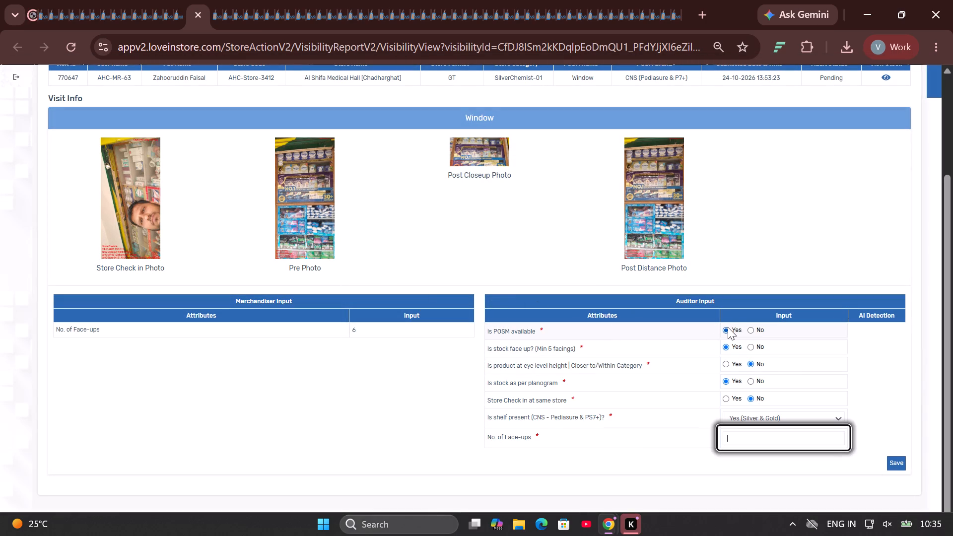
pyautogui.press('6')
pyautogui.press('Tab')
pyautogui.press('space')
# For visit 770643, answer Yes to POSM, planogram and same-store check-in, No to face up and eye level, and set shelf present to Yes (Silver & Gold).
pyautogui.hotkey('ctrl', 'Tab')
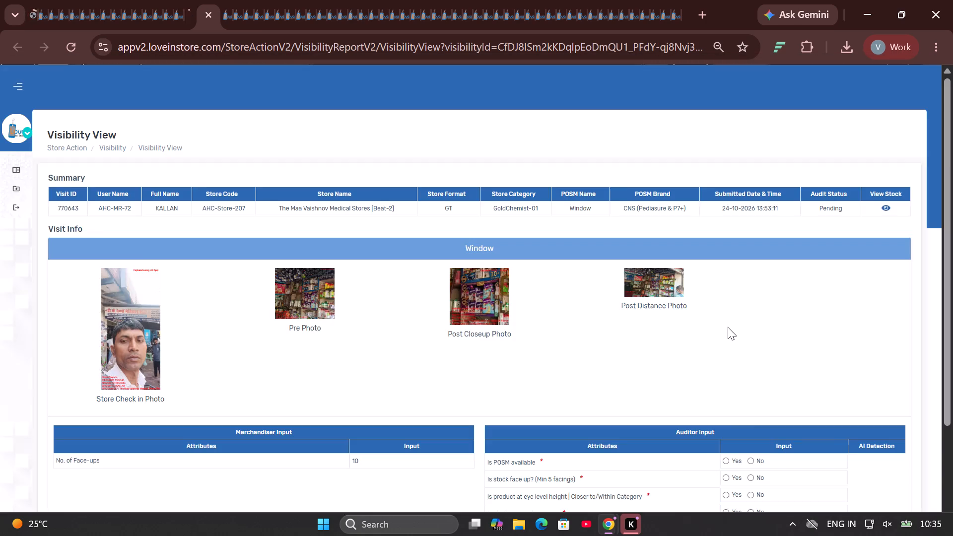
pyautogui.scroll(-3, 728, 327)
pyautogui.click(728, 327)
pyautogui.press('Tab')
pyautogui.press('Right')
pyautogui.press('Tab')
pyautogui.press('Right')
pyautogui.press('Tab')
pyautogui.press('space')
pyautogui.press('Tab')
pyautogui.press('space')
pyautogui.press('Tab')
pyautogui.press('Right')
pyautogui.press('Tab')
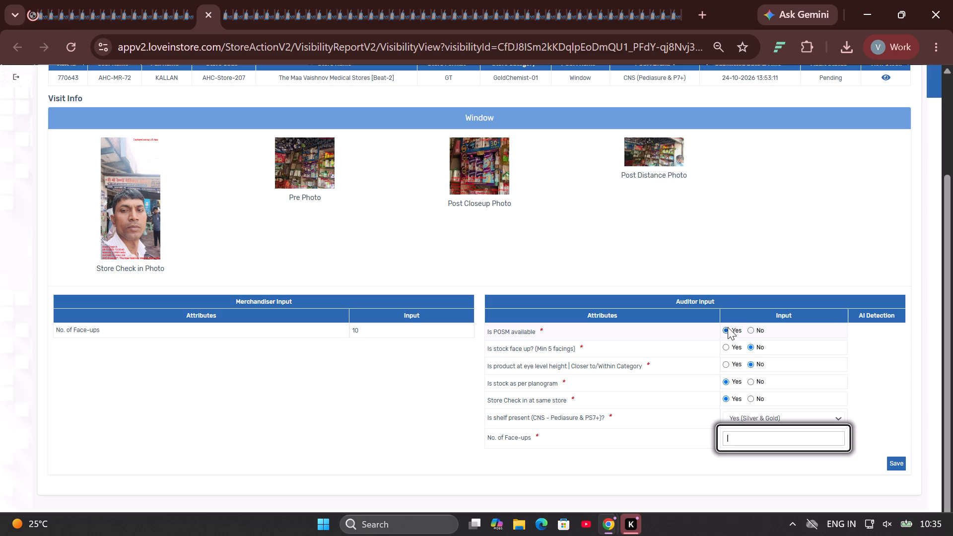
# Examine the post closeup photo of visit 770643 and change the stock face up answer to Yes.
pyautogui.click(451, 178)
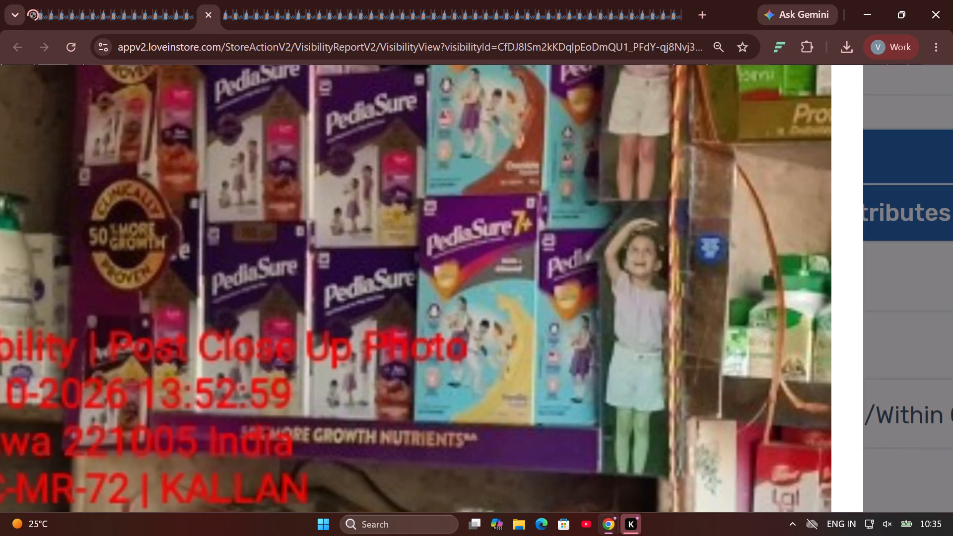
pyautogui.click(509, 315)
pyautogui.click(715, 289)
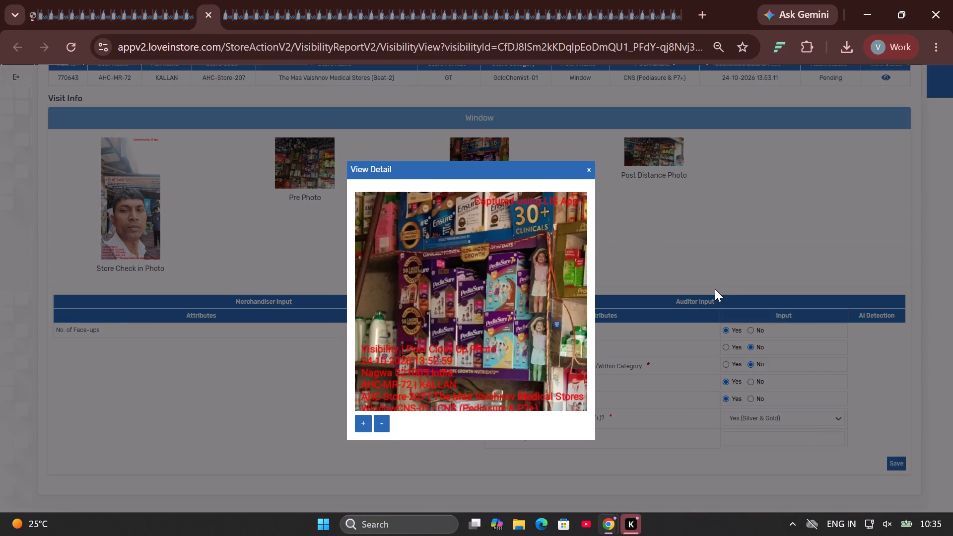
pyautogui.click(723, 328)
pyautogui.press('Tab')
pyautogui.press('Right')
# Enter 5 as the number of face-ups and save the audit of visit 770643.
pyautogui.press('Tab')
pyautogui.press('Tab')
pyautogui.press('Tab')
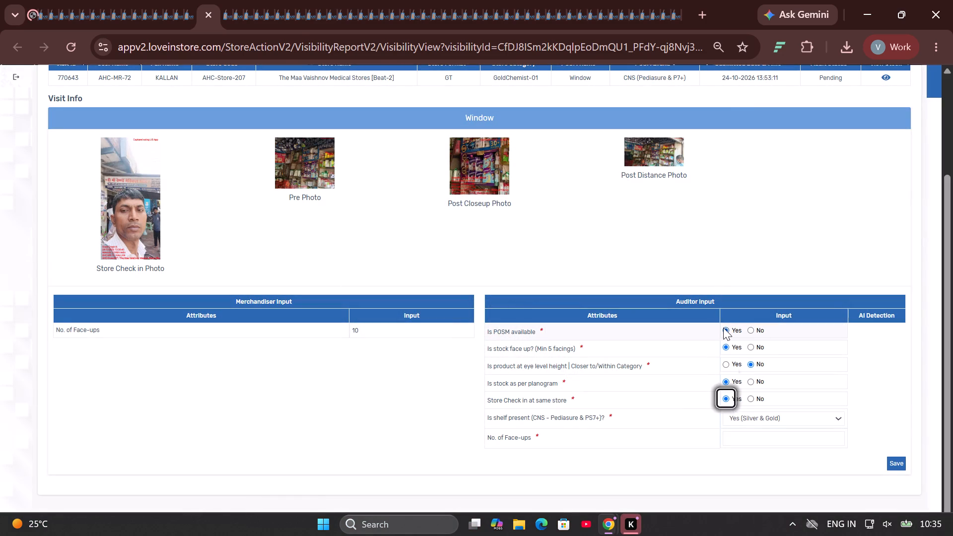
pyautogui.press('Tab')
pyautogui.press('Tab')
pyautogui.press('5')
pyautogui.press('Tab')
pyautogui.press('space')
# For visit 770645, answer Yes to POSM available, planogram and same-store check-in, and No to stock face up and eye level height.
pyautogui.hotkey('ctrl', 'Tab')
pyautogui.scroll(-3, 723, 328)
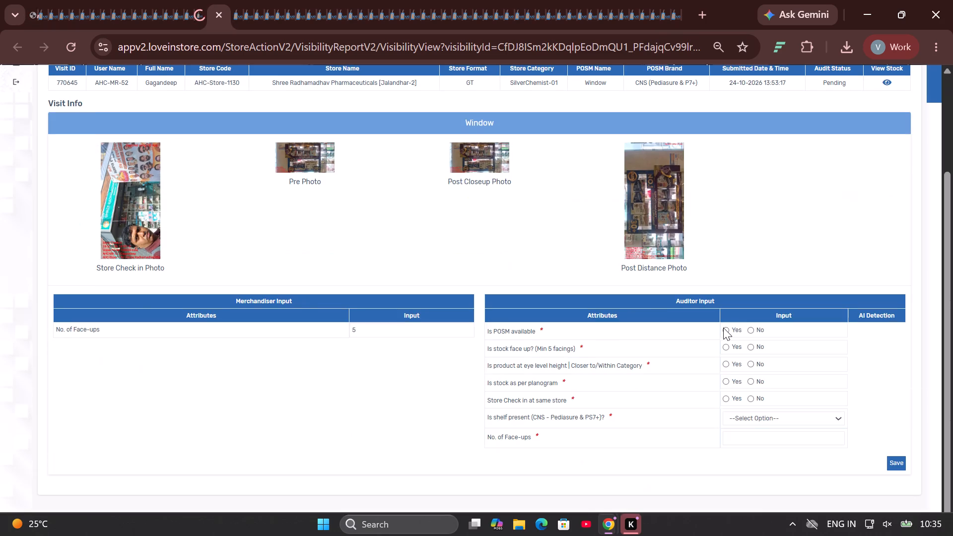
pyautogui.press('Tab')
pyautogui.press('space')
pyautogui.press('Tab')
pyautogui.press('Right')
pyautogui.scroll(-3, 723, 328)
pyautogui.click(723, 328)
pyautogui.press('Tab')
pyautogui.press('Right')
pyautogui.press('Tab')
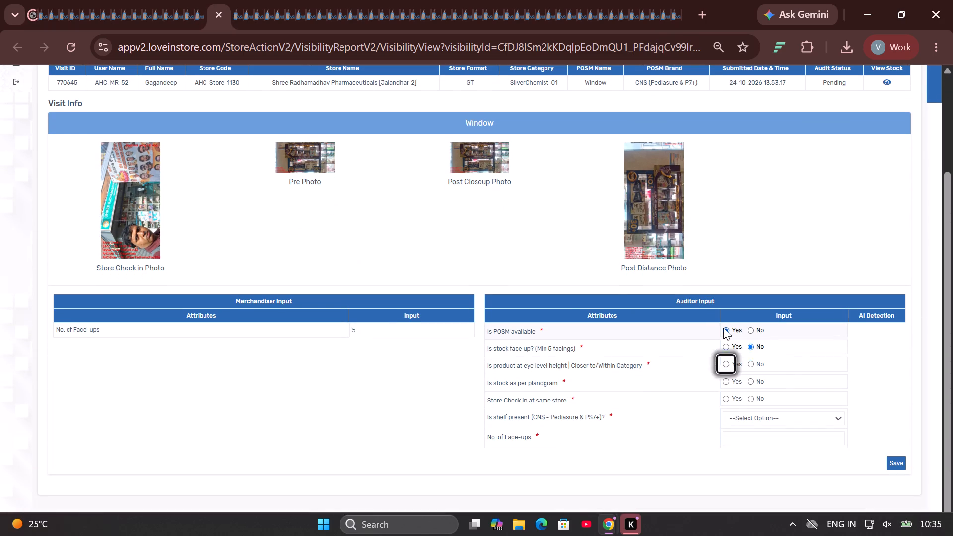
pyautogui.press('Right')
pyautogui.press('Tab')
pyautogui.press('space')
pyautogui.press('Tab')
pyautogui.press('space')
# Set shelf present to Yes (Silver & Gold) and face-ups to 4, and save the audit of visit 770645.
pyautogui.press('Tab')
pyautogui.press('Right')
pyautogui.press('Tab')
pyautogui.press('4')
pyautogui.press('Tab')
pyautogui.press('space')
# For visit 770641, answer Yes to POSM available, planogram and same-store check-in, and No to stock face up and eye level height.
pyautogui.hotkey('ctrl', 'Tab')
pyautogui.scroll(-2, 723, 328)
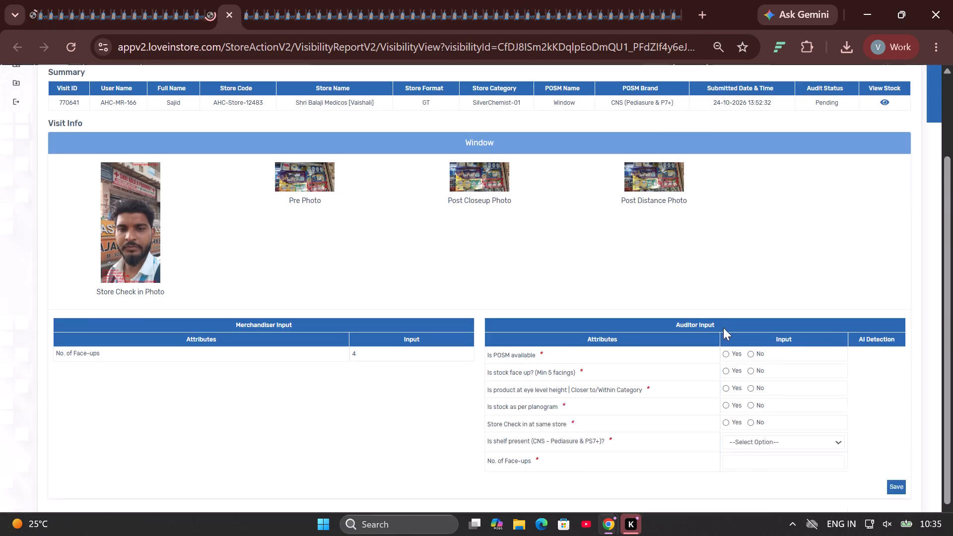
pyautogui.click(723, 328)
pyautogui.press('Tab')
pyautogui.press('Right')
pyautogui.press('Tab')
pyautogui.press('Right')
pyautogui.press('Tab')
pyautogui.press('space')
pyautogui.press('Tab')
pyautogui.press('space')
# Set shelf present to Yes (Silver & Gold) and face-ups to 4, and save the audit of visit 770641.
pyautogui.press('Tab')
pyautogui.press('Right')
pyautogui.press('Tab')
pyautogui.press('4')
pyautogui.press('Tab')
pyautogui.press('space')
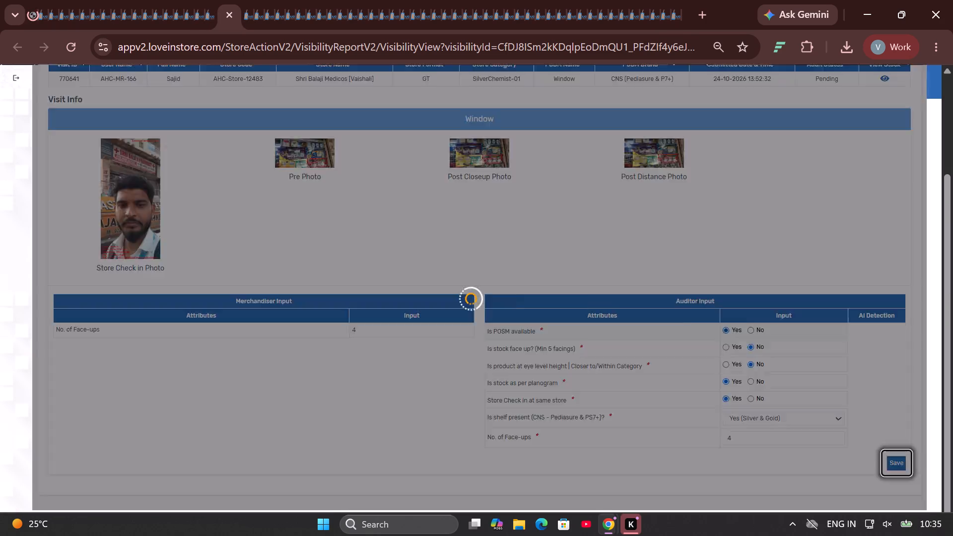
# For visit 770638, answer No to POSM available, stock face up and eye level height, and Yes to planogram and same-store check-in.
pyautogui.hotkey('ctrl', 'Tab')
pyautogui.scroll(-3, 723, 328)
pyautogui.click(723, 328)
pyautogui.press('Right')
pyautogui.press('Tab')
pyautogui.press('space')
pyautogui.press('Tab')
pyautogui.press('Right')
pyautogui.hotkey('shift', 'Tab')
pyautogui.hotkey('shift', 'Right')
pyautogui.press('Tab')
pyautogui.press('space')
pyautogui.press('Tab')
pyautogui.press('space')
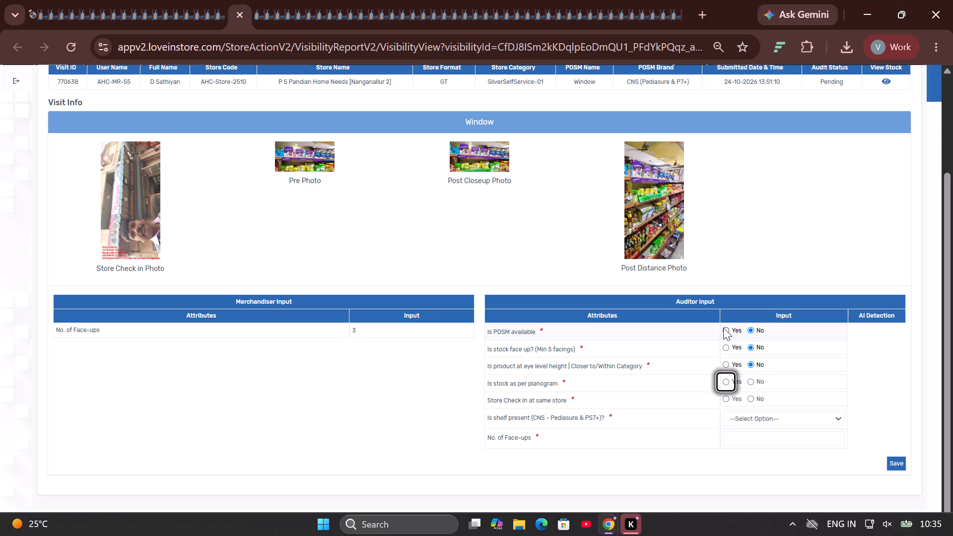
pyautogui.press('Tab')
pyautogui.press('space')
# Set shelf present to Yes (Silver & Gold) and face-ups to 3, and save the audit of visit 770638.
pyautogui.press('Tab')
pyautogui.press('Right')
pyautogui.press('Tab')
pyautogui.press('3')
pyautogui.press('Tab')
pyautogui.press('space')
# For visit 770637, answer Yes to POSM available, stock face up, planogram and same-store check-in, and No to eye level height.
pyautogui.hotkey('ctrl', 'Tab')
pyautogui.scroll(-2, 723, 328)
pyautogui.click(723, 328)
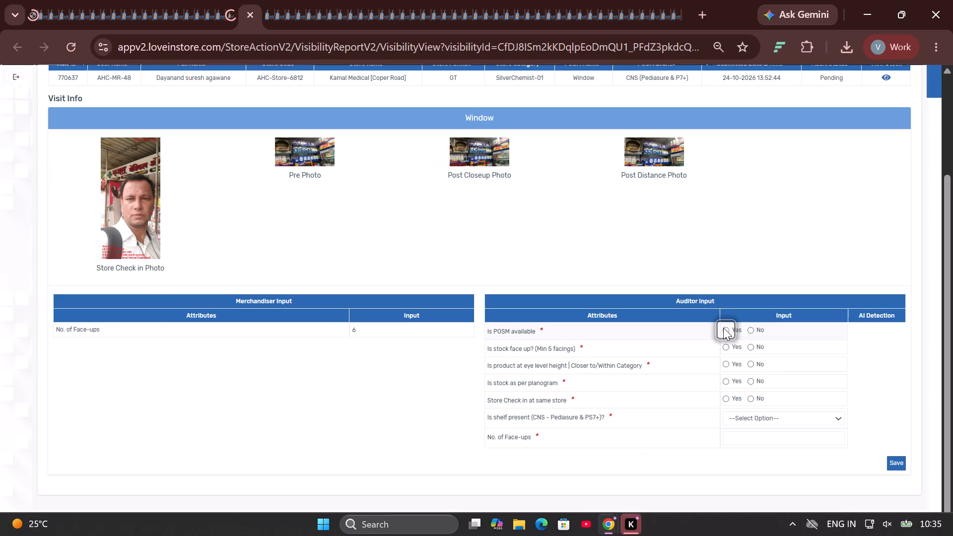
pyautogui.press('Tab')
pyautogui.press('space')
pyautogui.press('Tab')
pyautogui.press('Right')
pyautogui.press('Tab')
pyautogui.press('space')
pyautogui.press('Tab')
pyautogui.press('space')
# Set shelf present to Yes (Silver & Gold) and face-ups to 6, and save the audit of visit 770637.
pyautogui.press('Tab')
pyautogui.press('Right')
pyautogui.press('Tab')
pyautogui.press('6')
pyautogui.press('Tab')
pyautogui.press('space')
pyautogui.press('Tab')
pyautogui.scroll(-2, 723, 328)
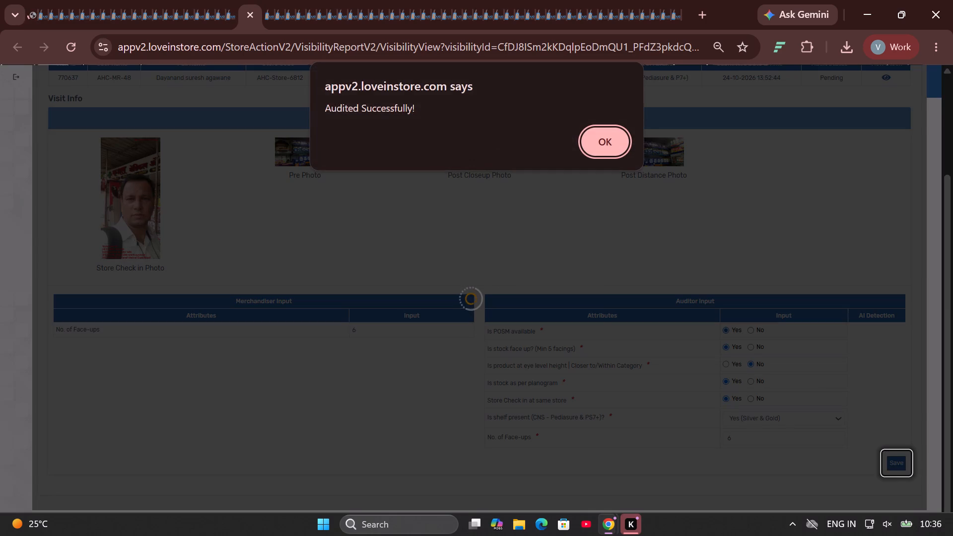
# For visit 770635, answer Yes to POSM available, stock face up, planogram and same-store check-in, and No to eye level height.
pyautogui.hotkey('ctrl', 'Tab')
pyautogui.scroll(-3, 723, 328)
pyautogui.click(723, 328)
pyautogui.press('Tab')
pyautogui.press('space')
pyautogui.press('Tab')
pyautogui.press('Right')
pyautogui.press('Tab')
pyautogui.hotkey('shift', 'Tab')
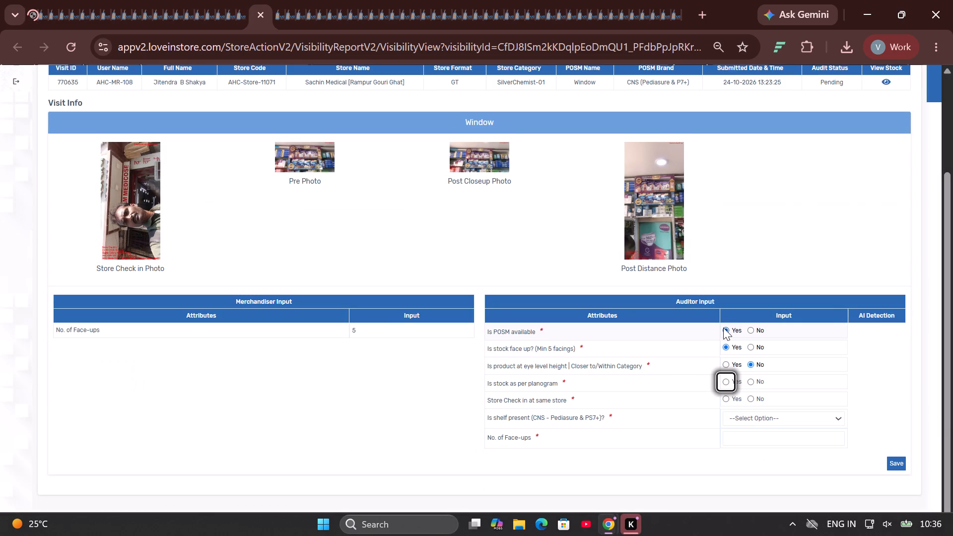
pyautogui.hotkey('shift', 'Right')
pyautogui.press('Right')
pyautogui.press('Tab')
pyautogui.press('space')
pyautogui.press('Tab')
pyautogui.press('space')
# Set shelf present to Yes (Silver & Gold) and face-ups to 5, and save the audit of visit 770635.
pyautogui.press('Tab')
pyautogui.press('Right')
pyautogui.press('Tab')
pyautogui.press('5')
pyautogui.press('Tab')
pyautogui.press('space')
# For visit 770633, answer Yes to POSM available, stock face up, planogram and same-store check-in, and No to eye level height.
pyautogui.hotkey('ctrl', 'Tab')
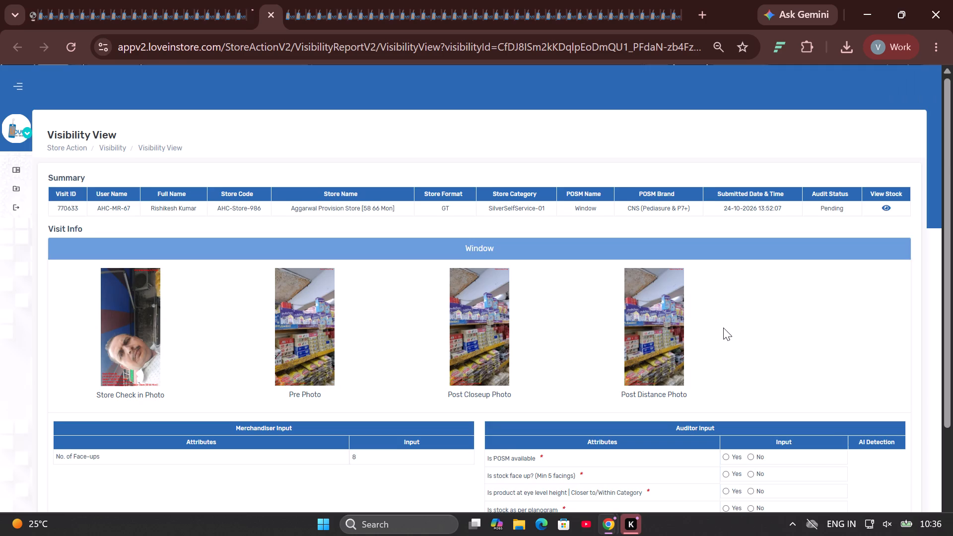
pyautogui.scroll(-3, 723, 328)
pyautogui.click(723, 328)
pyautogui.press('Right')
pyautogui.press('Tab')
pyautogui.press('space')
pyautogui.press('Tab')
pyautogui.press('Right')
pyautogui.press('Tab')
pyautogui.press('space')
pyautogui.press('Tab')
pyautogui.press('space')
# Set visit 770633's shelf present to Yes (Silver & Gold) and change its same-store check-in answer to No.
pyautogui.press('Tab')
pyautogui.press('Right')
pyautogui.press('Tab')
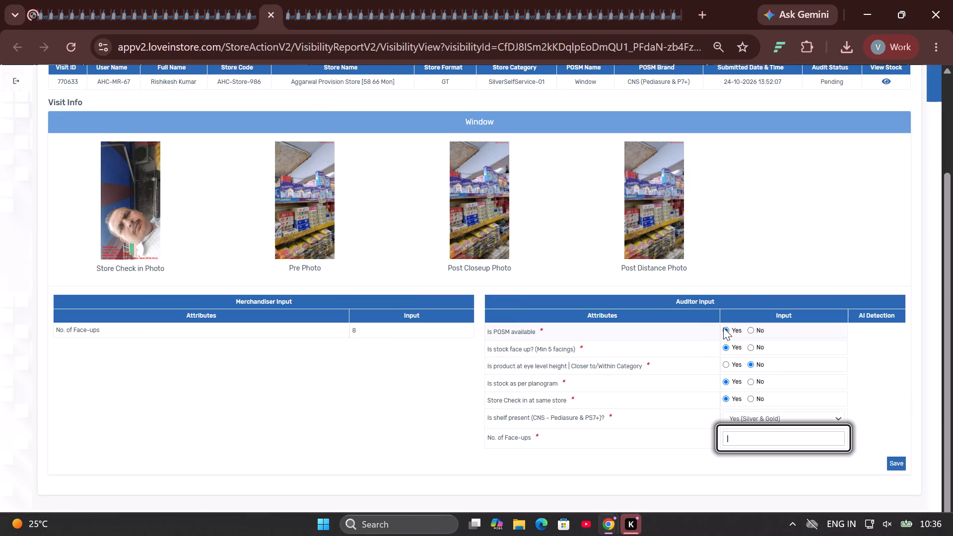
pyautogui.hotkey('shift', 'Tab')
pyautogui.press('Right')
pyautogui.press('Tab')
pyautogui.hotkey('shift', 'Tab')
pyautogui.hotkey('shift', 'Tab')
pyautogui.press('Right')
pyautogui.press('Tab')
pyautogui.press('Left')
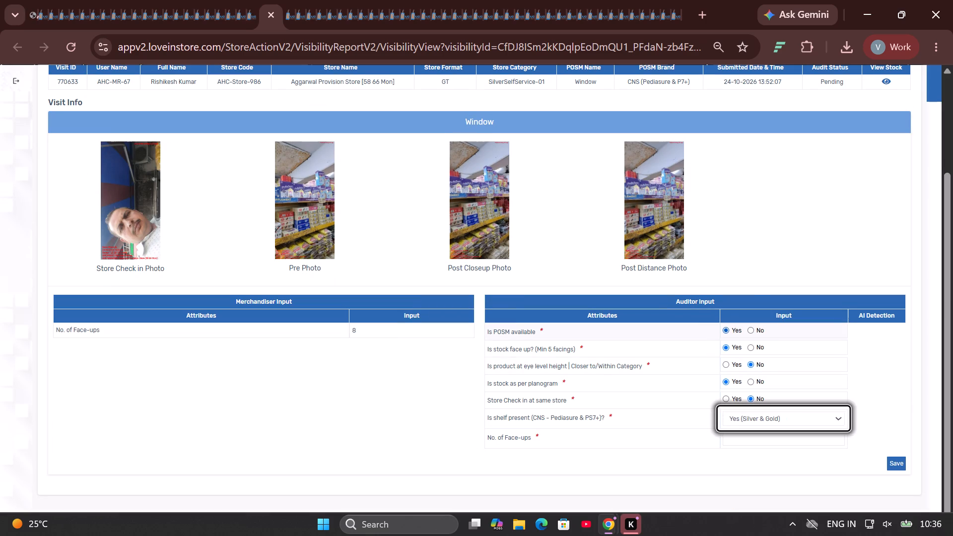
# Set face-ups to 8 and save the audit of visit 770633.
pyautogui.press('Tab')
pyautogui.press('8')
pyautogui.press('Tab')
pyautogui.press('space')
# For visit 770631, answer Yes to POSM available, stock face up, eye level height, planogram and same-store check-in.
pyautogui.hotkey('ctrl', 'Tab')
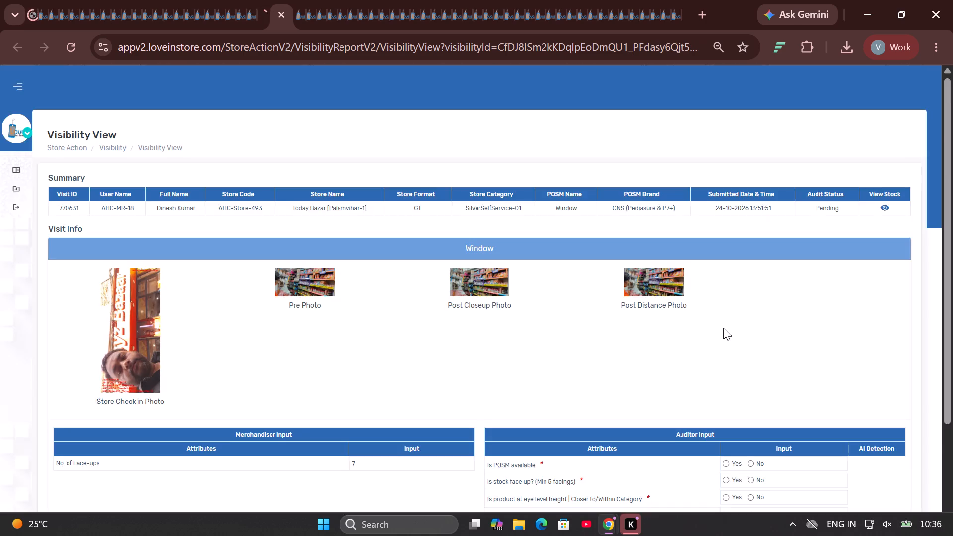
pyautogui.scroll(-3, 723, 328)
pyautogui.click(723, 328)
pyautogui.press('Tab')
pyautogui.press('space')
pyautogui.press('Tab')
pyautogui.press('space')
pyautogui.press('Tab')
pyautogui.press('space')
pyautogui.press('Tab')
pyautogui.press('space')
# Set shelf present to Yes (Silver & Gold) and face-ups to 6, and save the audit of visit 770631.
pyautogui.press('Tab')
pyautogui.press('Right')
pyautogui.press('Tab')
pyautogui.press('6')
pyautogui.press('Tab')
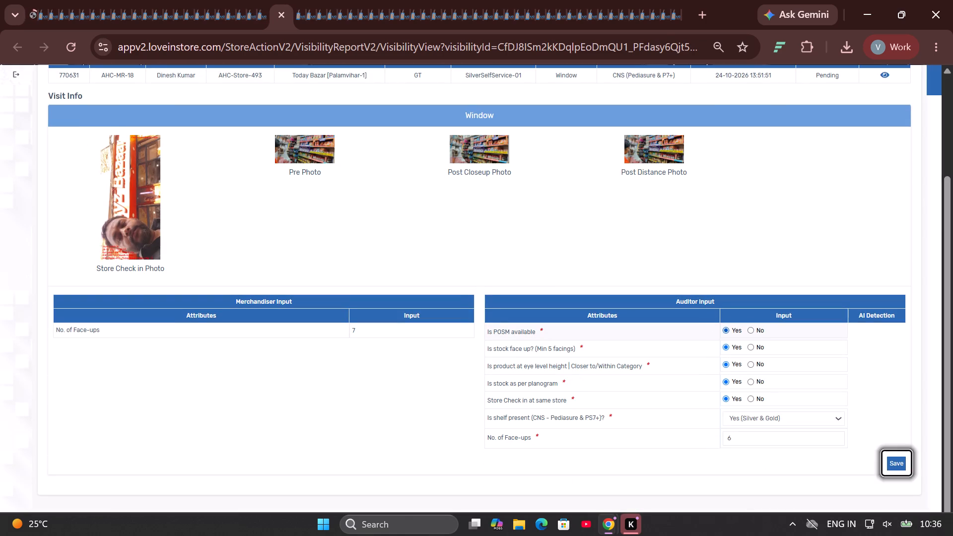
pyautogui.press('space')
# For visit 770628, answer Yes to POSM available, planogram and same-store check-in, and No to stock face up and eye level height.
pyautogui.hotkey('ctrl', 'Tab')
pyautogui.scroll(-2, 723, 328)
pyautogui.click(723, 328)
pyautogui.press('Tab')
pyautogui.press('Right')
pyautogui.press('Tab')
pyautogui.press('Right')
pyautogui.press('Tab')
pyautogui.press('space')
pyautogui.press('Tab')
pyautogui.press('space')
# Set shelf present to Yes (Silver & Gold) and face-ups to 2, and save the audit of visit 770628.
pyautogui.press('Tab')
pyautogui.press('Right')
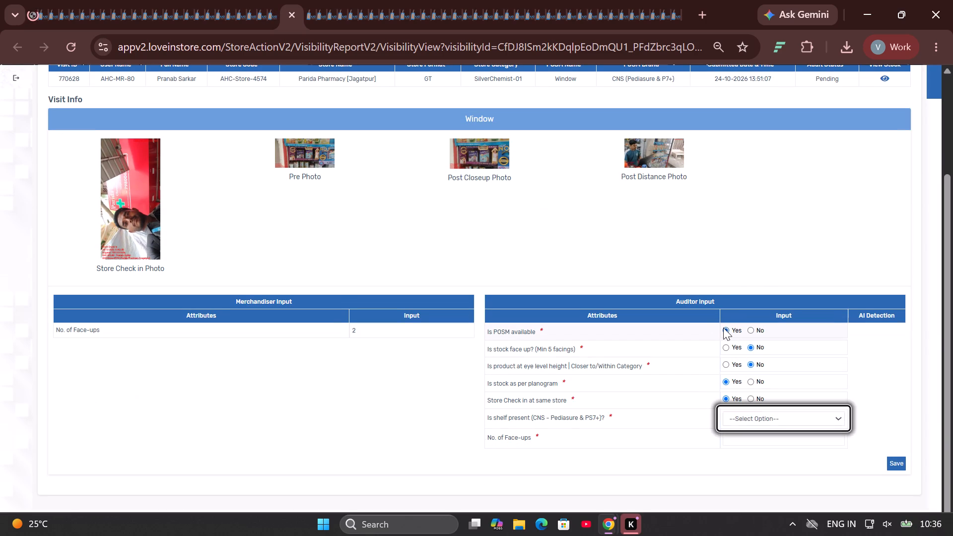
pyautogui.press('Tab')
pyautogui.press('3')
pyautogui.hotkey('shift', 'Tab')
pyautogui.press('Tab')
pyautogui.press('2')
pyautogui.press('Tab')
pyautogui.press('space')
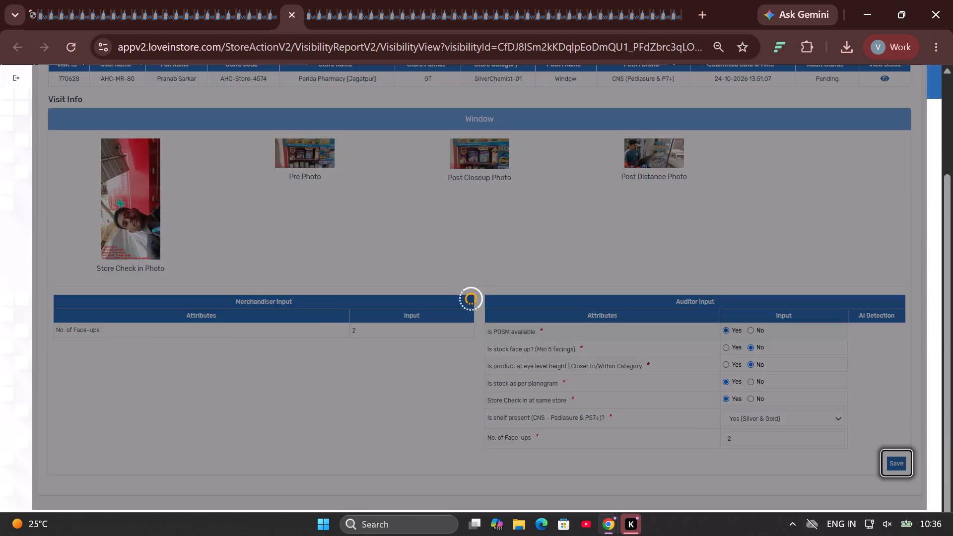
# For visit 770627, answer Yes to POSM available, stock face up and same-store check-in, and No to eye level height and planogram.
pyautogui.hotkey('ctrl', 'Tab')
pyautogui.scroll(-2, 723, 328)
pyautogui.click(723, 328)
pyautogui.press('Tab')
pyautogui.press('space')
pyautogui.press('Tab')
pyautogui.press('Right')
pyautogui.press('Tab')
pyautogui.press('Right')
pyautogui.press('Tab')
pyautogui.press('space')
# Change visit 770627's planogram answer to Yes and its stock face up answer to No.
pyautogui.hotkey('shift', 'Tab')
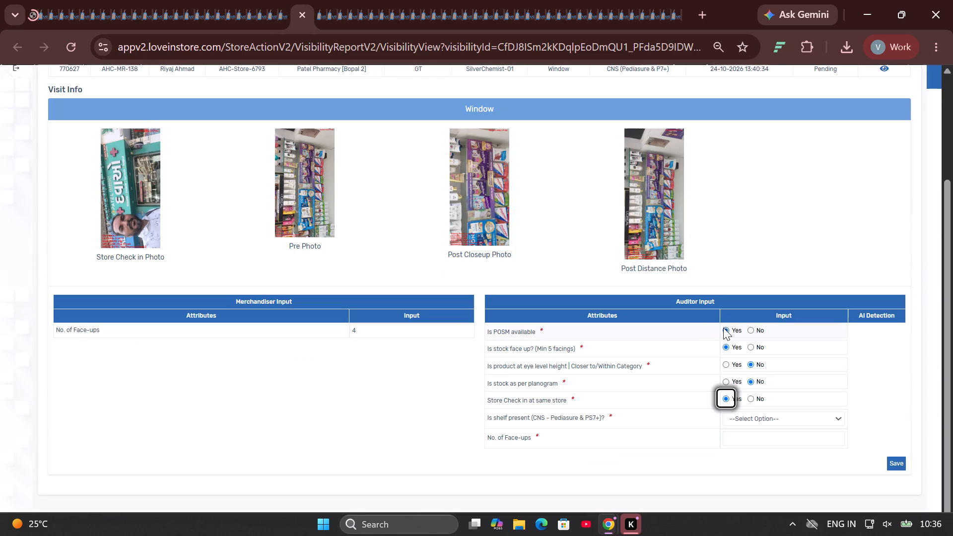
pyautogui.hotkey('shift', 'Right')
pyautogui.hotkey('shift', 'Tab')
pyautogui.hotkey('shift', 'Tab')
pyautogui.hotkey('shift', 'Right')
pyautogui.press('Tab')
pyautogui.press('space')
pyautogui.press('Tab')
pyautogui.press('space')
# Set shelf present to Yes (Silver & Gold) and face-ups to 4, and save the audit of visit 770627.
pyautogui.press('Tab')
pyautogui.press('Tab')
pyautogui.press('Right')
pyautogui.press('Tab')
pyautogui.press('4')
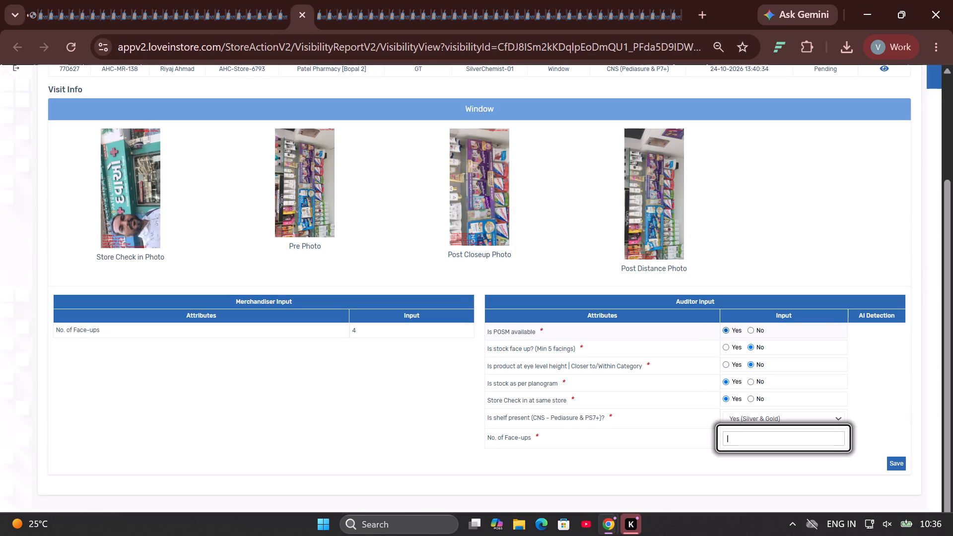
pyautogui.press('Tab')
pyautogui.press('space')
# For visit 770625, answer Yes to POSM available, planogram and same-store check-in, and No to stock face up and eye level height.
pyautogui.hotkey('ctrl', 'Tab')
pyautogui.scroll(-3, 723, 328)
pyautogui.click(723, 328)
pyautogui.press('Tab')
pyautogui.press('space')
pyautogui.press('Tab')
pyautogui.press('Right')
pyautogui.hotkey('shift', 'Tab')
pyautogui.press('Right')
pyautogui.press('Tab')
pyautogui.press('space')
pyautogui.press('Tab')
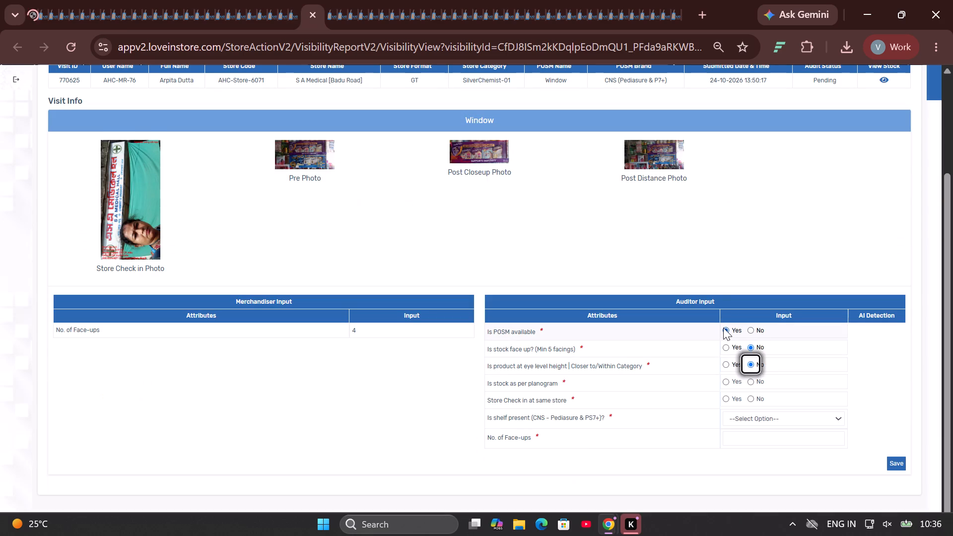
pyautogui.press('space')
pyautogui.press('Tab')
pyautogui.press('space')
# Set shelf present to Yes (Silver & Gold) and face-ups to 4, and save the audit of visit 770625.
pyautogui.press('Tab')
pyautogui.press('Right')
pyautogui.press('Tab')
pyautogui.press('4')
pyautogui.press('Tab')
pyautogui.press('space')
# For visit 770623, answer Yes to POSM available, stock face up, planogram and same-store check-in, and No to eye level height.
pyautogui.hotkey('ctrl', 'Tab')
pyautogui.scroll(-3, 723, 328)
pyautogui.click(723, 328)
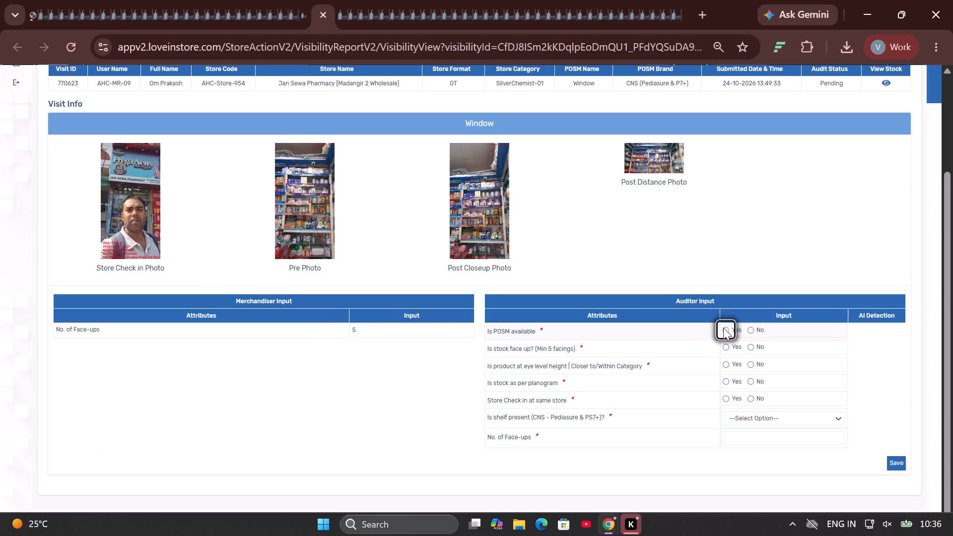
pyautogui.press('Tab')
pyautogui.press('space')
pyautogui.press('Tab')
pyautogui.press('Right')
pyautogui.press('Tab')
pyautogui.press('space')
pyautogui.press('Tab')
pyautogui.press('space')
# Set shelf present to Yes (Silver & Gold) and face-ups to 5, and save the audit of visit 770623.
pyautogui.press('Tab')
pyautogui.press('Right')
pyautogui.press('Tab')
pyautogui.press('5')
pyautogui.press('Tab')
pyautogui.press('space')
# For visit 770621, answer Yes to POSM, stock face up, planogram and same-store check-in, No to eye level height, and set shelf present to Yes (Silver & Gold).
pyautogui.hotkey('ctrl', 'Tab')
pyautogui.scroll(-5, 723, 328)
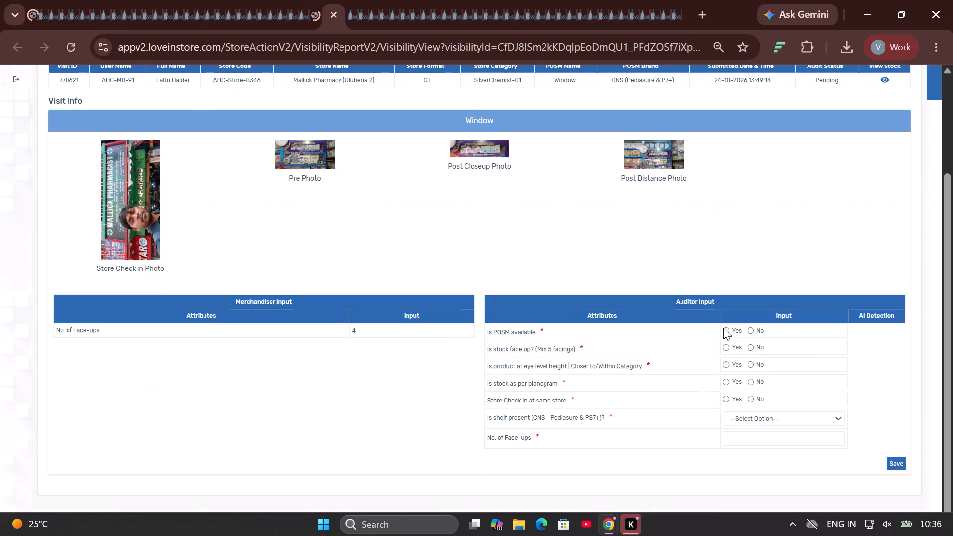
pyautogui.click(723, 328)
pyautogui.press('Tab')
pyautogui.press('space')
pyautogui.press('Tab')
pyautogui.press('Right')
pyautogui.press('Tab')
pyautogui.press('space')
pyautogui.press('Tab')
pyautogui.press('space')
pyautogui.press('Tab')
pyautogui.press('Right')
# Change visit 770621's stock face up answer to No, leaving eye level height answered No.
pyautogui.hotkey('shift', 'Tab')
pyautogui.hotkey('shift', 'Tab')
pyautogui.hotkey('shift', 'Tab')
pyautogui.press('Right')
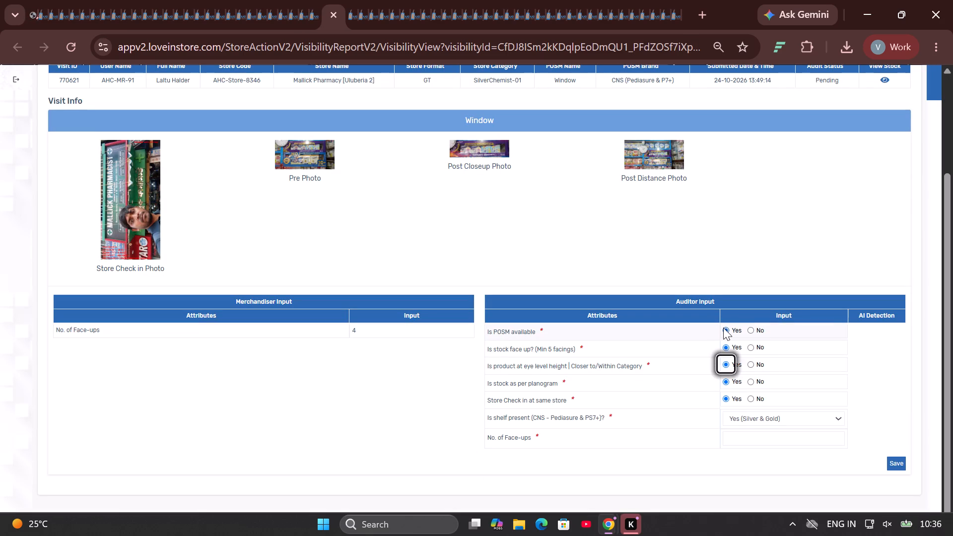
pyautogui.hotkey('shift', 'Tab')
pyautogui.press('Right')
pyautogui.press('Tab')
pyautogui.press('Right')
# Set the number of face-ups to 4 and save the audit of visit 770621.
pyautogui.press('Tab')
pyautogui.press('Tab')
pyautogui.press('Tab')
pyautogui.press('Tab')
pyautogui.press('4')
pyautogui.press('Tab')
pyautogui.press('space')
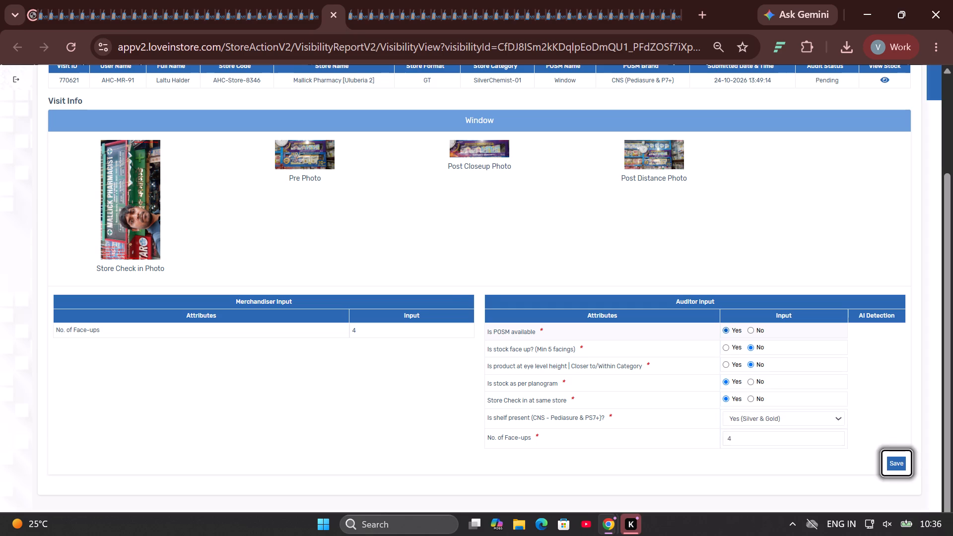
# For visit 770618, answer Yes to POSM available, stock face up, planogram and same-store check-in, and No to eye level height.
pyautogui.hotkey('ctrl', 'Tab')
pyautogui.scroll(-3, 723, 328)
pyautogui.click(723, 328)
pyautogui.press('Tab')
pyautogui.press('space')
pyautogui.press('Tab')
pyautogui.press('Right')
pyautogui.press('Tab')
pyautogui.press('space')
pyautogui.press('Tab')
pyautogui.press('space')
# Set shelf present to Yes (Silver & Gold) and face-ups to 6, and save the audit of visit 770618.
pyautogui.press('Tab')
pyautogui.press('Right')
pyautogui.press('Tab')
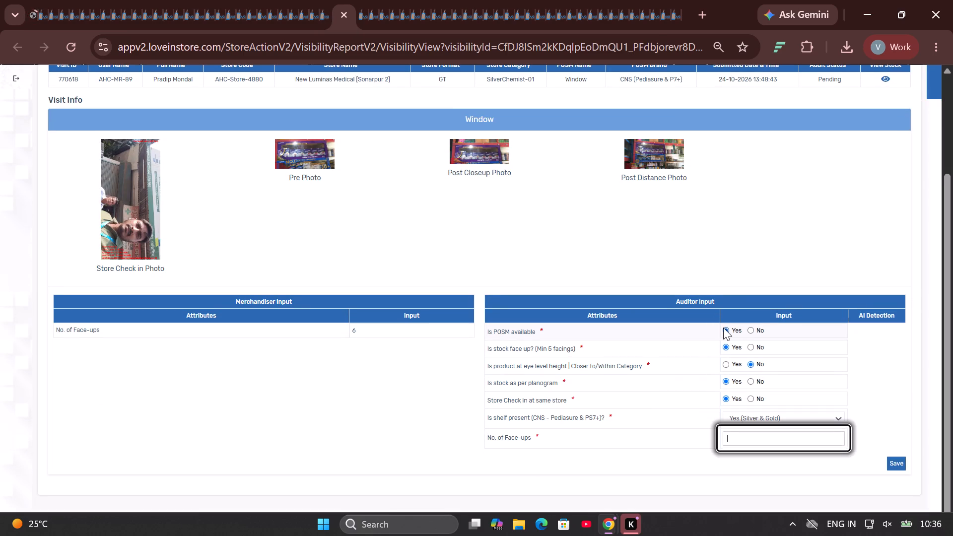
pyautogui.press('6')
pyautogui.press('Tab')
pyautogui.press('space')
# For visit 770617, answer Yes to POSM available, stock face up, planogram and same-store check-in, and No to eye level height.
pyautogui.hotkey('ctrl', 'Tab')
pyautogui.scroll(-4, 723, 328)
pyautogui.click(723, 328)
pyautogui.press('Tab')
pyautogui.press('space')
pyautogui.press('Tab')
pyautogui.press('Right')
pyautogui.hotkey('shift', 'Tab')
pyautogui.hotkey('shift', 'Right')
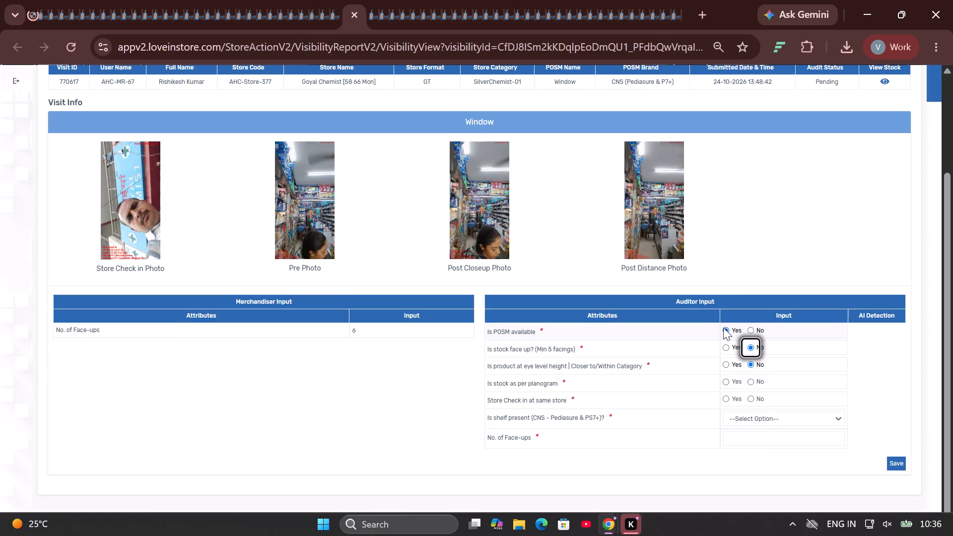
pyautogui.press('Right')
pyautogui.press('Tab')
pyautogui.press('space')
pyautogui.press('Tab')
pyautogui.press('space')
pyautogui.press('Tab')
pyautogui.press('space')
# Set shelf present to Yes (Silver & Gold) and face-ups to 5, and save the audit of visit 770617.
pyautogui.press('Tab')
pyautogui.press('Right')
pyautogui.press('Tab')
pyautogui.press('5')
pyautogui.press('Tab')
pyautogui.press('space')
# For visit 770616, answer Yes to POSM available, stock face up, planogram and same-store check-in, and No to eye level height.
pyautogui.hotkey('ctrl', 'Tab')
pyautogui.scroll(-3, 723, 328)
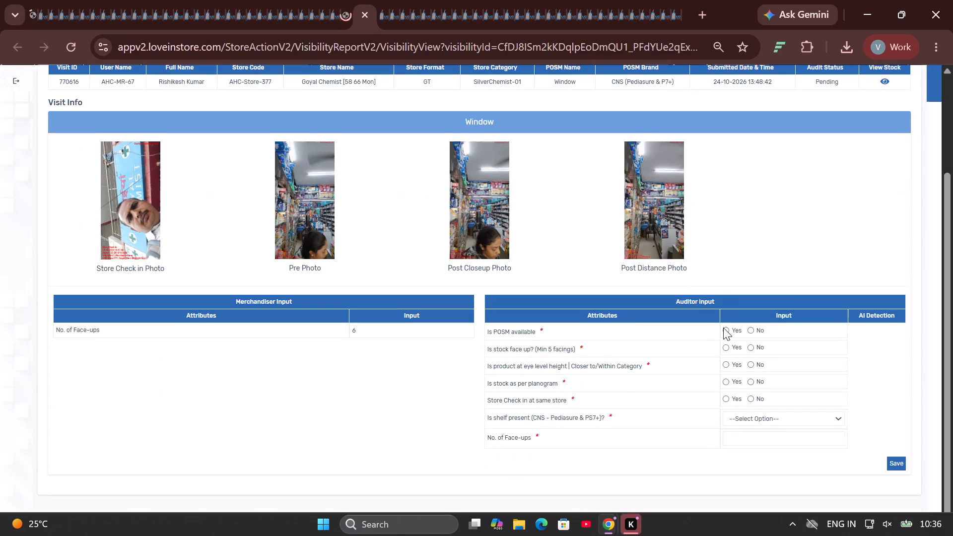
pyautogui.click(723, 328)
pyautogui.press('Tab')
pyautogui.press('space')
pyautogui.press('Tab')
pyautogui.press('Right')
pyautogui.press('Tab')
pyautogui.press('space')
pyautogui.press('Tab')
pyautogui.press('space')
# Set shelf present to Yes (Silver & Gold) and face-ups to 5, and save the audit of visit 770616.
pyautogui.press('Tab')
pyautogui.press('Right')
pyautogui.press('Tab')
pyautogui.press('5')
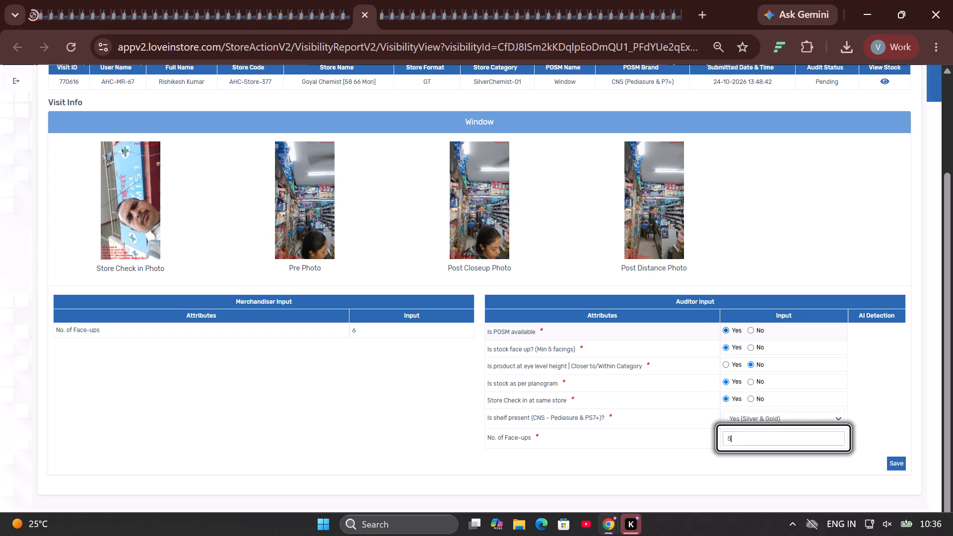
pyautogui.press('Tab')
pyautogui.press('space')
# For visit 770613, answer Yes to POSM available, planogram and same-store check-in, and No to stock face up and eye level height.
pyautogui.hotkey('ctrl', 'Tab')
pyautogui.scroll(-5, 723, 328)
pyautogui.click(723, 328)
pyautogui.press('Tab')
pyautogui.press('Right')
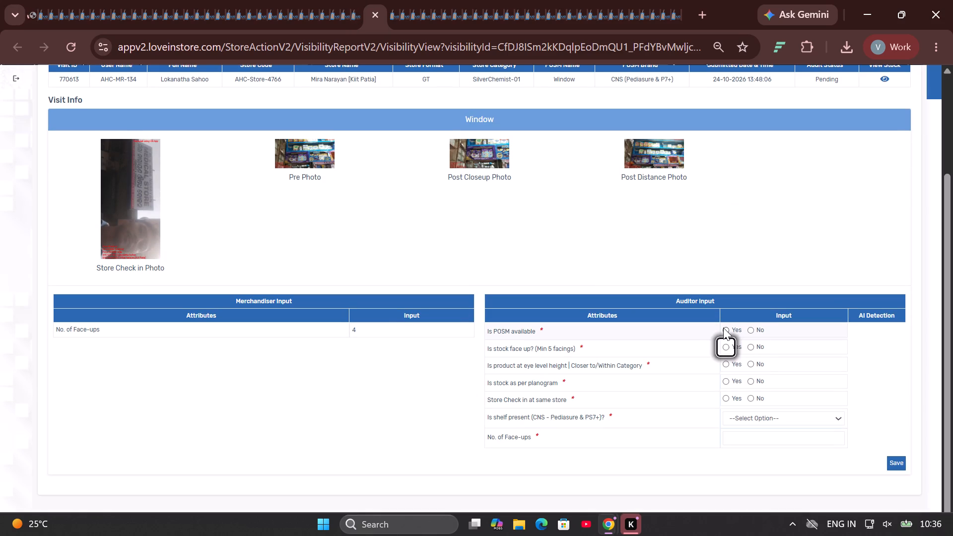
pyautogui.press('Tab')
pyautogui.press('Right')
pyautogui.press('Tab')
pyautogui.press('space')
pyautogui.press('Tab')
pyautogui.press('space')
# Set shelf present to Yes (Silver & Gold) and face-ups to 4, and save the audit of visit 770613.
pyautogui.press('Tab')
pyautogui.press('Right')
pyautogui.press('Tab')
pyautogui.press('4')
pyautogui.press('Tab')
pyautogui.press('space')
# For visit 770610, answer Yes to POSM available and stock face up, and No to eye level height.
pyautogui.hotkey('ctrl', 'Tab')
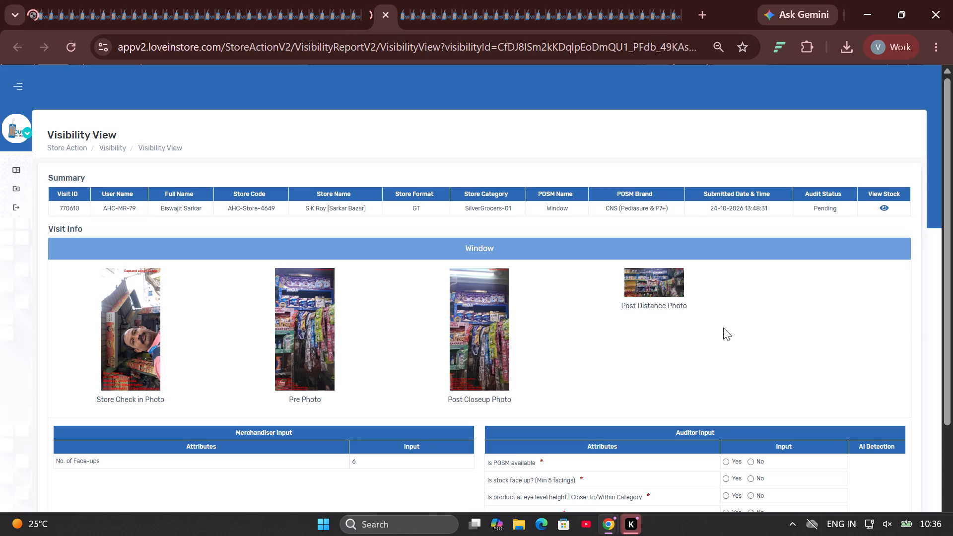
pyautogui.scroll(-3, 723, 328)
pyautogui.click(723, 328)
pyautogui.press('Tab')
pyautogui.press('space')
pyautogui.press('Tab')
pyautogui.press('Right')
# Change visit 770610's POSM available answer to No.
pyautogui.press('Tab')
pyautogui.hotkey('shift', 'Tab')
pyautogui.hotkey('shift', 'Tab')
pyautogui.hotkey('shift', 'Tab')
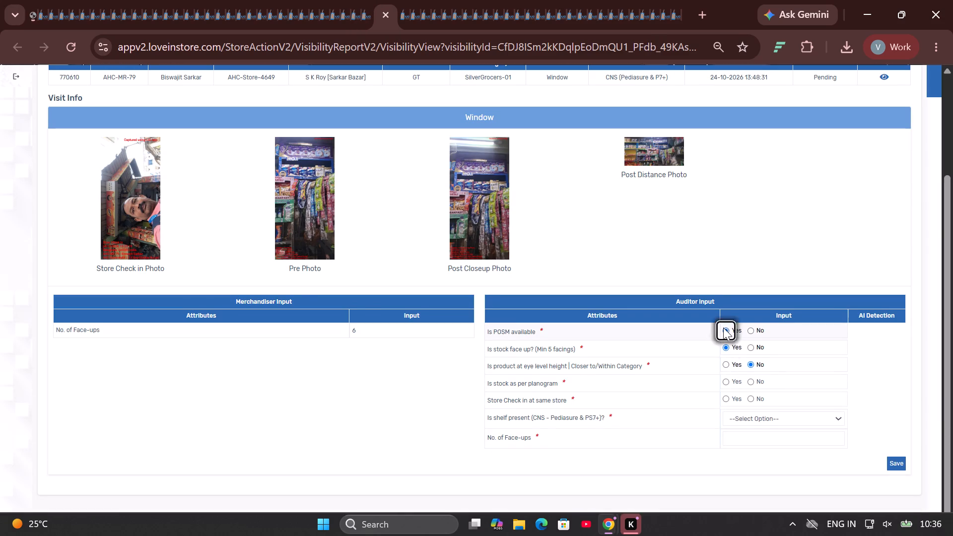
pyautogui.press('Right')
# For visit 770610, answer Yes to planogram and same-store check-in, and set shelf present to Yes (Silver & Gold).
pyautogui.press('Tab')
pyautogui.press('space')
pyautogui.press('Tab')
pyautogui.press('space')
pyautogui.press('Tab')
pyautogui.press('space')
pyautogui.press('Tab')
pyautogui.press('space')
pyautogui.press('Tab')
pyautogui.press('Right')
pyautogui.press('Tab')
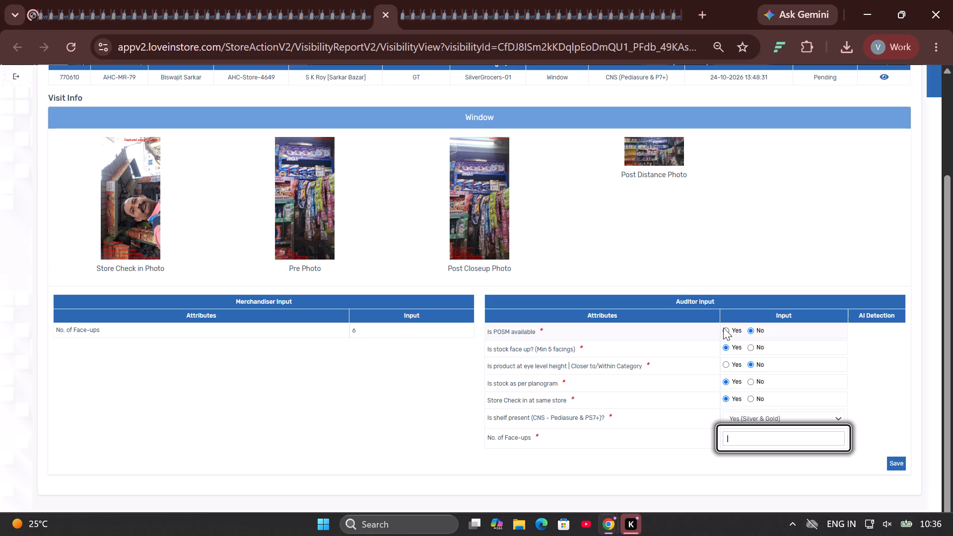
# Check the pre photo of visit 770610 and set its POSM available answer to Yes.
pyautogui.click(287, 154)
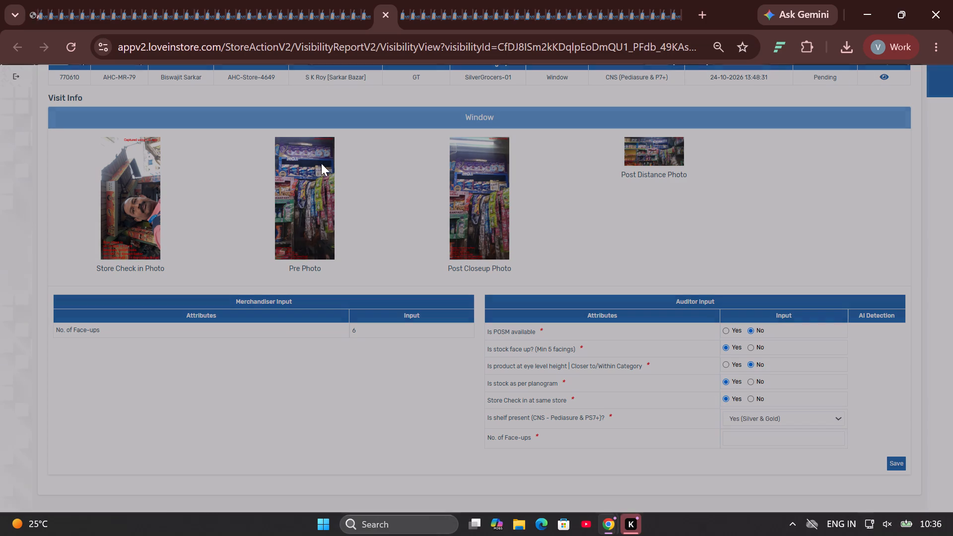
pyautogui.click(664, 258)
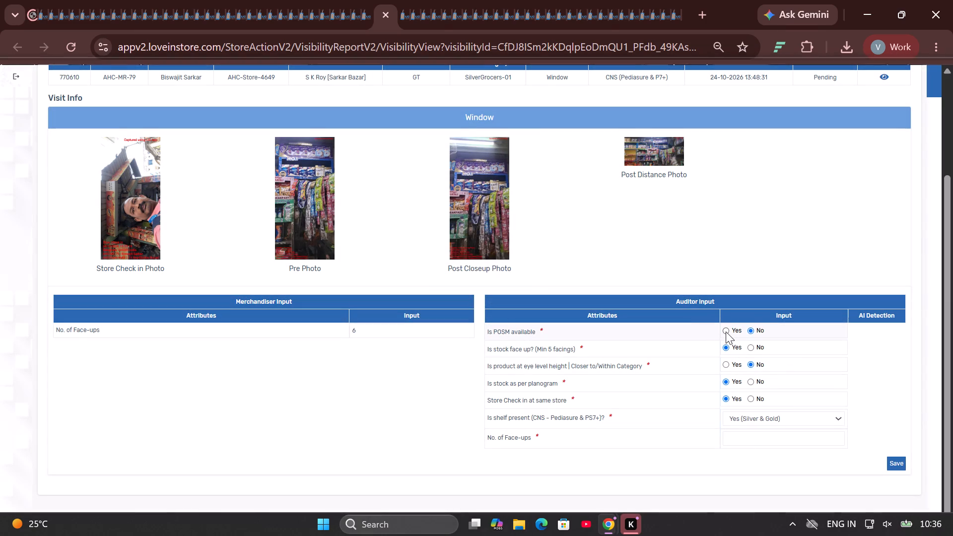
pyautogui.click(726, 332)
# Set the number of face-ups to 6 and save the audit of visit 770610.
pyautogui.press('Tab')
pyautogui.press('Tab')
pyautogui.press('Tab')
pyautogui.press('Tab')
pyautogui.press('Tab')
pyautogui.press('Tab')
pyautogui.press('Tab')
pyautogui.press('6')
pyautogui.press('Tab')
pyautogui.press('space')
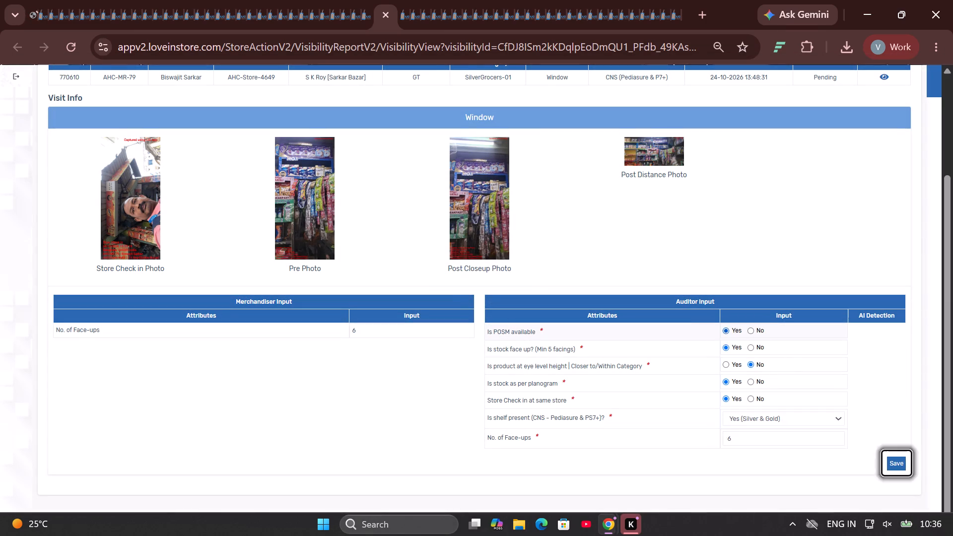
# For visit 770612, answer Yes to POSM available and No to both stock face-up and product at eye-level height.
pyautogui.hotkey('ctrl', 'Tab')
pyautogui.scroll(-3, 726, 332)
pyautogui.click(726, 332)
pyautogui.press('Tab')
pyautogui.press('Right')
pyautogui.press('Tab')
pyautogui.press('Right')
# Complete and save visit 770612's audit with planogram and same-store check-in Yes, shelf present Yes (Silver & Gold), and 4 face-ups.
pyautogui.press('Tab')
pyautogui.press('space')
pyautogui.press('Tab')
pyautogui.press('space')
pyautogui.press('Tab')
pyautogui.press('Right')
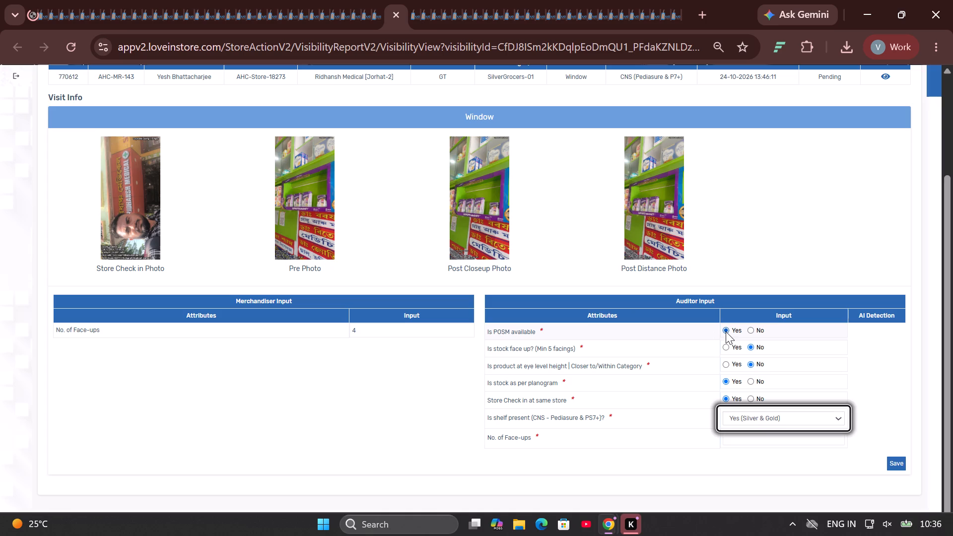
pyautogui.press('Tab')
pyautogui.press('4')
pyautogui.press('Tab')
pyautogui.press('space')
# For visit 770606, answer Yes to POSM available and stock face-up, and No to product at eye-level height.
pyautogui.hotkey('ctrl', 'Tab')
pyautogui.scroll(-2, 726, 332)
pyautogui.click(726, 332)
pyautogui.press('Tab')
pyautogui.press('space')
pyautogui.press('Tab')
pyautogui.press('Right')
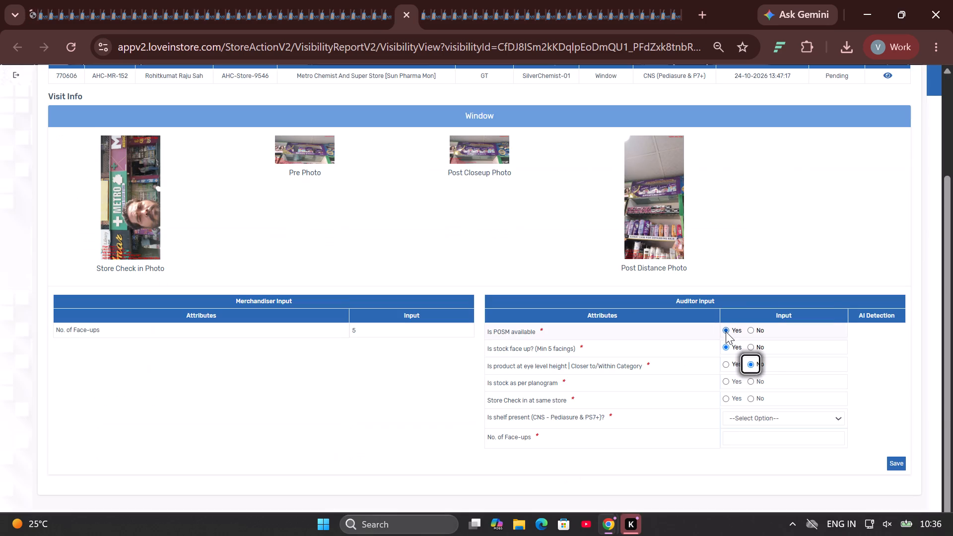
# Complete and save visit 770606's audit with planogram and same-store check-in Yes, shelf present Yes (Silver & Gold), and 5 face-ups.
pyautogui.press('Tab')
pyautogui.press('space')
pyautogui.press('Tab')
pyautogui.press('space')
pyautogui.press('Tab')
pyautogui.press('Right')
pyautogui.press('Tab')
pyautogui.press('5')
pyautogui.press('Tab')
pyautogui.press('space')
# For visit 770603, answer Yes to POSM available and No to both stock face-up and product at eye-level height.
pyautogui.hotkey('ctrl', 'Tab')
pyautogui.scroll(-3, 726, 332)
pyautogui.click(726, 332)
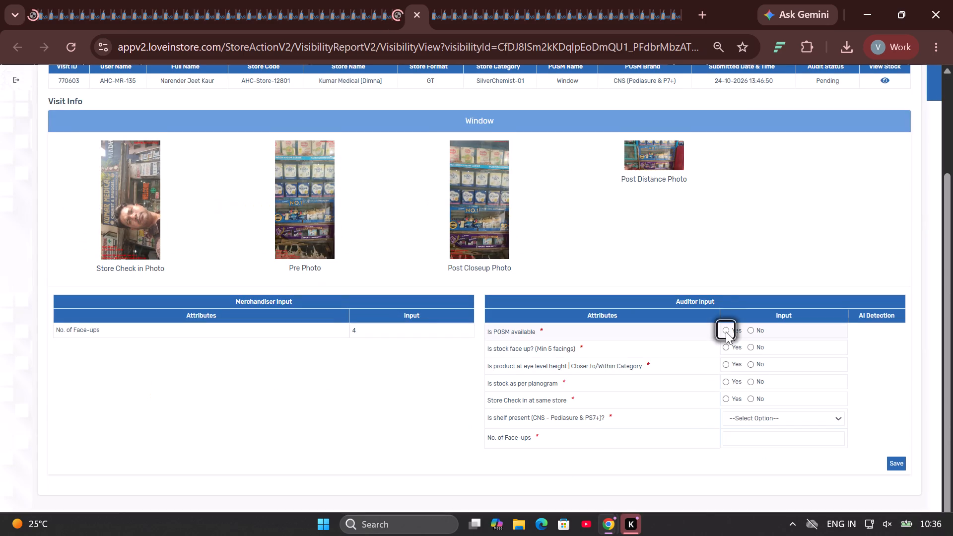
pyautogui.press('Tab')
pyautogui.press('Right')
pyautogui.press('Tab')
pyautogui.press('Right')
# Complete and save visit 770603's audit with planogram and same-store check-in Yes, shelf present Yes (Silver & Gold), and 4 face-ups.
pyautogui.press('Tab')
pyautogui.press('space')
pyautogui.press('Tab')
pyautogui.press('space')
pyautogui.press('Tab')
pyautogui.press('Right')
pyautogui.press('Tab')
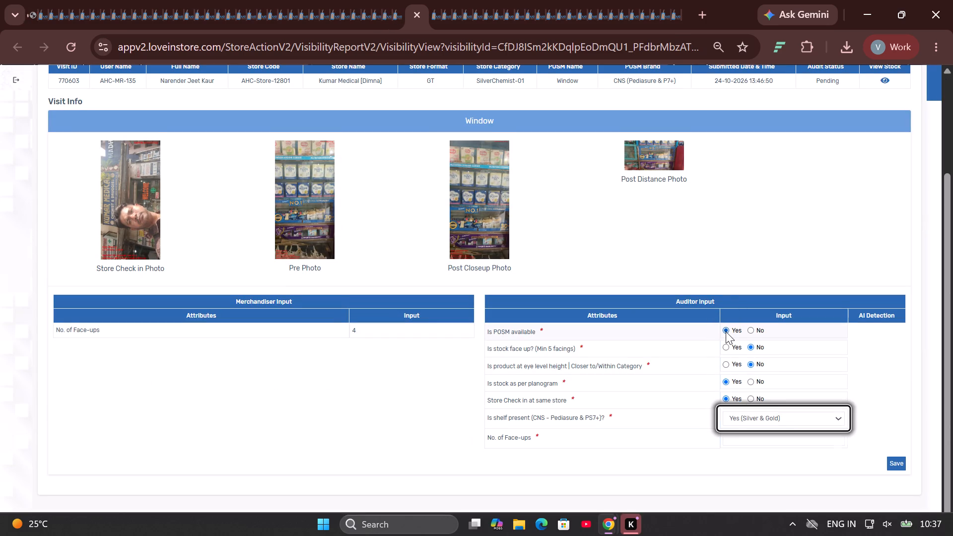
pyautogui.press('4')
pyautogui.press('Tab')
pyautogui.press('space')
# Bring up the next pending visit, 770600, for auditing.
pyautogui.hotkey('ctrl', 'Tab')
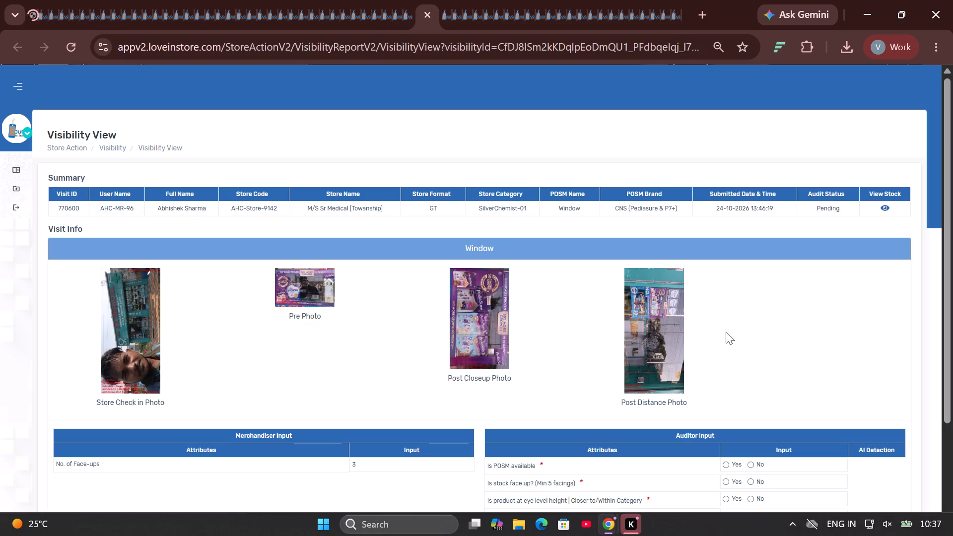
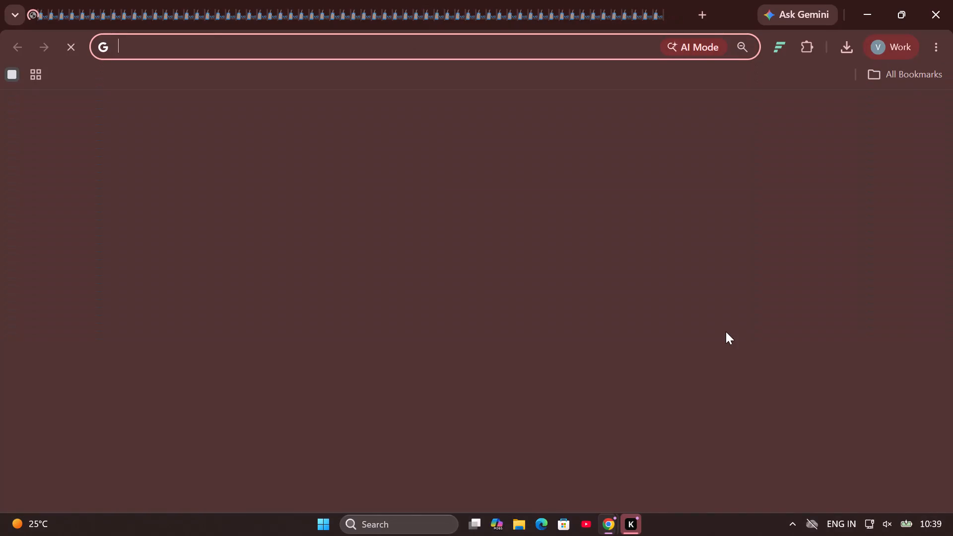
# Search Google for "new delhi to ujjain distance".
pyautogui.press('h')
pyautogui.press('o')
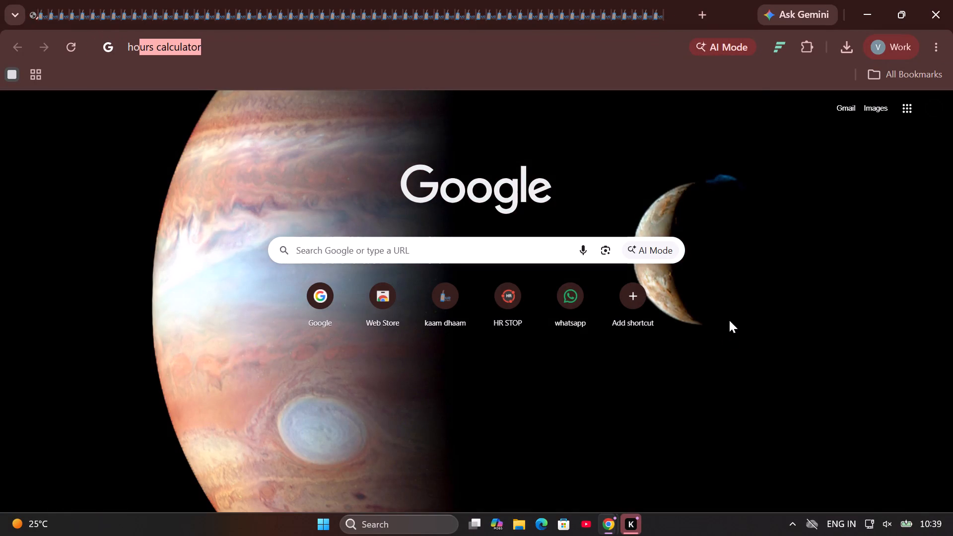
pyautogui.write('w')
pyautogui.press('space')
pyautogui.press('BackSpace')
pyautogui.press('BackSpace')
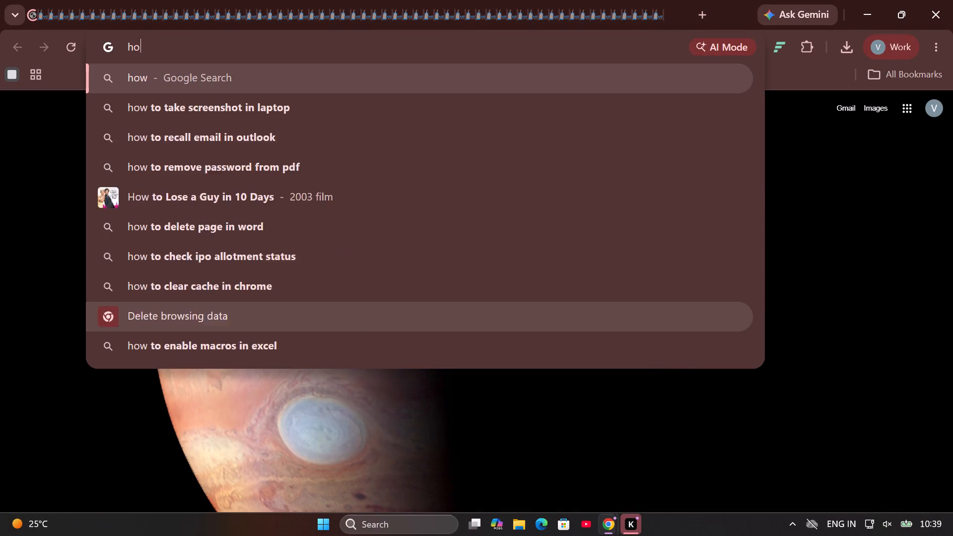
pyautogui.press('BackSpace')
pyautogui.press('BackSpace')
pyautogui.press('BackSpace')
pyautogui.write('new dek')
pyautogui.press('BackSpace')
pyautogui.write('lhi to u')
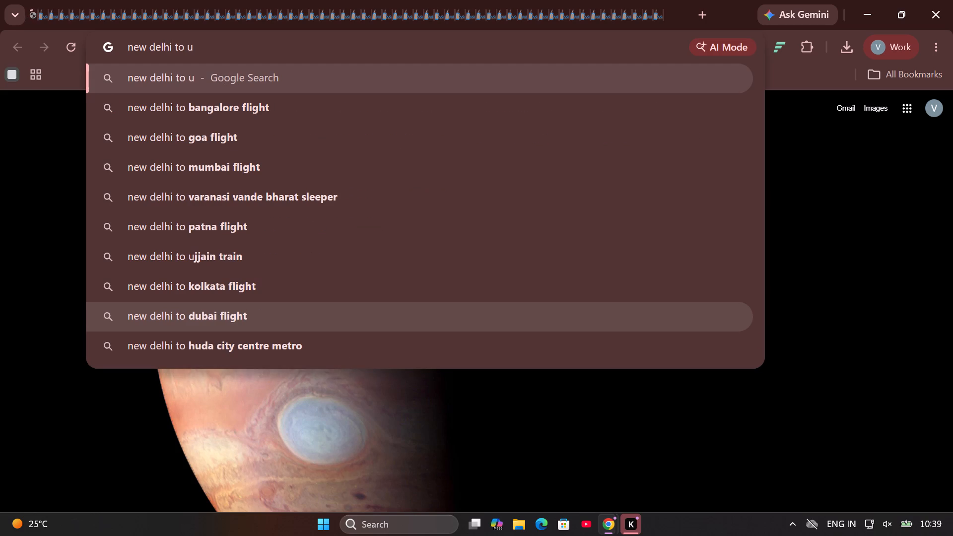
pyautogui.press('Down')
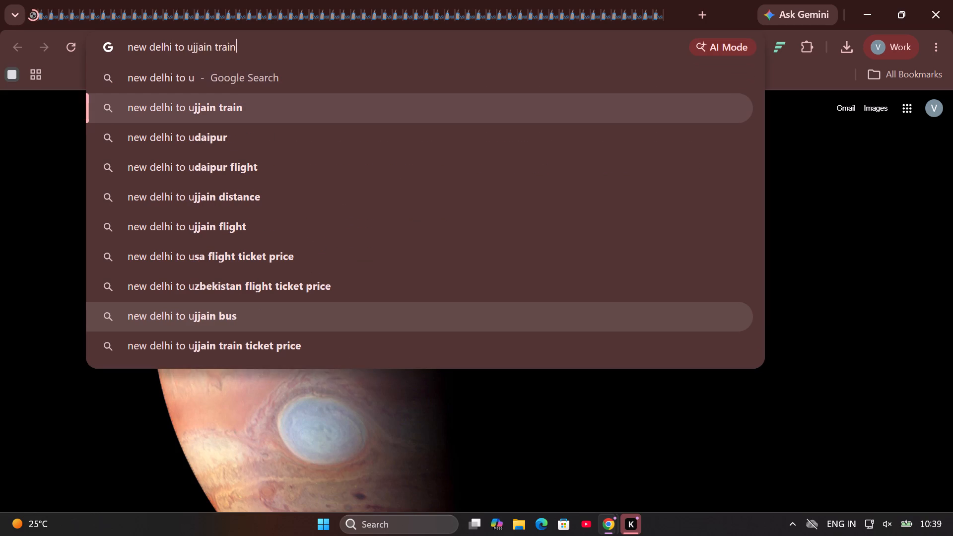
pyautogui.press('Down')
pyautogui.press('Down')
pyautogui.press('Down')
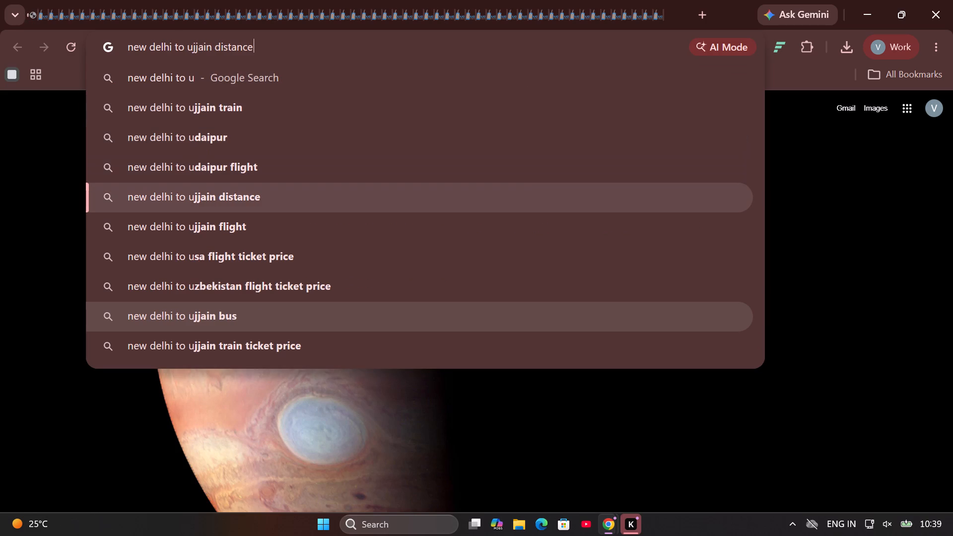
pyautogui.press('Return')
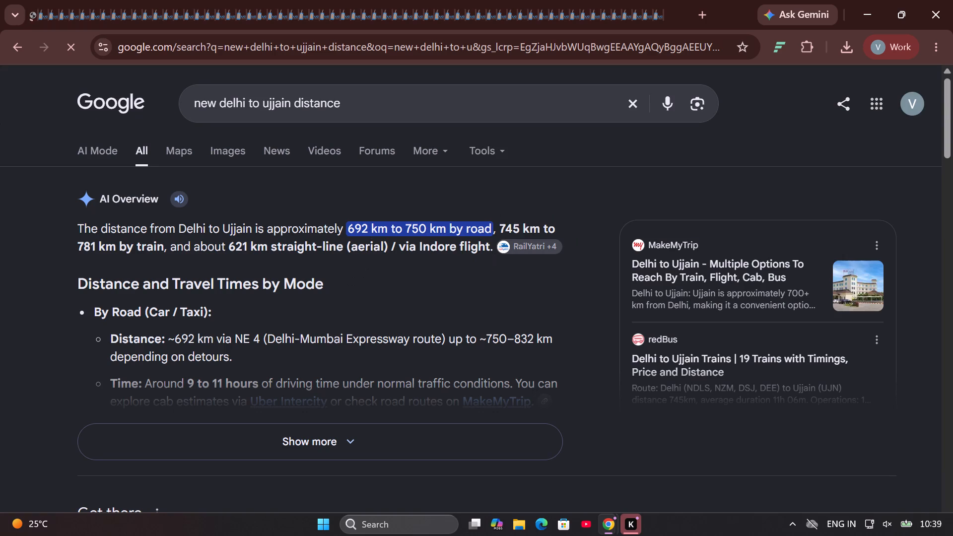
# Refine the search to "new delhi to ujjain distance in hour", review the travel time, and close the search page to return to visit 770600.
pyautogui.click(419, 94)
pyautogui.press('space')
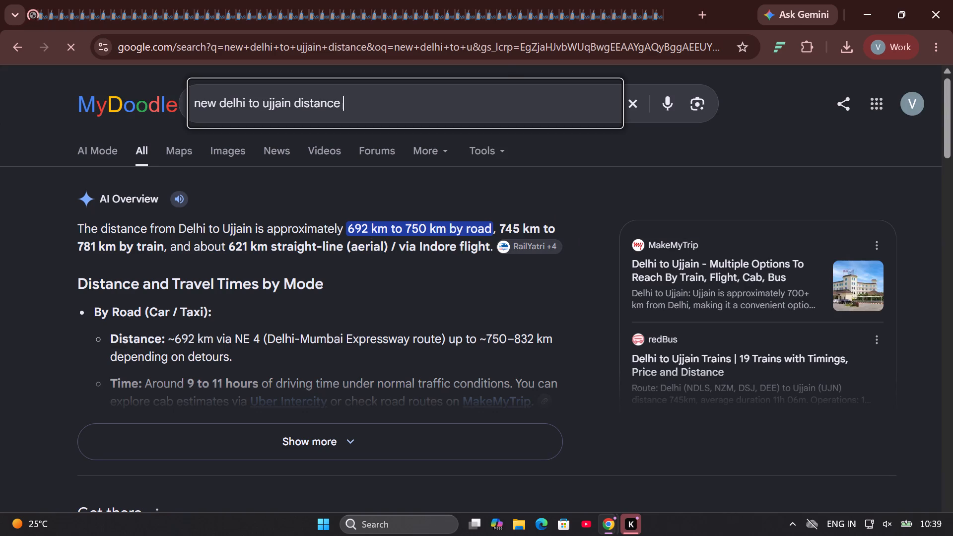
pyautogui.write('in hour')
pyautogui.press('Return')
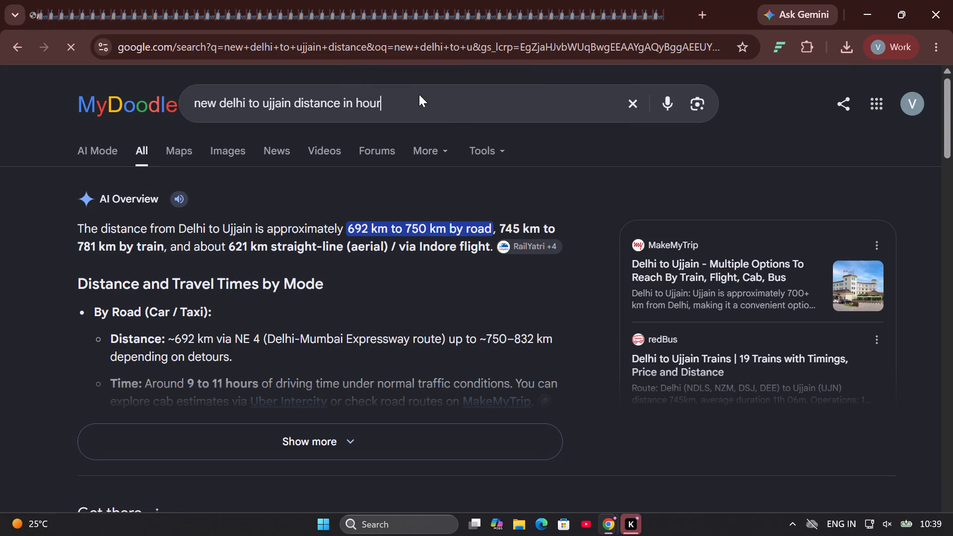
pyautogui.scroll(-1, 338, 235)
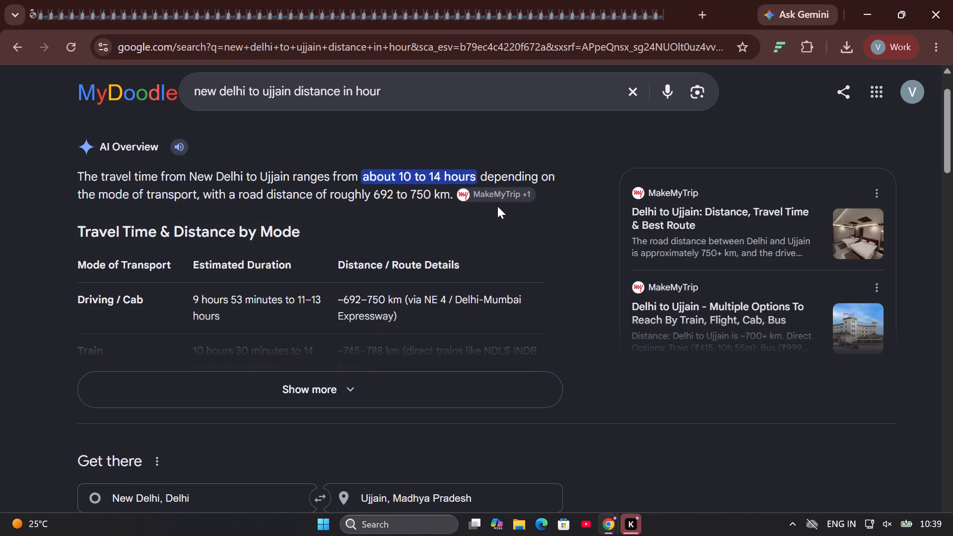
pyautogui.hotkey('ctrl', 'w')
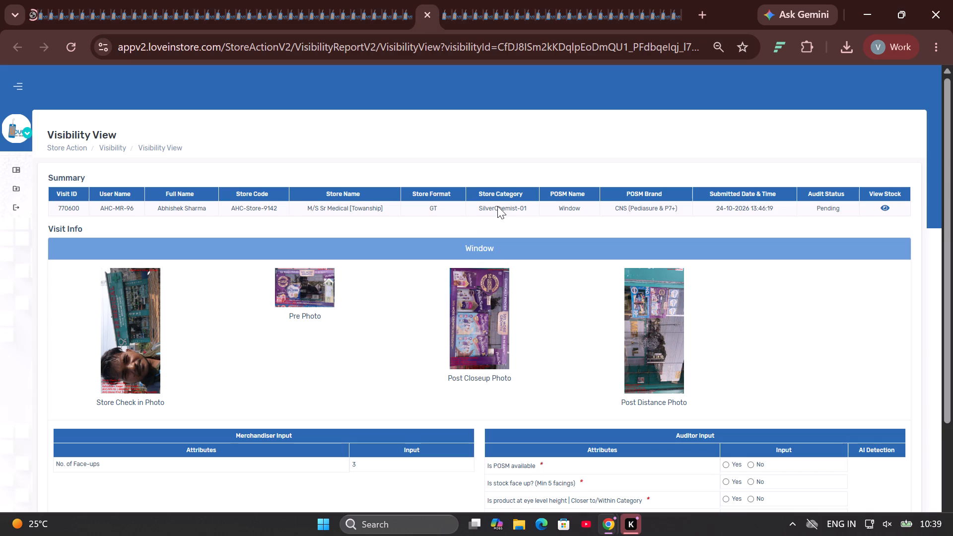
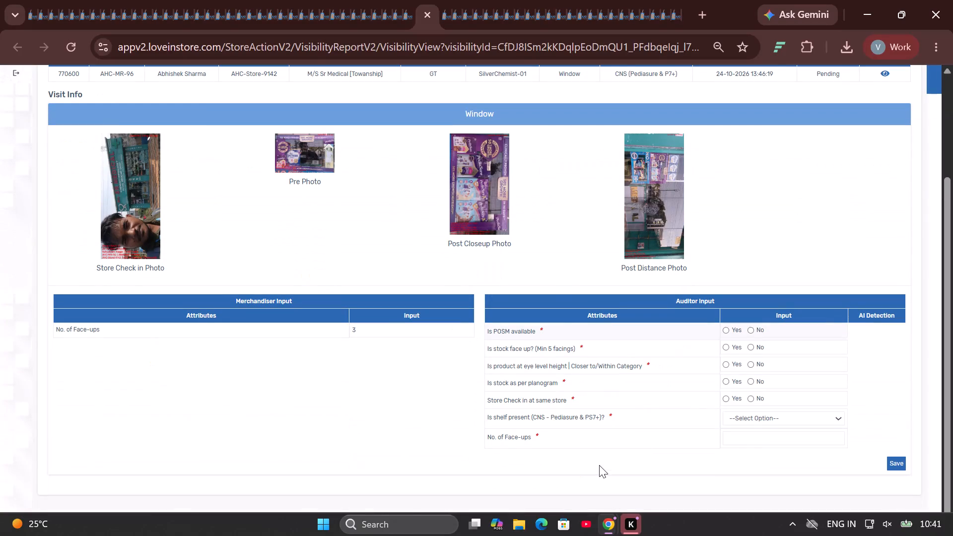
# Save visit 770600's audit with stock face up No, the other Yes/No questions Yes, shelf Yes (Silver & Gold) and 3 face-ups.
pyautogui.click(726, 330)
pyautogui.press('Tab')
pyautogui.press('Right')
pyautogui.press('Tab')
pyautogui.press('space')
pyautogui.press('Tab')
pyautogui.press('space')
pyautogui.press('Tab')
pyautogui.press('space')
pyautogui.press('Tab')
pyautogui.press('Right')
pyautogui.press('Tab')
pyautogui.press('3')
pyautogui.press('Tab')
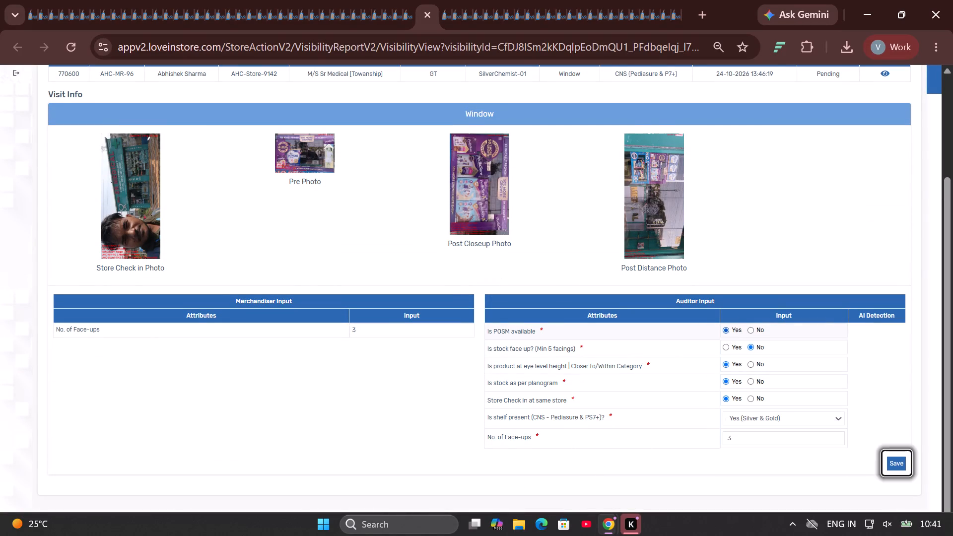
pyautogui.press('space')
# On visit 770599, answer Yes for POSM, planogram and same-store check-in, and No for stock face up and eye level height.
pyautogui.hotkey('ctrl', 'Tab')
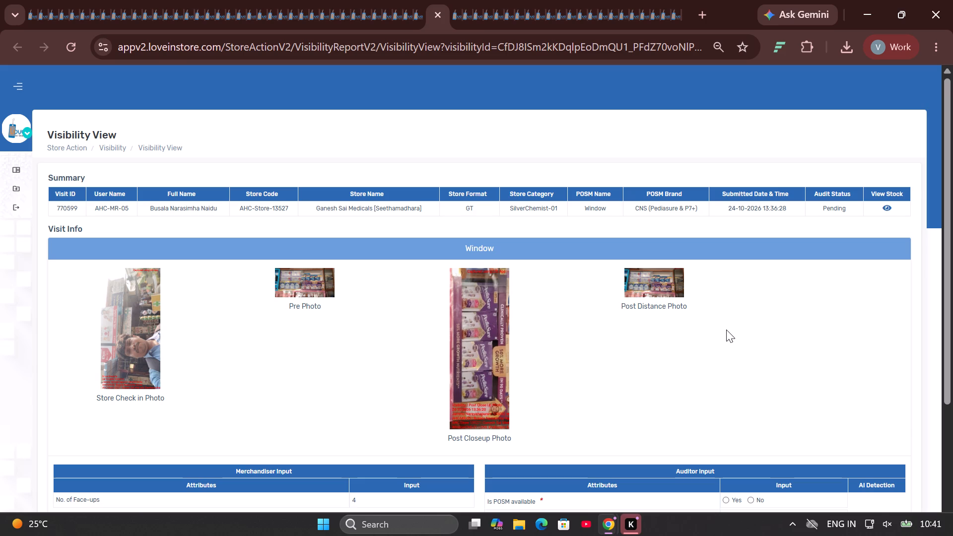
pyautogui.scroll(-2, 726, 330)
pyautogui.click(726, 330)
pyautogui.press('Tab')
pyautogui.press('Right')
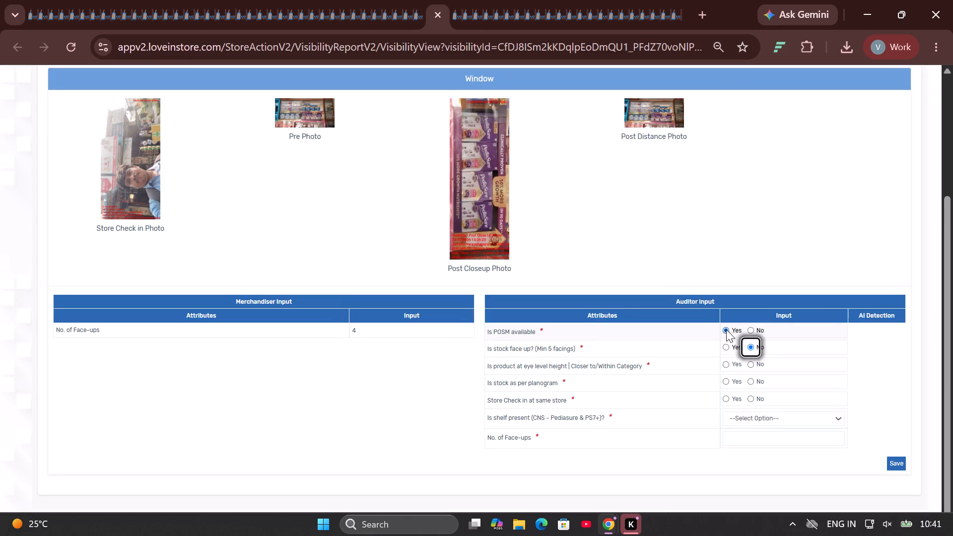
pyautogui.press('Tab')
pyautogui.press('Tab')
pyautogui.press('space')
pyautogui.press('Tab')
pyautogui.press('space')
pyautogui.hotkey('shift', 'Tab')
pyautogui.hotkey('shift', 'Tab')
pyautogui.hotkey('shift', 'Tab')
pyautogui.press('Tab')
pyautogui.hotkey('shift', 'Tab')
pyautogui.press('Right')
pyautogui.press('Tab')
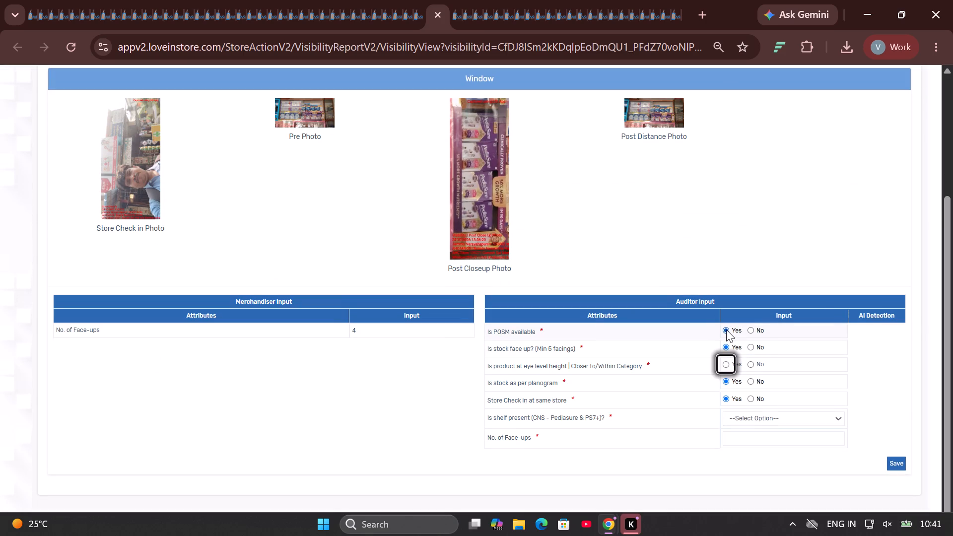
pyautogui.press('Right')
pyautogui.hotkey('shift', 'Tab')
pyautogui.press('Right')
# Set visit 770599's shelf presence to Yes (Silver & Gold) with 4 face-ups, and save the audit.
pyautogui.press('Tab')
pyautogui.press('Tab')
pyautogui.press('Tab')
pyautogui.press('Tab')
pyautogui.press('Right')
pyautogui.press('Tab')
pyautogui.press('4')
pyautogui.press('Tab')
pyautogui.press('space')
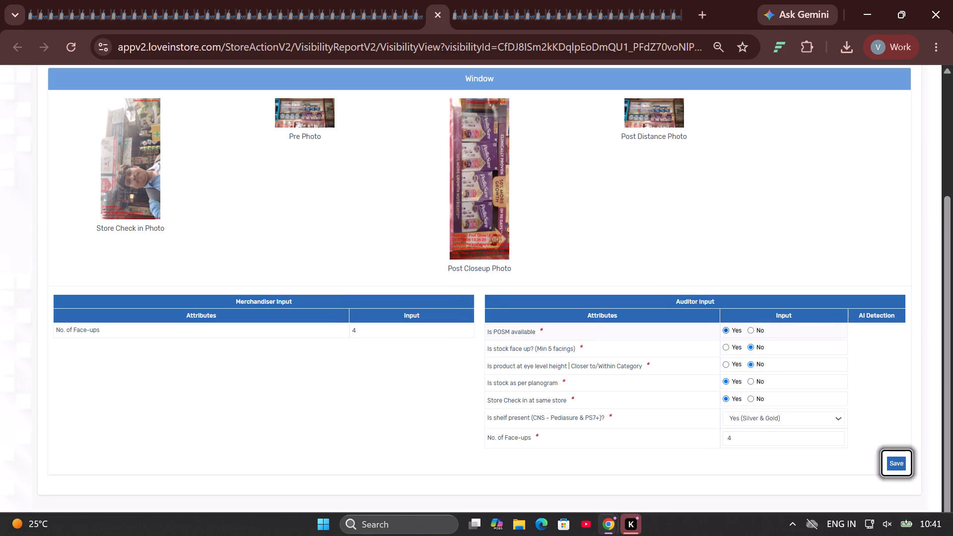
# Save visit 770595's audit with eye level height No, the other Yes/No questions Yes, shelf Yes (Silver & Gold) and 5 face-ups.
pyautogui.hotkey('ctrl', 'Tab')
pyautogui.scroll(-3, 726, 330)
pyautogui.click(726, 330)
pyautogui.scroll(-3, 726, 330)
pyautogui.click(726, 330)
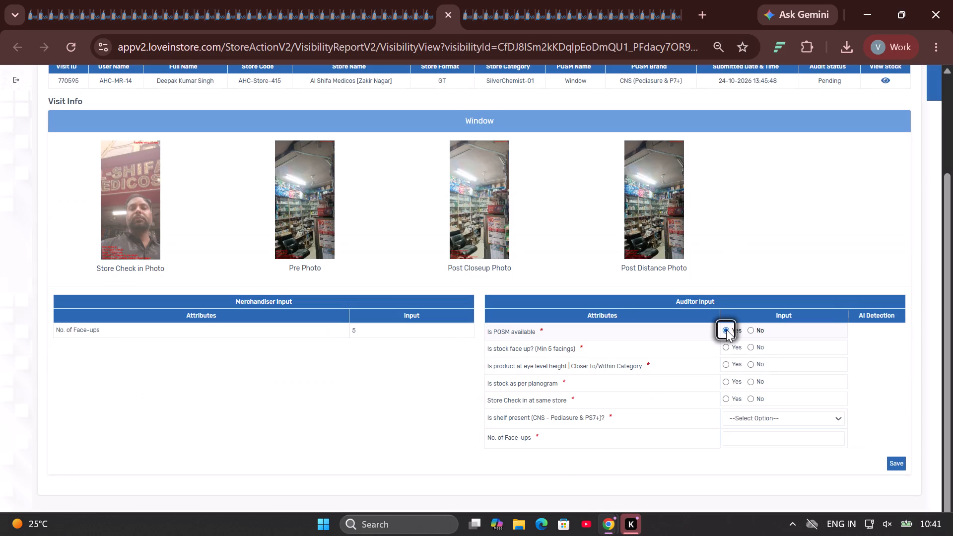
pyautogui.press('Tab')
pyautogui.press('space')
pyautogui.press('Tab')
pyautogui.press('Right')
pyautogui.press('Tab')
pyautogui.press('space')
pyautogui.press('Tab')
pyautogui.press('space')
pyautogui.press('Tab')
pyautogui.press('Right')
pyautogui.press('Tab')
pyautogui.press('5')
pyautogui.press('Tab')
pyautogui.press('space')
# Save visit 770594's audit with stock face up and eye level No, other Yes/No questions Yes, shelf Yes (Silver & Gold) and 4 face-ups.
pyautogui.hotkey('ctrl', 'Tab')
pyautogui.scroll(-7, 726, 330)
pyautogui.click(726, 330)
pyautogui.press('Tab')
pyautogui.press('Right')
pyautogui.press('Tab')
pyautogui.press('Right')
pyautogui.press('Tab')
pyautogui.press('space')
pyautogui.press('Tab')
pyautogui.press('space')
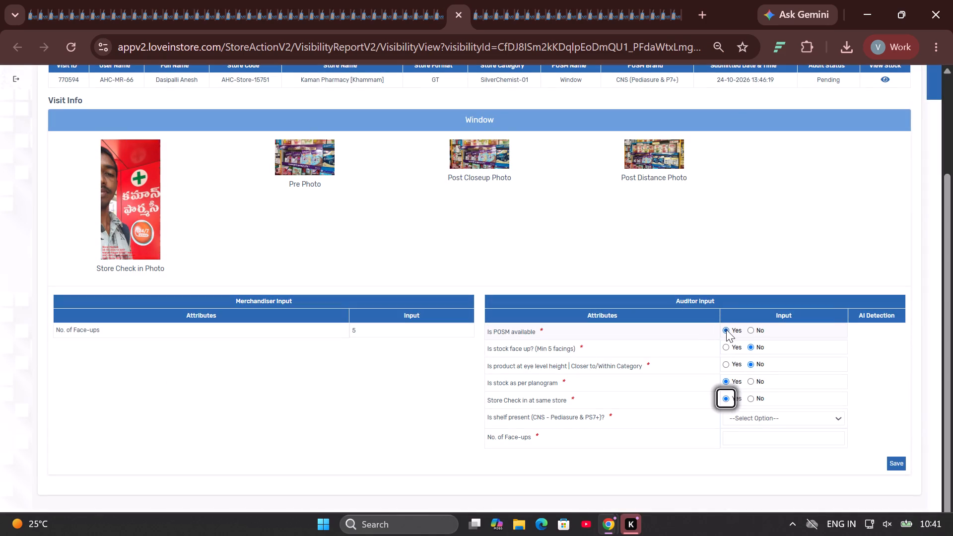
pyautogui.press('Tab')
pyautogui.press('Right')
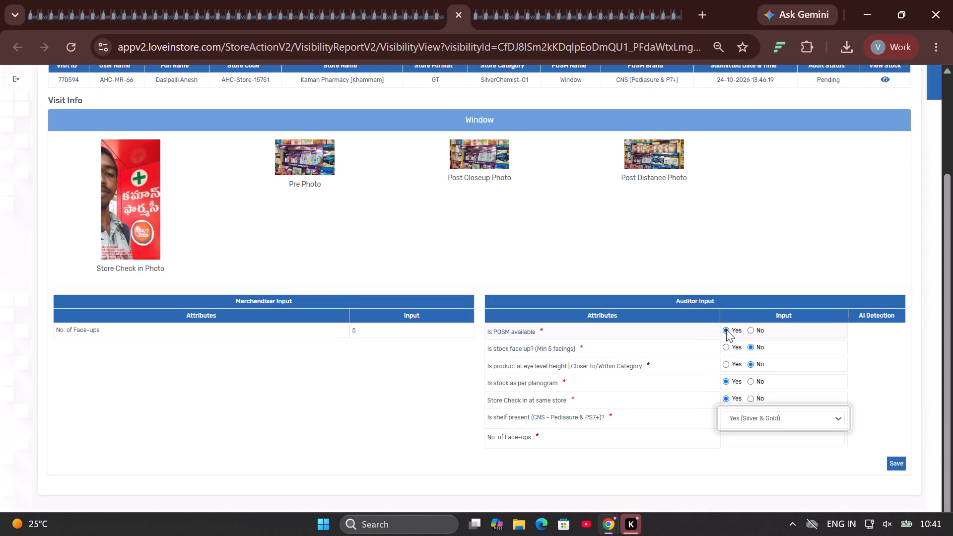
pyautogui.press('Tab')
pyautogui.press('4')
pyautogui.press('Tab')
pyautogui.press('space')
# Save visit 770591's audit with all Yes/No questions answered Yes, shelf Yes (Silver & Gold) and 5 face-ups.
pyautogui.hotkey('ctrl', 'Tab')
pyautogui.scroll(-2, 726, 330)
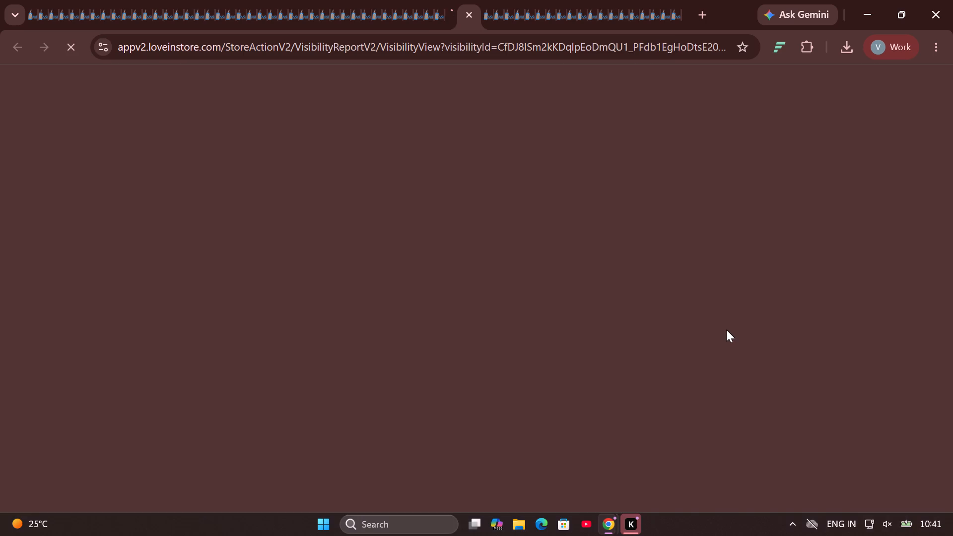
pyautogui.scroll(-6, 726, 330)
pyautogui.click(726, 330)
pyautogui.doubleClick(726, 330)
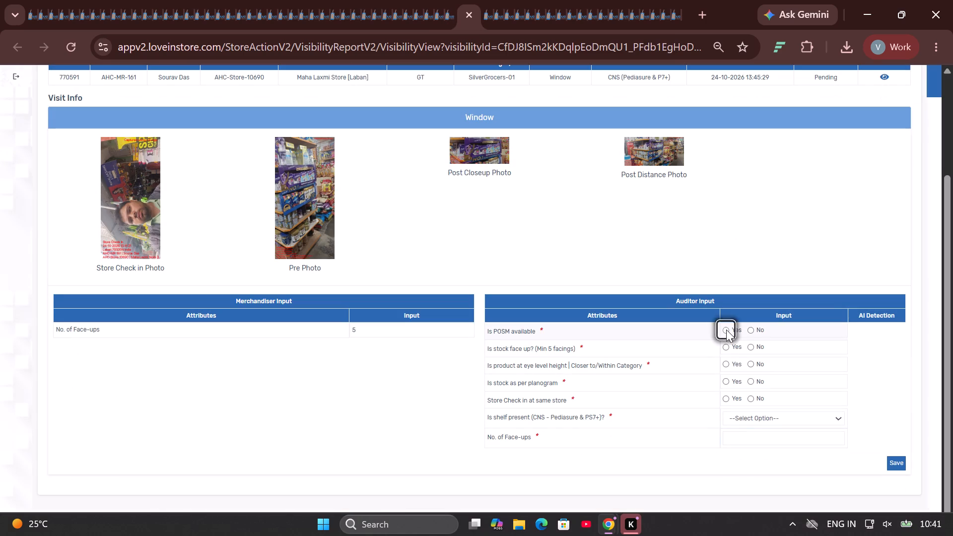
pyautogui.press('Tab')
pyautogui.press('space')
pyautogui.press('Tab')
pyautogui.press('space')
pyautogui.press('Tab')
pyautogui.press('space')
pyautogui.press('Tab')
pyautogui.press('space')
pyautogui.press('Tab')
pyautogui.press('Right')
pyautogui.press('Tab')
pyautogui.press('6')
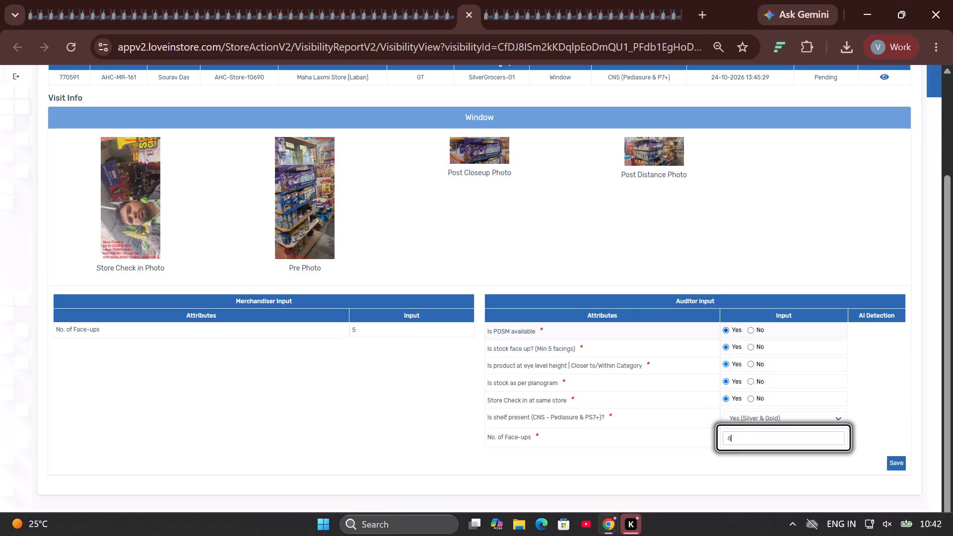
pyautogui.hotkey('shift', 'Tab')
pyautogui.press('Tab')
pyautogui.press('5')
pyautogui.press('Tab')
pyautogui.press('space')
# Save the following visit's audit with stock face up and eye level No, other Yes/No questions Yes, shelf Yes (Silver & Gold) and 23 face-ups.
pyautogui.hotkey('ctrl', 'Tab')
pyautogui.scroll(-4, 726, 330)
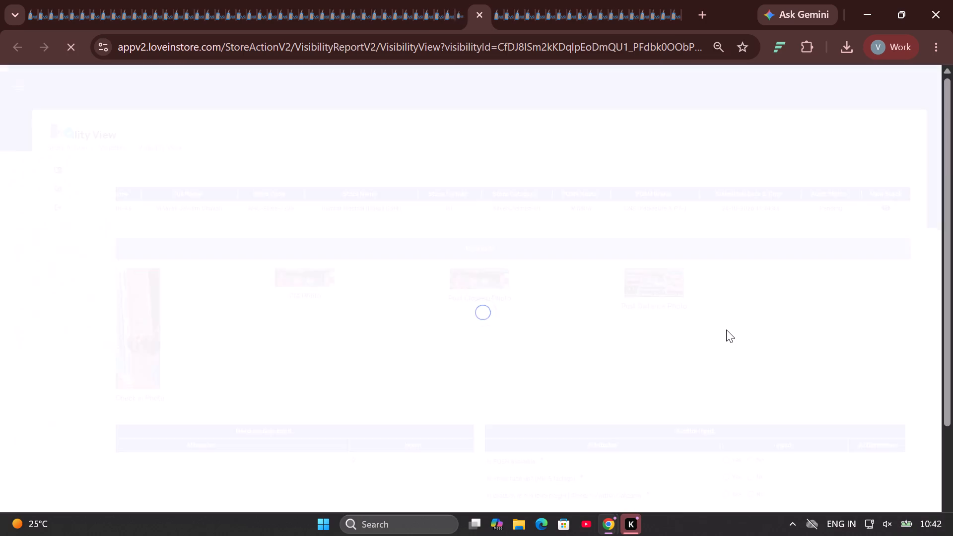
pyautogui.scroll(-4, 726, 330)
pyautogui.click(726, 330)
pyautogui.press('Tab')
pyautogui.press('Right')
pyautogui.press('Tab')
pyautogui.press('Right')
pyautogui.press('Tab')
pyautogui.press('space')
pyautogui.press('Tab')
pyautogui.press('space')
pyautogui.press('Tab')
pyautogui.press('Right')
pyautogui.press('Tab')
pyautogui.write('23')
pyautogui.press('Tab')
pyautogui.press('space')
# Save visit 770586's audit with stock face up and eye level No, other Yes/No questions Yes, shelf Yes (Silver & Gold) and 4 face-ups.
pyautogui.hotkey('ctrl', 'Tab')
pyautogui.scroll(-3, 726, 330)
pyautogui.click(726, 330)
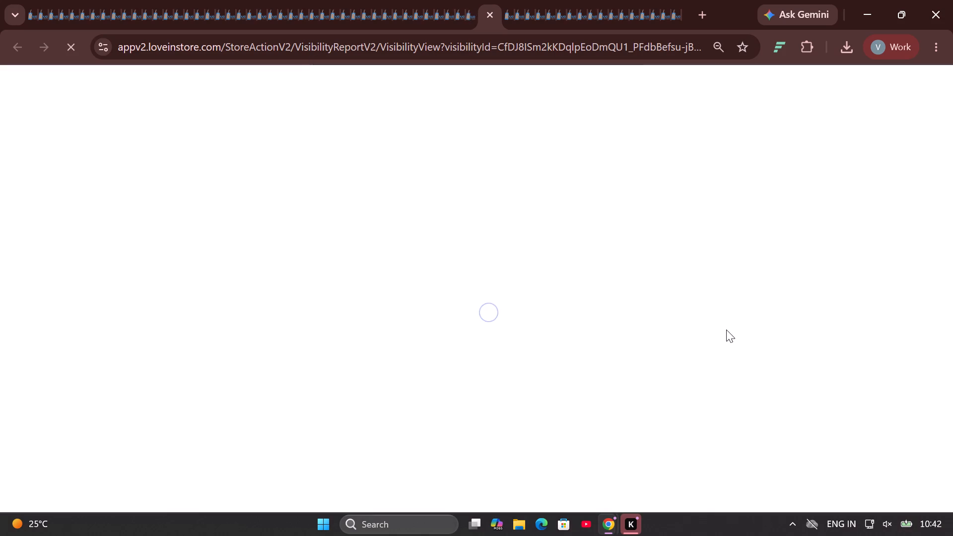
pyautogui.scroll(-3, 726, 330)
pyautogui.click(726, 330)
pyautogui.press('Tab')
pyautogui.press('Right')
pyautogui.press('Tab')
pyautogui.press('Right')
pyautogui.press('Tab')
pyautogui.press('space')
pyautogui.press('Tab')
pyautogui.press('space')
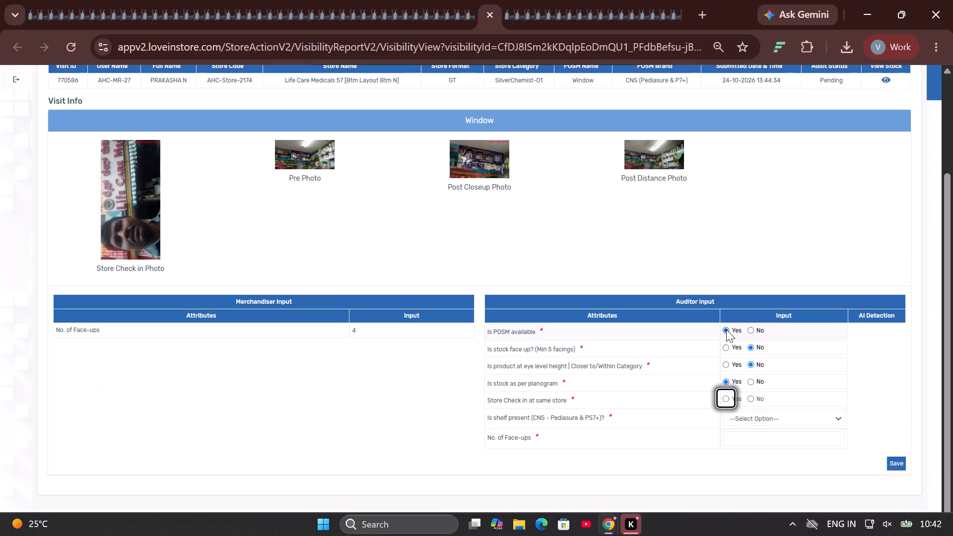
pyautogui.press('Tab')
pyautogui.press('Right')
pyautogui.press('Tab')
pyautogui.hotkey('shift', 'Tab')
pyautogui.hotkey('shift', 'Tab')
pyautogui.press('Tab')
pyautogui.press('Tab')
pyautogui.press('4')
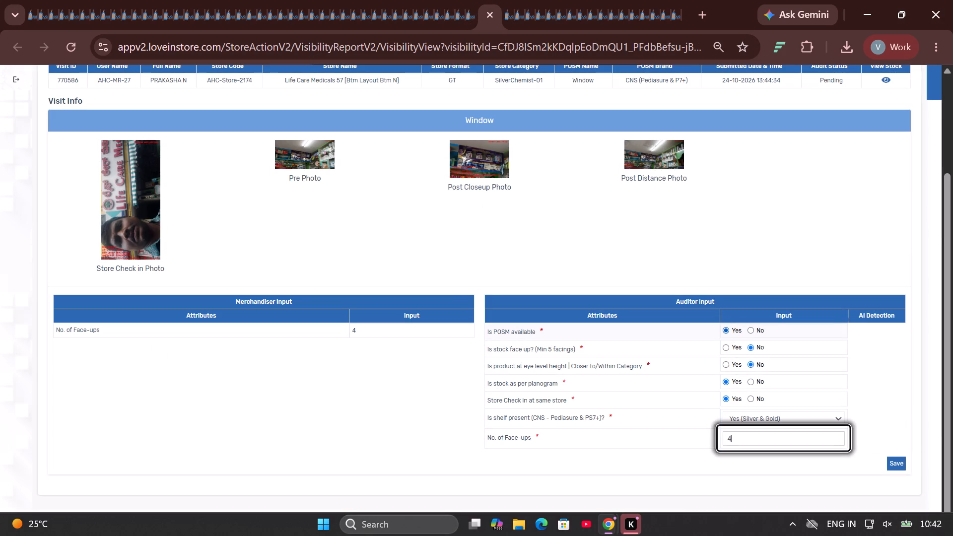
pyautogui.press('Tab')
pyautogui.press('space')
# Save visit 770584's audit with POSM available and eye level No, other Yes/No questions Yes, shelf Yes (Silver & Gold) and 5 face-ups.
pyautogui.hotkey('ctrl', 'Tab')
pyautogui.scroll(-7, 726, 330)
pyautogui.click(726, 330)
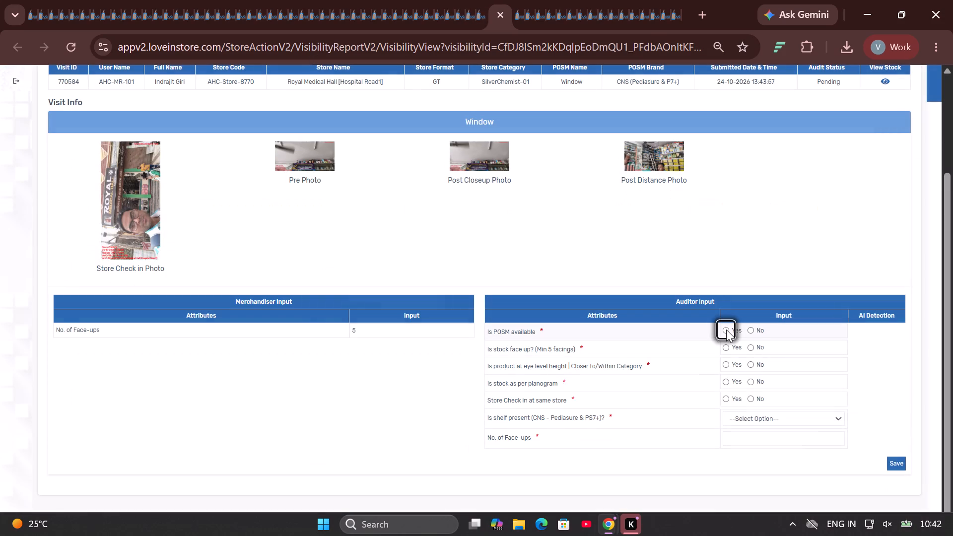
pyautogui.press('Right')
pyautogui.press('Tab')
pyautogui.press('Right')
pyautogui.press('Right')
pyautogui.press('Tab')
pyautogui.press('Right')
pyautogui.press('Tab')
pyautogui.press('space')
pyautogui.press('Tab')
pyautogui.press('space')
pyautogui.press('Tab')
pyautogui.press('Right')
pyautogui.press('Tab')
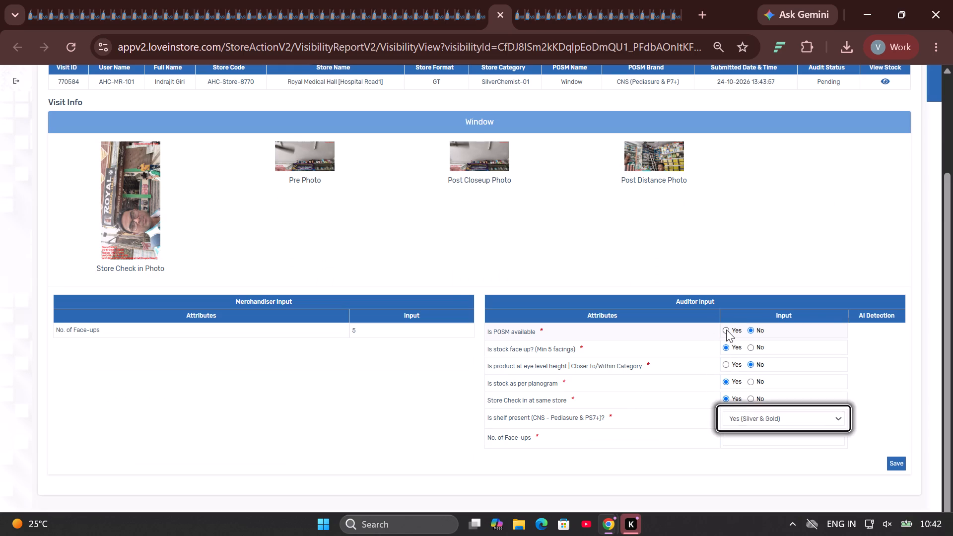
pyautogui.press('5')
pyautogui.press('Tab')
pyautogui.press('space')
# Save visit 770581's audit with stock face up No, other Yes/No questions Yes, shelf Yes (Silver & Gold) and 4 face-ups.
pyautogui.hotkey('ctrl', 'Tab')
pyautogui.scroll(-7, 726, 330)
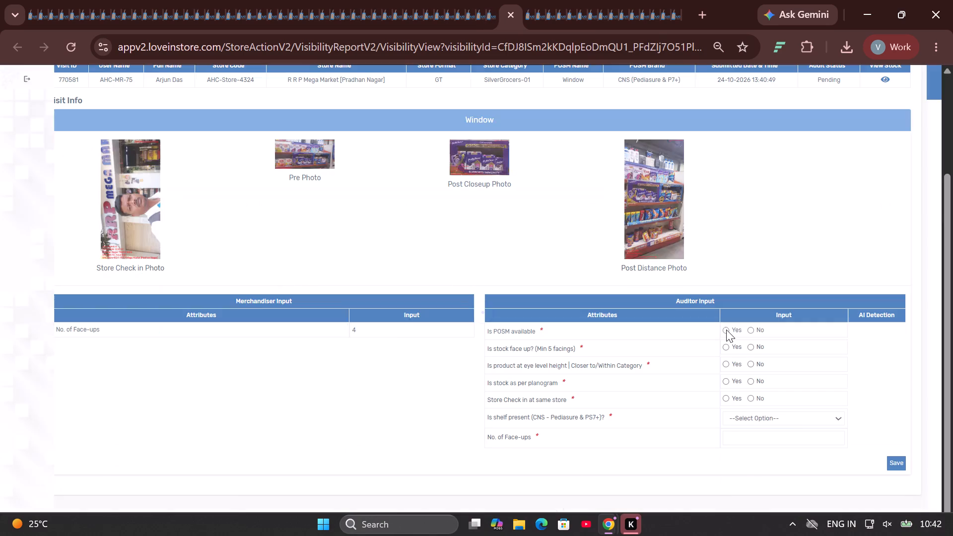
pyautogui.click(726, 330)
pyautogui.press('Right')
pyautogui.press('Tab')
pyautogui.press('Right')
pyautogui.press('Tab')
pyautogui.press('Right')
pyautogui.hotkey('shift', 'Tab')
pyautogui.hotkey('shift', 'Tab')
pyautogui.press('Right')
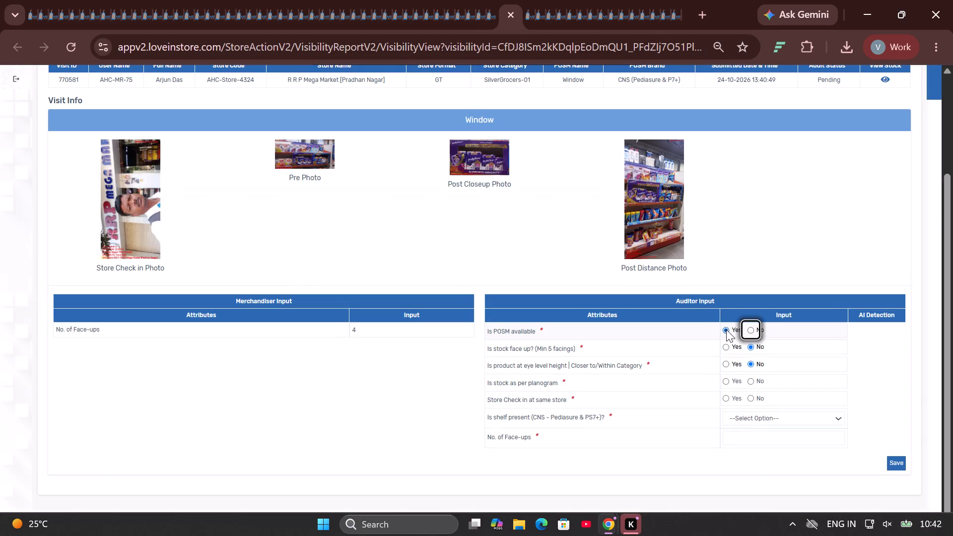
pyautogui.press('Tab')
pyautogui.press('Right')
pyautogui.press('Right')
pyautogui.press('Tab')
pyautogui.press('Right')
pyautogui.press('Tab')
pyautogui.press('space')
pyautogui.press('Tab')
pyautogui.press('space')
pyautogui.press('Tab')
pyautogui.press('Right')
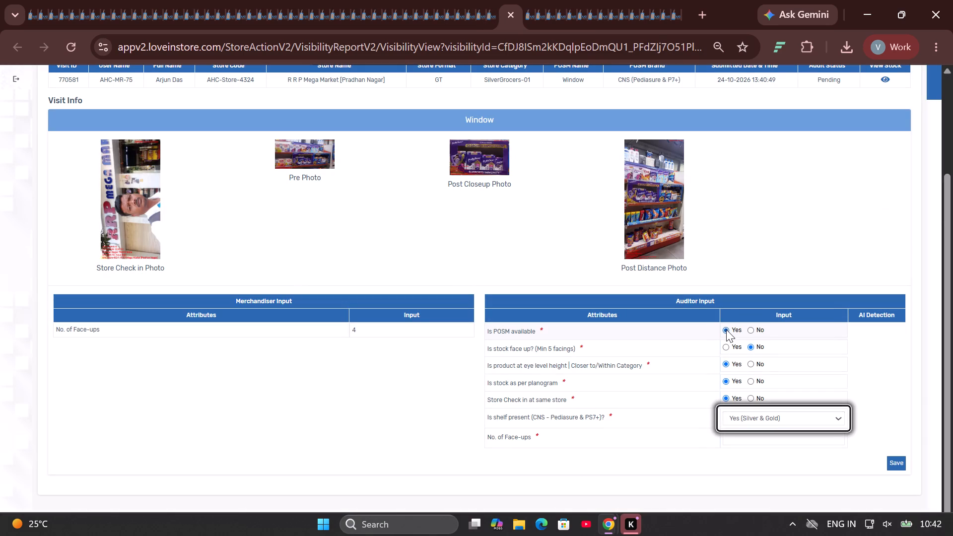
pyautogui.press('Tab')
pyautogui.press('4')
pyautogui.press('Tab')
pyautogui.press('space')
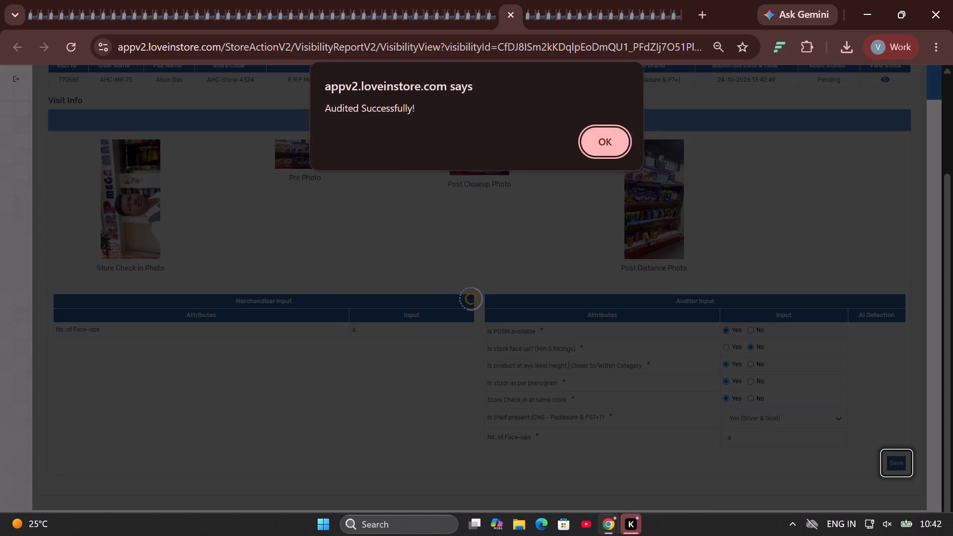
# Save visit 770579's audit with eye level No, other Yes/No questions Yes, shelf Yes (Silver & Gold) and 5 face-ups.
pyautogui.hotkey('ctrl', 'Tab')
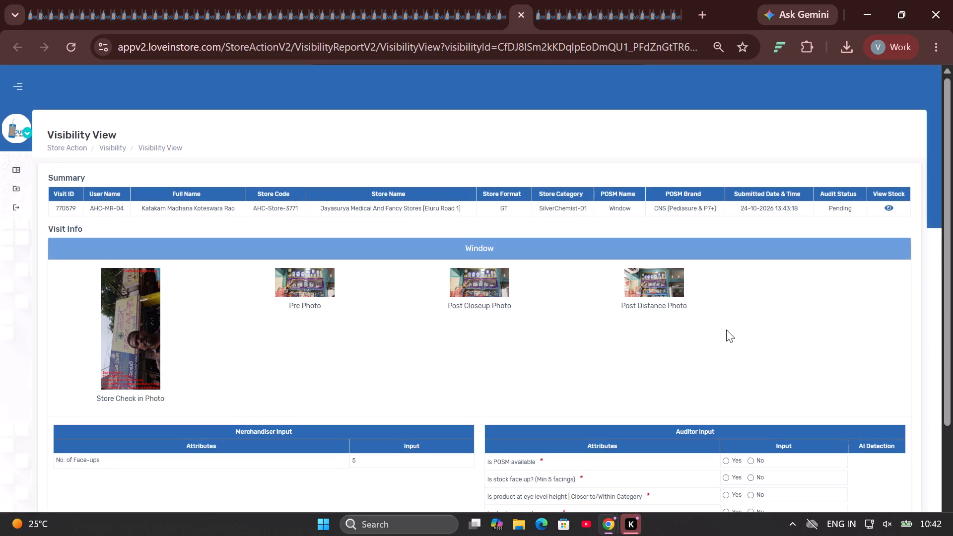
pyautogui.scroll(-4, 726, 330)
pyautogui.click(726, 330)
pyautogui.press('Tab')
pyautogui.press('space')
pyautogui.press('Tab')
pyautogui.press('Right')
pyautogui.press('Tab')
pyautogui.press('space')
pyautogui.press('Tab')
pyautogui.press('space')
pyautogui.press('Tab')
pyautogui.press('Right')
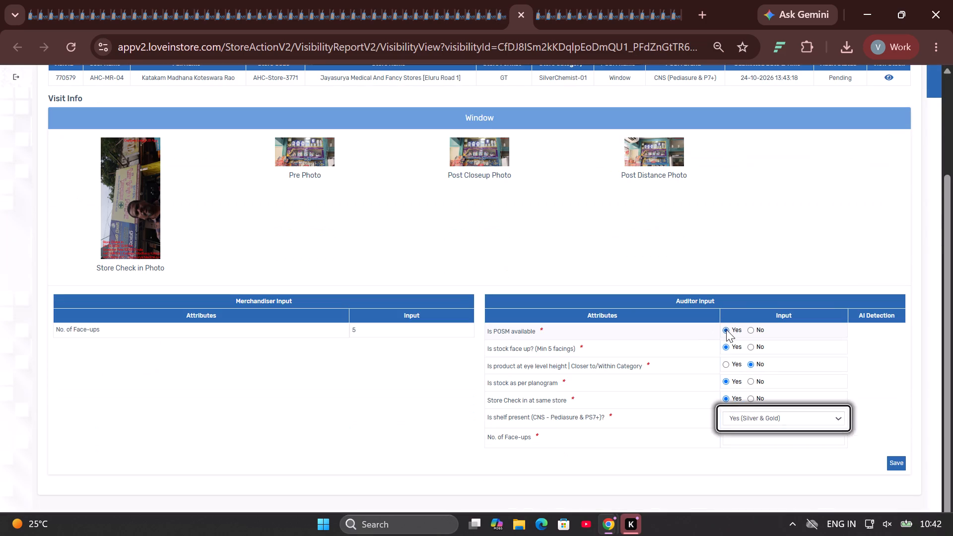
pyautogui.press('Tab')
pyautogui.press('5')
pyautogui.press('Tab')
pyautogui.press('space')
# Save visit 770578's audit with POSM, stock face up and eye level No, planogram and same-store check-in Yes, shelf Yes (Silver & Gold), 2 face-ups.
pyautogui.hotkey('ctrl', 'Tab')
pyautogui.scroll(-6, 726, 330)
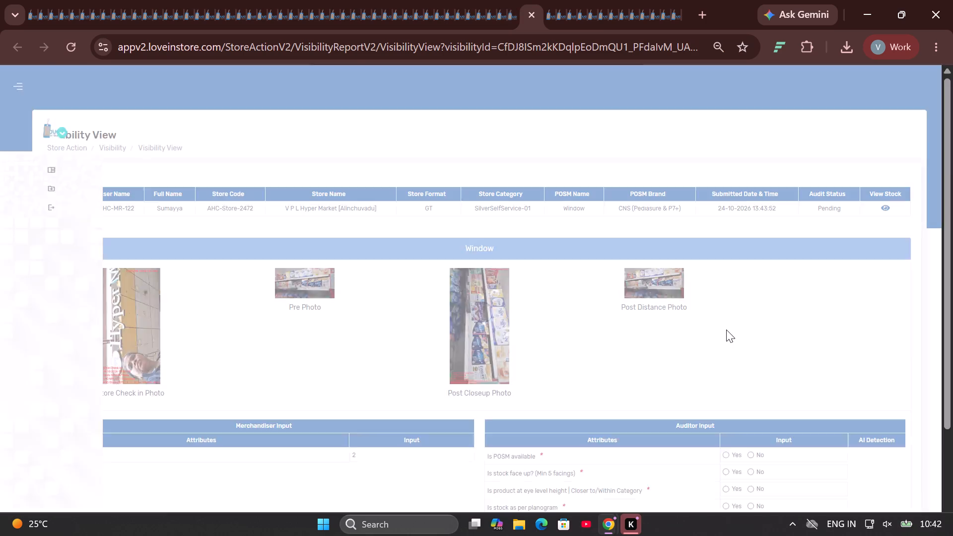
pyautogui.scroll(-1, 726, 330)
pyautogui.click(726, 330)
pyautogui.press('Right')
pyautogui.press('Tab')
pyautogui.press('Right')
pyautogui.press('Tab')
pyautogui.press('Right')
pyautogui.press('Tab')
pyautogui.press('space')
pyautogui.press('Tab')
pyautogui.press('space')
pyautogui.press('Tab')
pyautogui.press('Right')
pyautogui.press('Tab')
pyautogui.press('2')
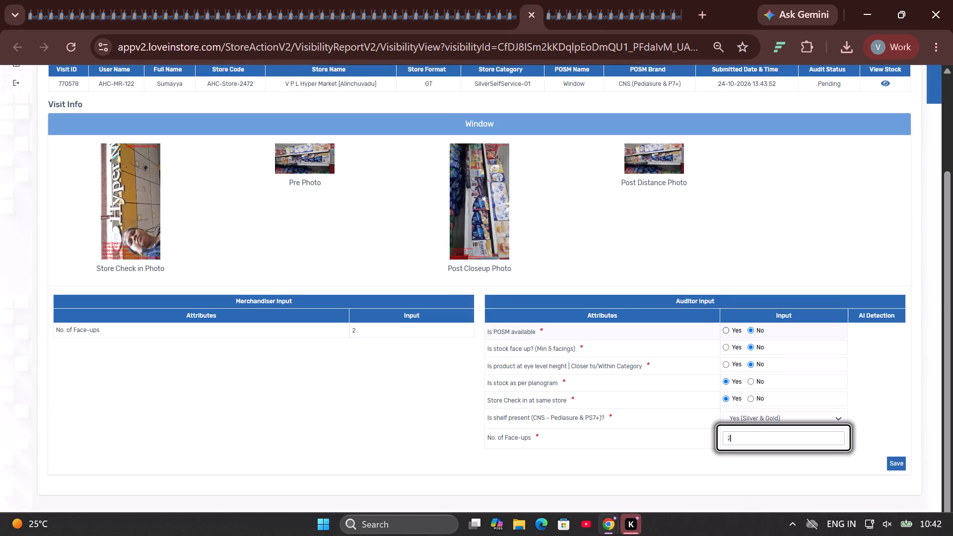
pyautogui.press('Tab')
pyautogui.press('space')
# Save visit 770575's audit with POSM, stock face up and eye level No, planogram and same-store check-in Yes, shelf Yes (Silver & Gold), 2 face-ups.
pyautogui.hotkey('ctrl', 'Tab')
pyautogui.scroll(-10, 726, 330)
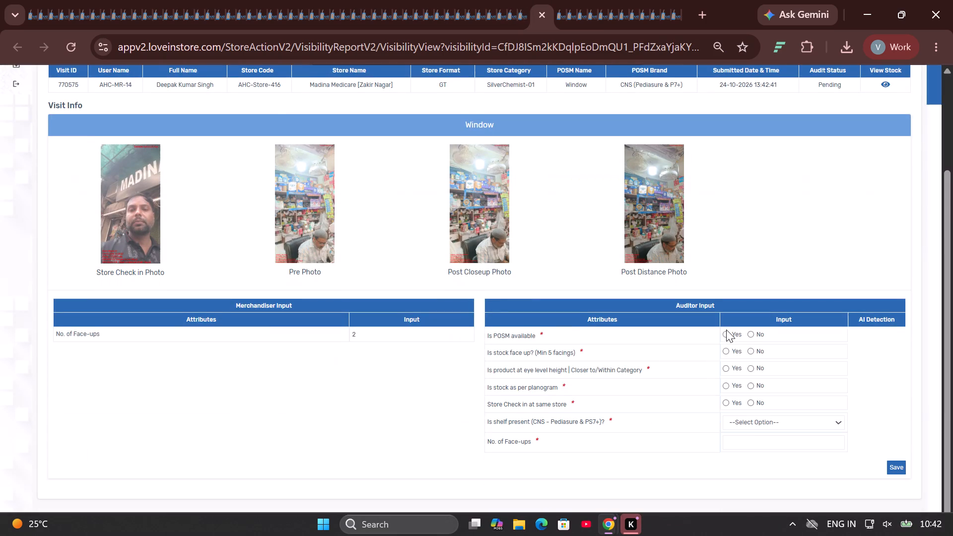
pyautogui.scroll(-1, 726, 330)
pyautogui.press('Tab')
pyautogui.scroll(-2, 726, 330)
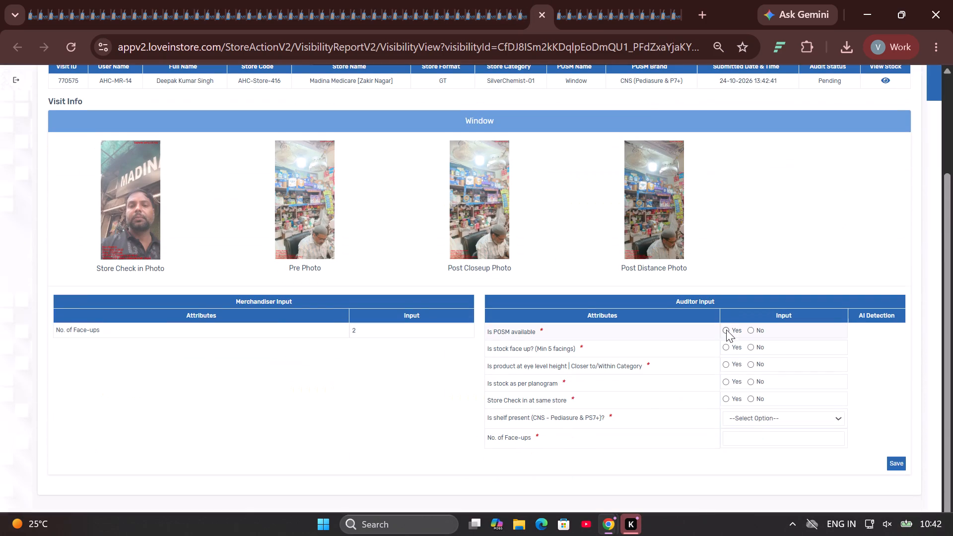
pyautogui.click(726, 330)
pyautogui.press('Tab')
pyautogui.press('Right')
pyautogui.hotkey('shift', 'Tab')
pyautogui.press('Right')
pyautogui.press('Tab')
pyautogui.press('Tab')
pyautogui.press('Right')
pyautogui.press('Tab')
pyautogui.press('space')
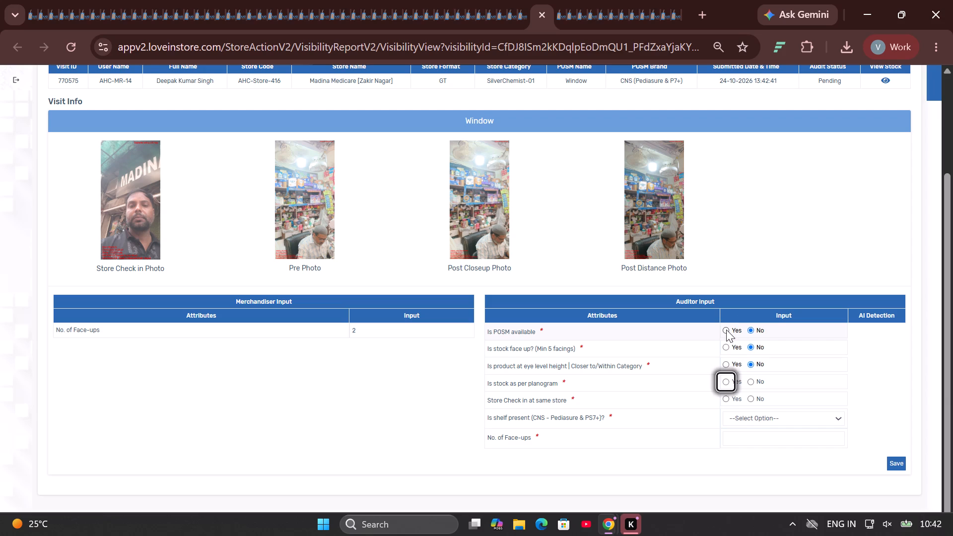
pyautogui.press('Tab')
pyautogui.press('space')
pyautogui.press('Tab')
pyautogui.press('Right')
pyautogui.press('Tab')
pyautogui.press('2')
pyautogui.press('Tab')
pyautogui.press('space')
# Save visit 770571's audit with stock face up and eye level No, other Yes/No questions Yes, shelf Yes (Silver & Gold) and 1 face-up.
pyautogui.hotkey('ctrl', 'Tab')
pyautogui.scroll(-3, 726, 330)
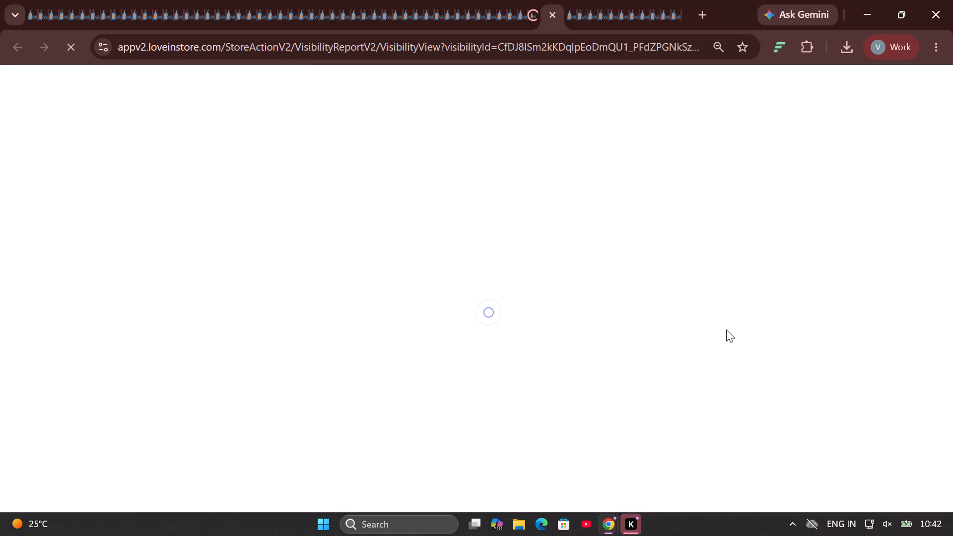
pyautogui.scroll(-3, 726, 330)
pyautogui.click(726, 330)
pyautogui.press('Tab')
pyautogui.press('Tab')
pyautogui.press('Right')
pyautogui.hotkey('shift', 'Tab')
pyautogui.press('Right')
pyautogui.press('Tab')
pyautogui.press('space')
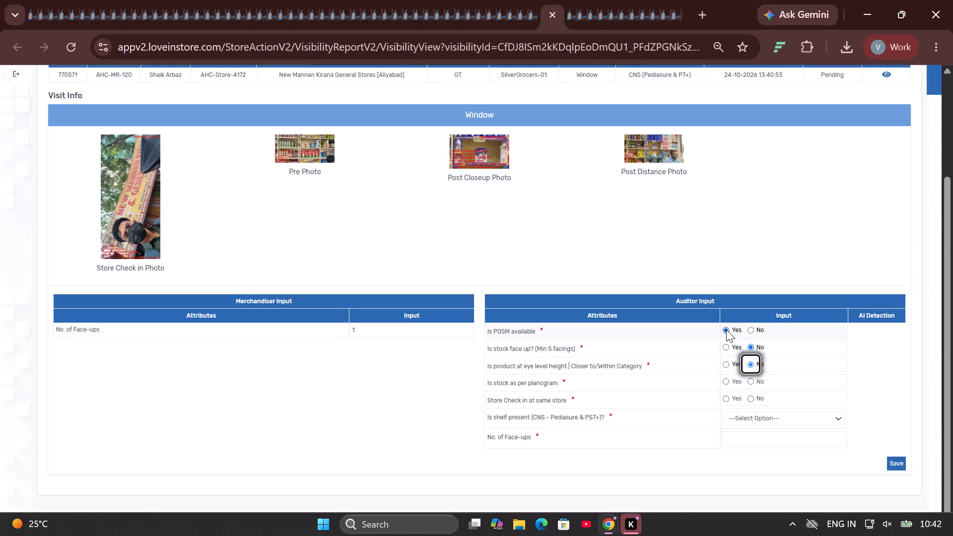
pyautogui.press('Tab')
pyautogui.press('Tab')
pyautogui.press('space')
pyautogui.press('Tab')
pyautogui.hotkey('shift', 'Tab')
pyautogui.hotkey('shift', 'Tab')
pyautogui.press('space')
pyautogui.press('Tab')
pyautogui.press('Tab')
pyautogui.press('Tab')
pyautogui.hotkey('shift', 'Tab')
pyautogui.press('Right')
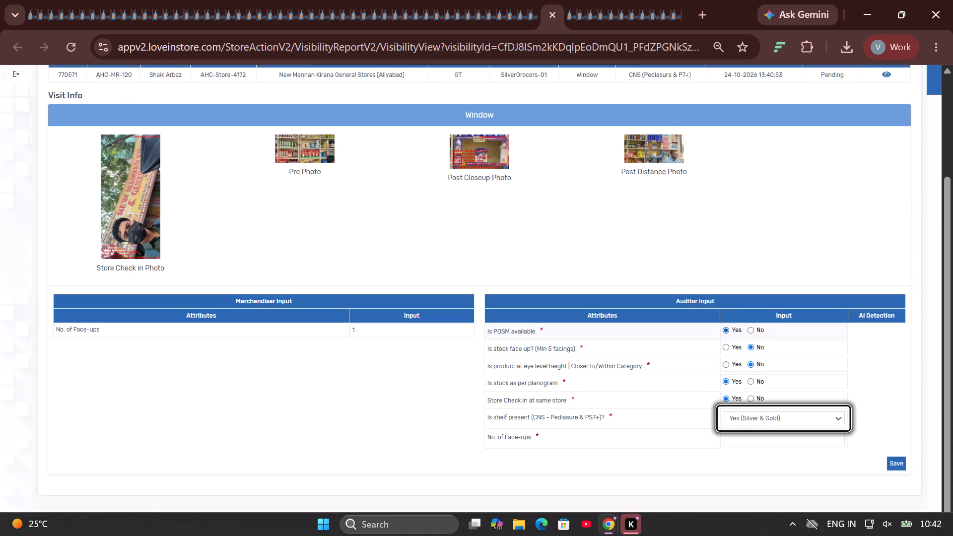
pyautogui.press('Tab')
pyautogui.press('1')
pyautogui.press('Tab')
pyautogui.press('space')
# Move on to the page of pending visit 770568.
pyautogui.hotkey('ctrl', 'Tab')
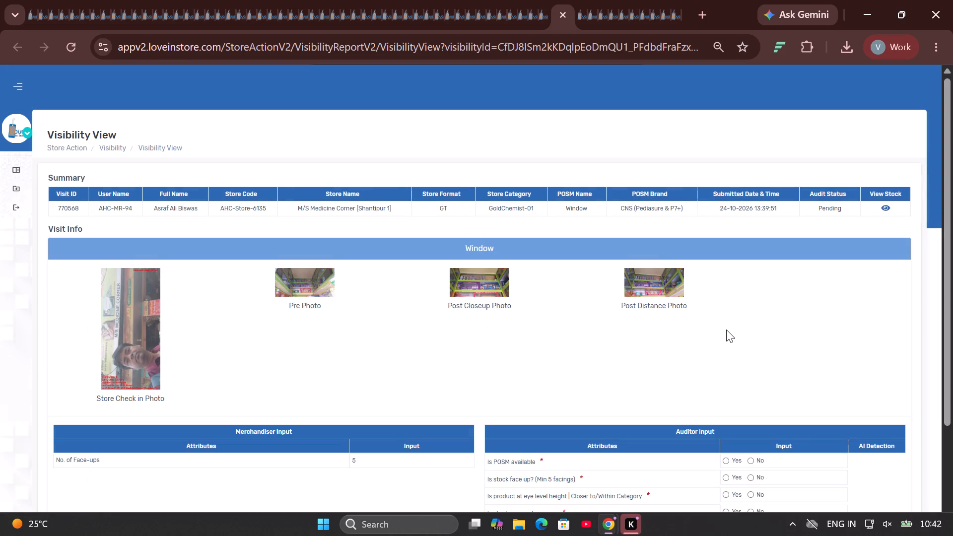
# Toggle the computer's mobile hotspot in the Windows quick settings.
pyautogui.click(862, 530)
pyautogui.scroll(-2, 841, 296)
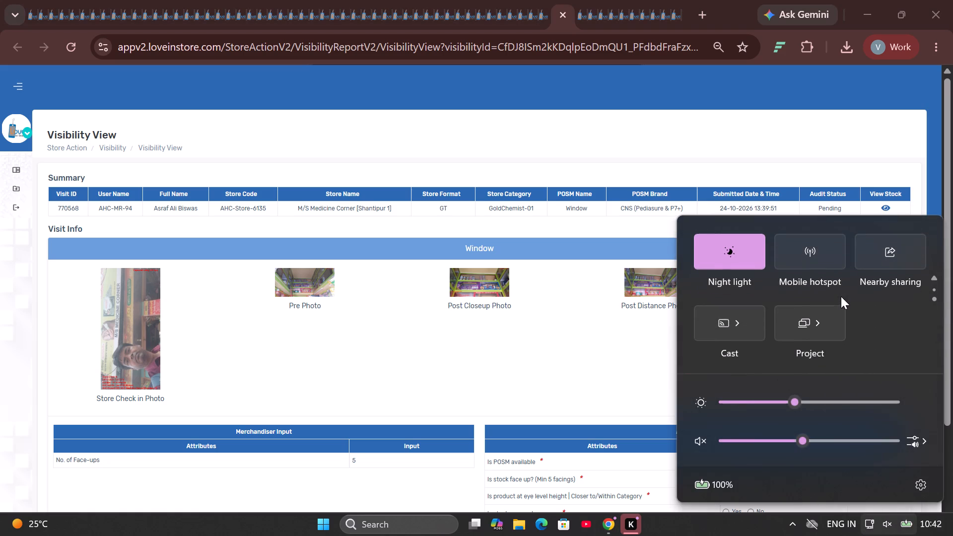
pyautogui.click(815, 250)
pyautogui.click(805, 160)
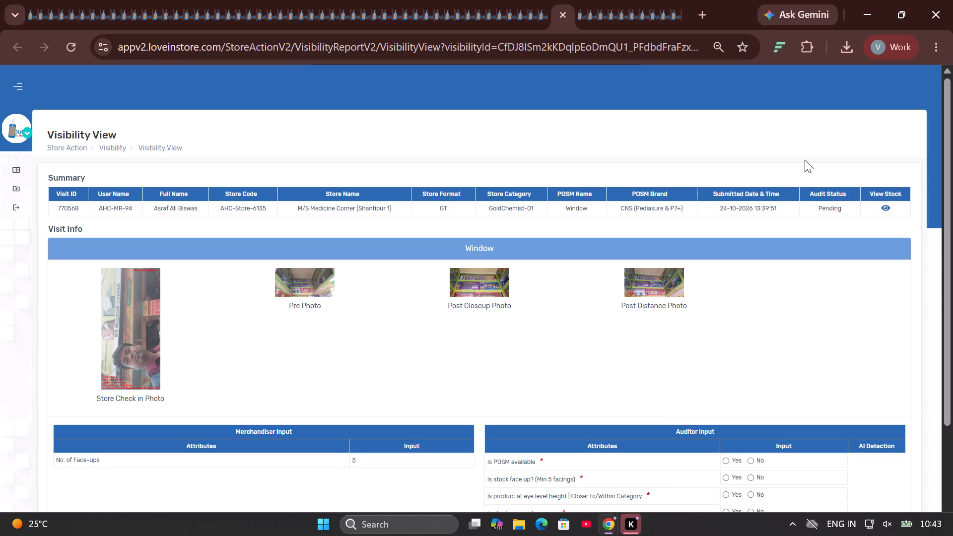
# Save visit 770568's audit with eye level No, all other Yes/No questions Yes, shelf Yes (Silver & Gold) and 5 face-ups.
pyautogui.scroll(-4, 805, 160)
pyautogui.click(805, 160)
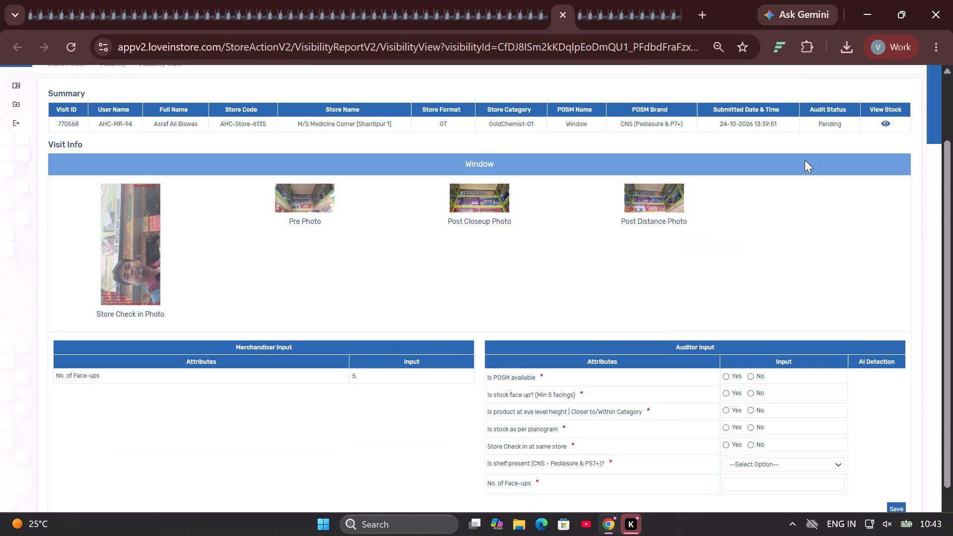
pyautogui.click(488, 155)
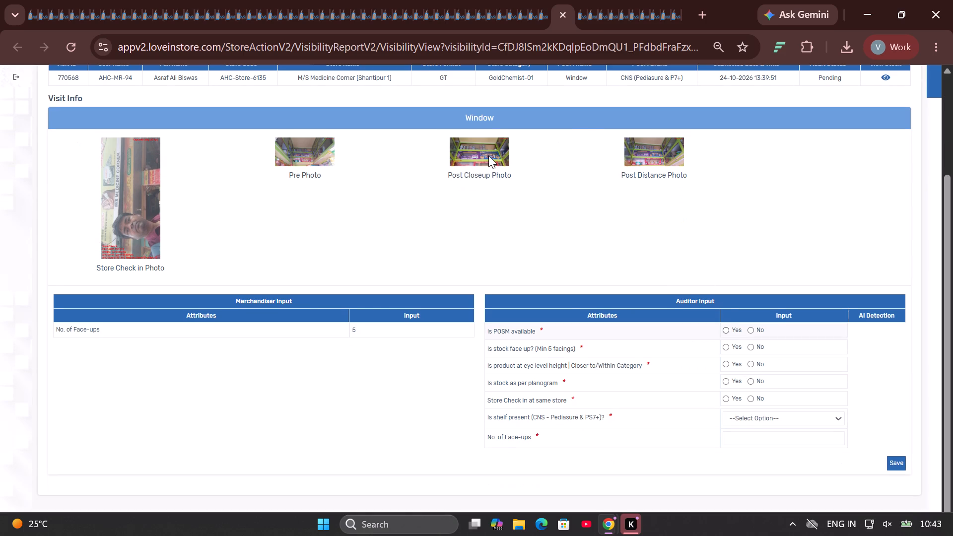
pyautogui.click(660, 260)
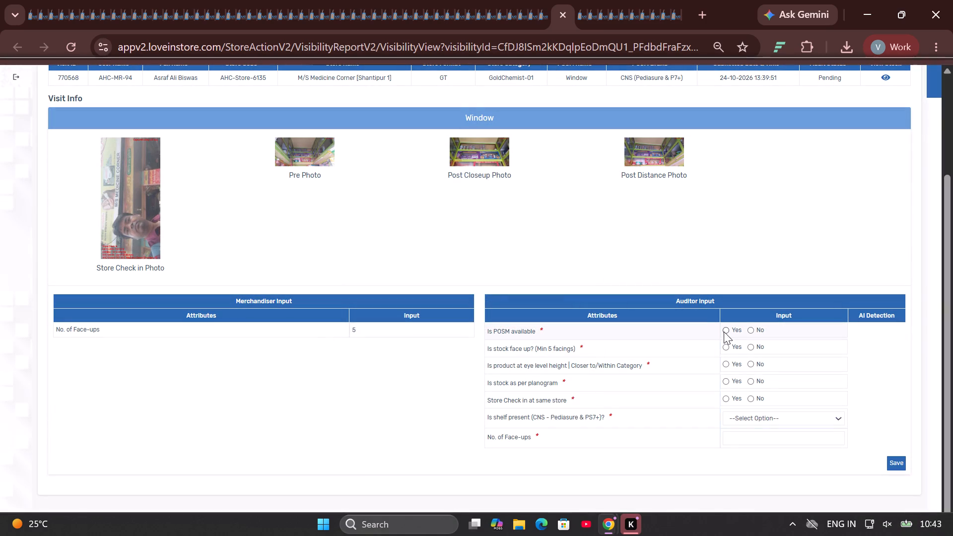
pyautogui.click(724, 332)
pyautogui.press('Tab')
pyautogui.press('space')
pyautogui.press('Tab')
pyautogui.press('Right')
pyautogui.press('Tab')
pyautogui.press('space')
pyautogui.press('Tab')
pyautogui.press('space')
pyautogui.press('Tab')
pyautogui.press('Right')
pyautogui.press('Tab')
pyautogui.press('5')
pyautogui.press('Tab')
pyautogui.press('space')
# Save visit 770566's audit with POSM, stock face up and eye level No, planogram and same-store check-in Yes, shelf Yes (Silver & Gold), 2 face-ups.
pyautogui.hotkey('ctrl', 'Tab')
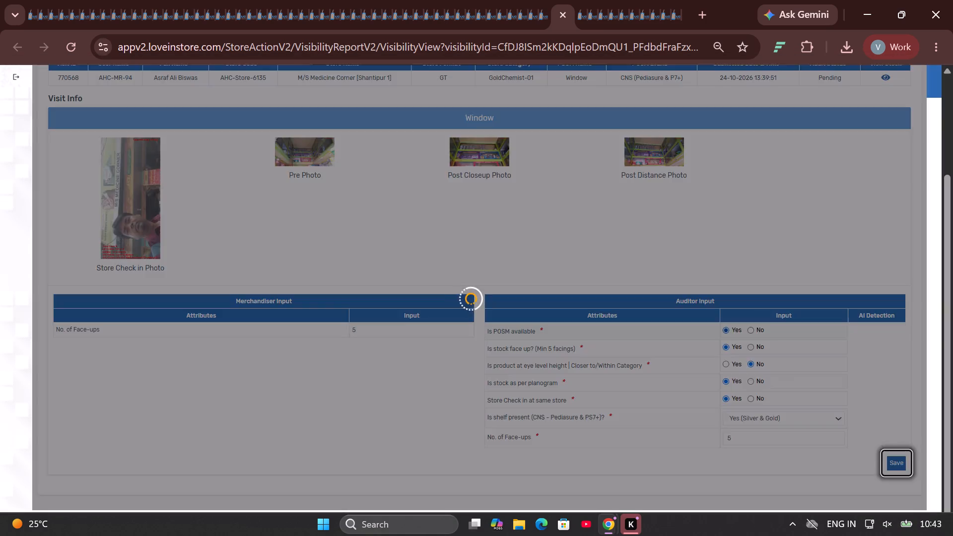
pyautogui.scroll(-4, 724, 332)
pyautogui.click(724, 332)
pyautogui.scroll(-4, 724, 332)
pyautogui.click(724, 332)
pyautogui.doubleClick(724, 332)
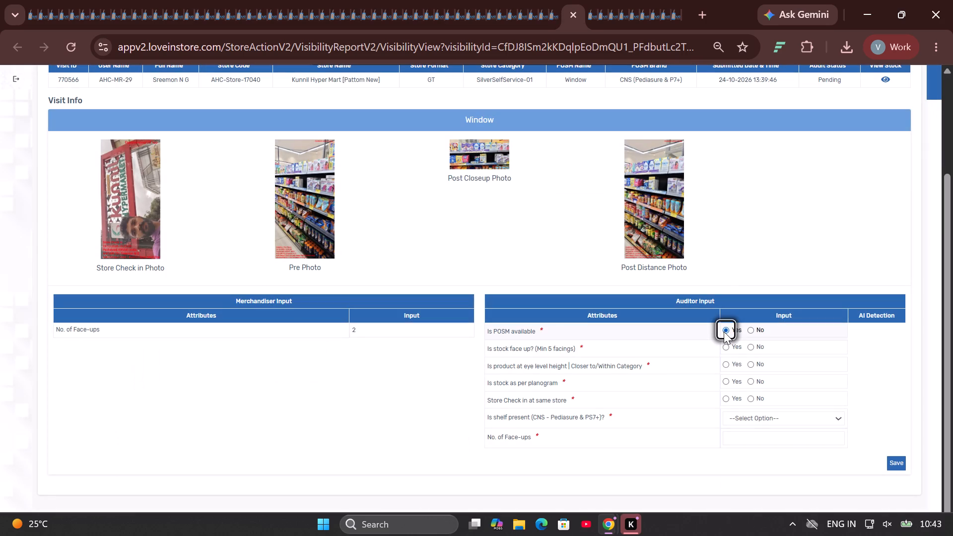
pyautogui.press('Right')
pyautogui.press('Tab')
pyautogui.press('Right')
pyautogui.press('Tab')
pyautogui.press('Right')
pyautogui.press('Tab')
pyautogui.press('space')
pyautogui.press('Tab')
pyautogui.press('space')
pyautogui.press('Tab')
pyautogui.press('Right')
pyautogui.press('Tab')
pyautogui.press('2')
pyautogui.press('Tab')
pyautogui.press('space')
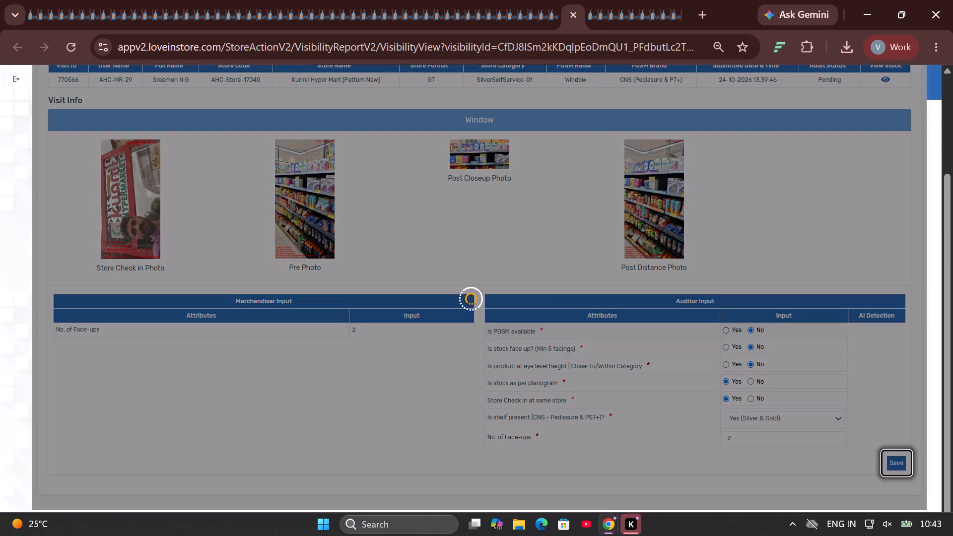
# Save visit 771450's audit with eye level No, all other Yes/No questions Yes, shelf Yes (Silver & Gold) and 5 face-ups.
pyautogui.hotkey('ctrl', 'Tab')
pyautogui.scroll(-4, 724, 332)
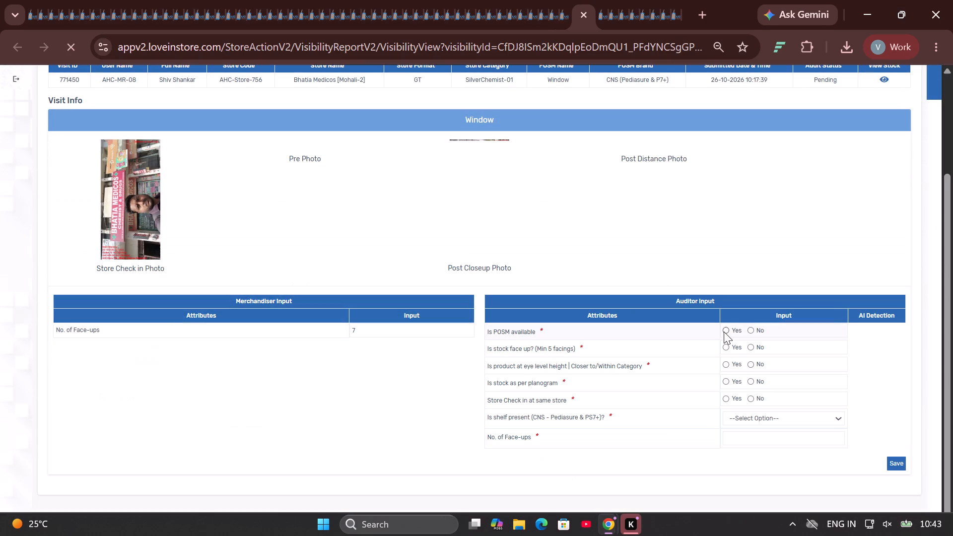
pyautogui.click(724, 332)
pyautogui.press('Tab')
pyautogui.press('space')
pyautogui.press('Tab')
pyautogui.press('Right')
pyautogui.press('Tab')
pyautogui.press('space')
pyautogui.press('Tab')
pyautogui.press('space')
pyautogui.press('Tab')
pyautogui.press('Right')
pyautogui.press('Tab')
pyautogui.press('5')
pyautogui.press('Tab')
pyautogui.press('space')
# Move on to pending visit 771448 and reload its page to fetch the photos.
pyautogui.hotkey('ctrl', 'Tab')
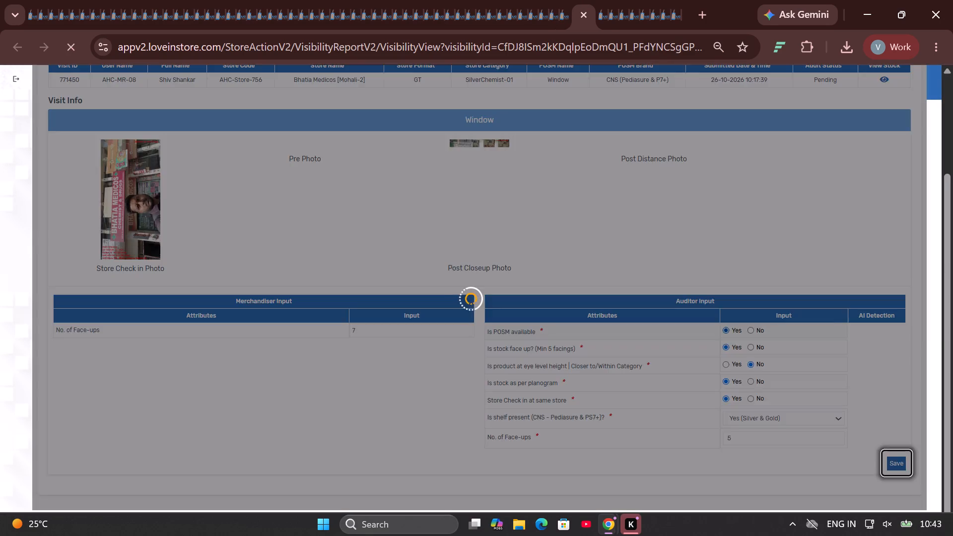
pyautogui.scroll(-3, 724, 332)
pyautogui.hotkey('ctrl', 'r')
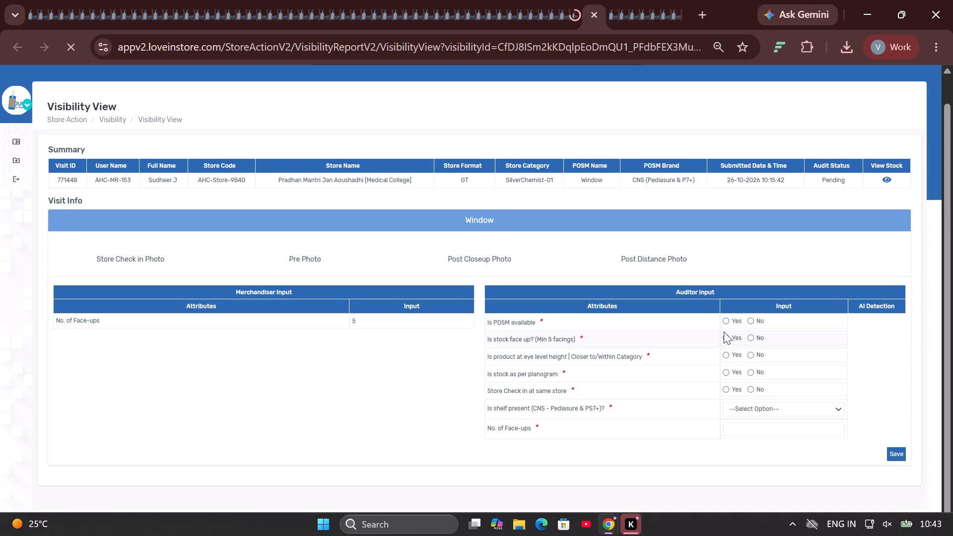
pyautogui.hotkey('ctrl', 'Tab')
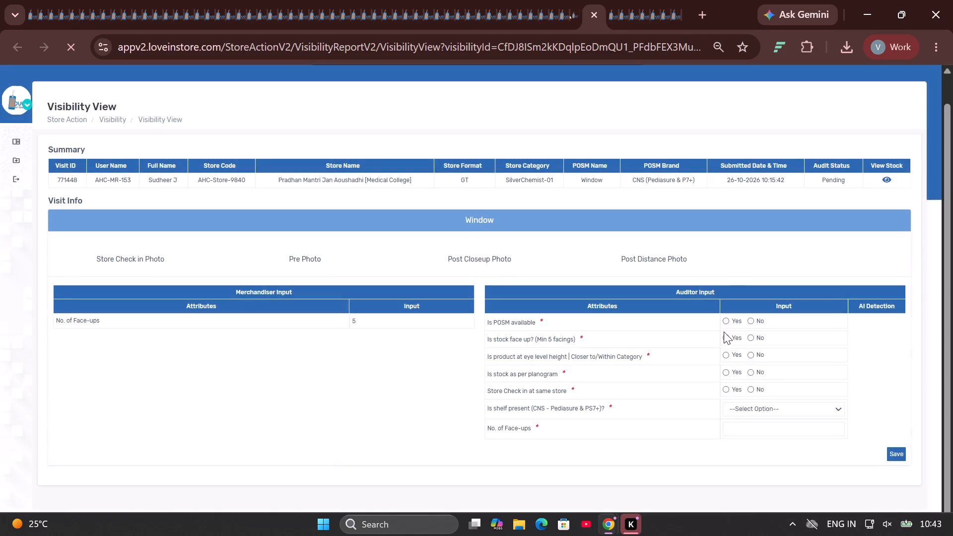
pyautogui.hotkey('ctrl', 'shift', 'Tab')
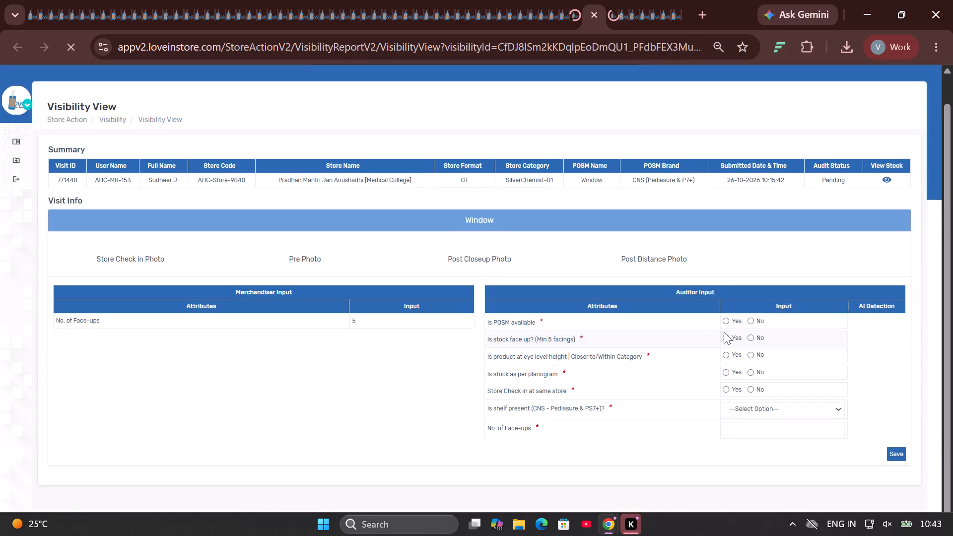
pyautogui.hotkey('ctrl', 'r')
# Reload each following visit page in turn, up to pending visit 771429.
pyautogui.hotkey('ctrl', 'Tab')
pyautogui.hotkey('ctrl', 'r')
pyautogui.hotkey('ctrl', 'Tab')
pyautogui.hotkey('ctrl', 'r')
pyautogui.hotkey('ctrl', 'Tab')
pyautogui.hotkey('ctrl', 'r')
pyautogui.hotkey('ctrl', 'Tab')
pyautogui.hotkey('ctrl', 'r')
pyautogui.hotkey('ctrl', 'Tab')
pyautogui.hotkey('ctrl', 'r')
pyautogui.hotkey('ctrl', 'Tab')
pyautogui.hotkey('ctrl', 'r')
pyautogui.hotkey('ctrl', 'Tab')
pyautogui.hotkey('ctrl', 'r')
pyautogui.hotkey('ctrl', 'Tab')
pyautogui.hotkey('ctrl', 'r')
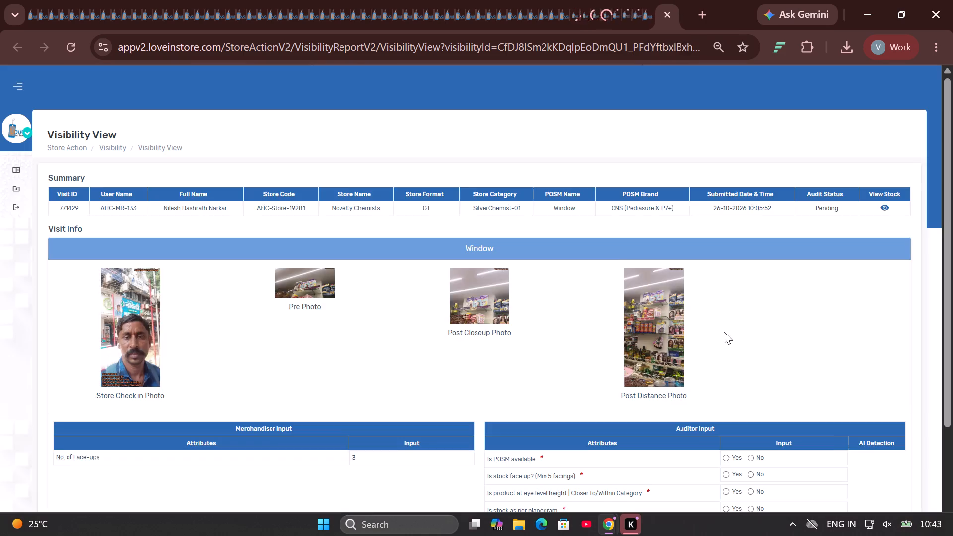
# Reload the visit pages after 771429 in turn, up to pending visit 771410.
pyautogui.hotkey('ctrl', 'Tab')
pyautogui.hotkey('ctrl', 'r')
pyautogui.hotkey('ctrl', 'Tab')
pyautogui.hotkey('ctrl', 'r')
pyautogui.hotkey('ctrl', 'Tab')
pyautogui.hotkey('ctrl', 'r')
pyautogui.hotkey('ctrl', 'Tab')
pyautogui.hotkey('ctrl', 'r')
pyautogui.hotkey('ctrl', 'Tab')
pyautogui.hotkey('ctrl', 'r')
pyautogui.hotkey('ctrl', 'Tab')
pyautogui.hotkey('ctrl', 'r')
pyautogui.hotkey('ctrl', 'Tab')
pyautogui.hotkey('ctrl', 'r')
pyautogui.hotkey('ctrl', 'Tab')
pyautogui.hotkey('ctrl', 'r')
pyautogui.hotkey('ctrl', 'Tab')
pyautogui.hotkey('ctrl', 'r')
pyautogui.hotkey('ctrl', 'Tab')
pyautogui.hotkey('ctrl', 'r')
pyautogui.hotkey('ctrl', 'Tab')
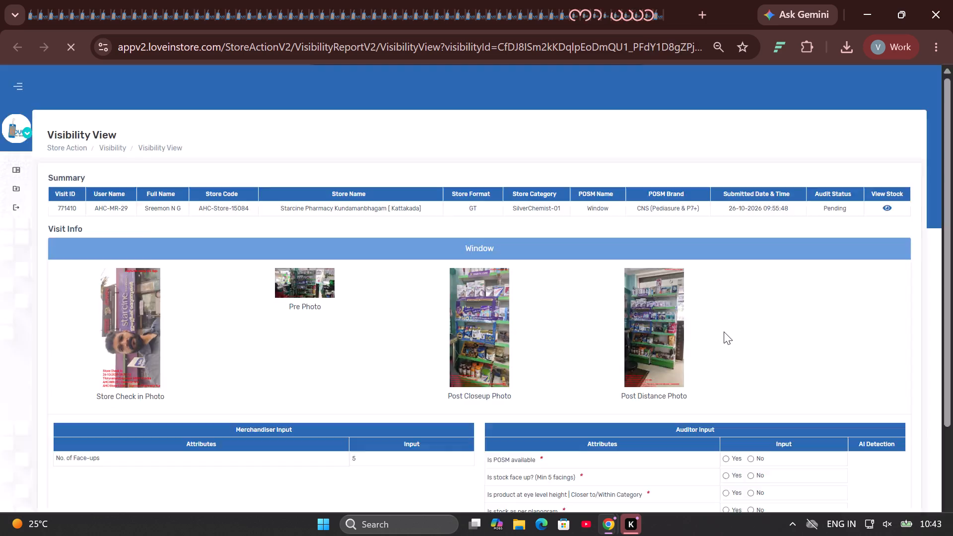
pyautogui.hotkey('ctrl', 'r')
# Reload each visit page after 771410 in turn, up to and including pending visit 771491.
pyautogui.hotkey('ctrl', 'Tab')
pyautogui.hotkey('ctrl', 'r')
pyautogui.hotkey('ctrl', 'Tab')
pyautogui.hotkey('ctrl', 'r')
pyautogui.hotkey('ctrl', 'Tab')
pyautogui.hotkey('ctrl', 'r')
pyautogui.hotkey('ctrl', 'Tab')
pyautogui.hotkey('ctrl', 'r')
pyautogui.hotkey('ctrl', 'Tab')
pyautogui.hotkey('ctrl', 'r')
pyautogui.hotkey('ctrl', 'Tab')
pyautogui.hotkey('ctrl', 'r')
pyautogui.hotkey('ctrl', 'Tab')
pyautogui.hotkey('ctrl', 'r')
pyautogui.hotkey('ctrl', 'Tab')
pyautogui.hotkey('ctrl', 'r')
pyautogui.hotkey('ctrl', 'Tab')
pyautogui.hotkey('ctrl', 'r')
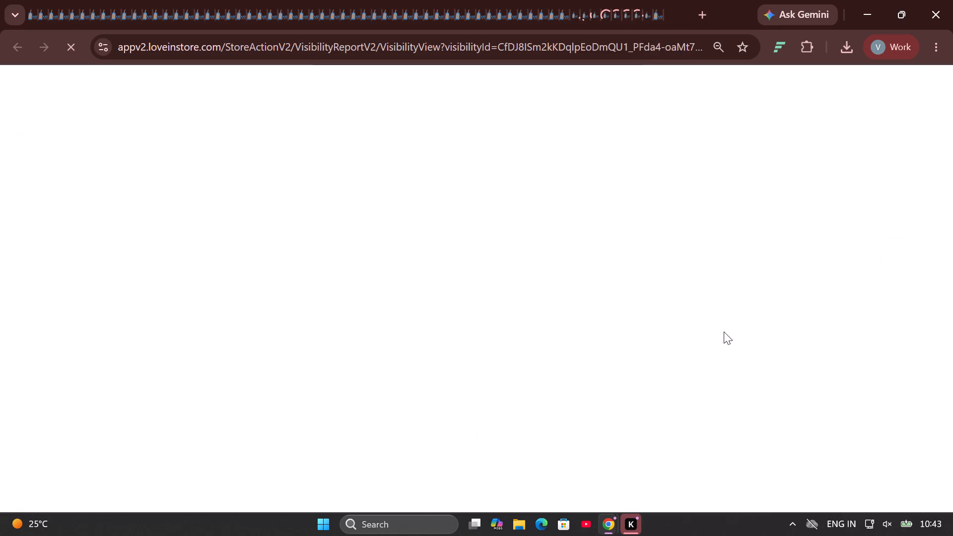
pyautogui.hotkey('ctrl', 'Tab')
pyautogui.hotkey('ctrl', 'r')
pyautogui.hotkey('ctrl', 'Tab')
pyautogui.hotkey('ctrl', 'r')
pyautogui.hotkey('ctrl', 'Tab')
pyautogui.hotkey('ctrl', 'r')
pyautogui.hotkey('ctrl', 'Tab')
pyautogui.hotkey('ctrl', 'r')
pyautogui.hotkey('ctrl', 'Tab')
pyautogui.hotkey('ctrl', 'r')
pyautogui.hotkey('ctrl', 'Tab')
pyautogui.hotkey('ctrl', 'r')
pyautogui.hotkey('ctrl', 'Tab')
pyautogui.hotkey('ctrl', 'r')
pyautogui.hotkey('ctrl', 'Tab')
pyautogui.hotkey('ctrl', 'r')
pyautogui.hotkey('ctrl', 'Tab')
pyautogui.hotkey('ctrl', 'r')
pyautogui.hotkey('ctrl', 'Tab')
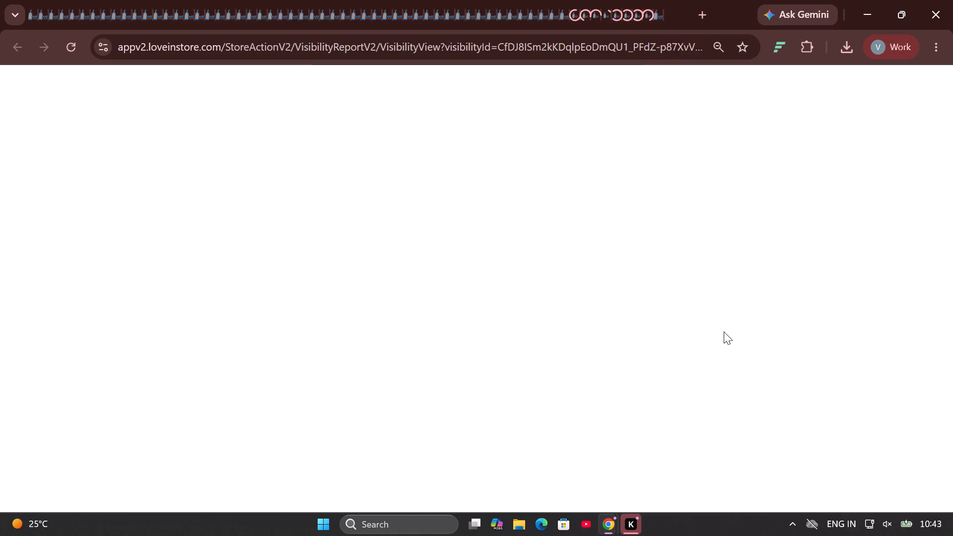
pyautogui.hotkey('ctrl', 'r')
pyautogui.hotkey('ctrl', 'r')
pyautogui.hotkey('ctrl', 'Tab')
pyautogui.hotkey('ctrl', 'r')
pyautogui.hotkey('ctrl', 'Tab')
pyautogui.hotkey('ctrl', 'r')
pyautogui.hotkey('ctrl', 'Tab')
pyautogui.hotkey('ctrl', 'r')
pyautogui.hotkey('ctrl', 'Tab')
pyautogui.hotkey('ctrl', 'r')
pyautogui.hotkey('ctrl', 'Tab')
pyautogui.hotkey('ctrl', 'r')
pyautogui.hotkey('ctrl', 'Tab')
pyautogui.hotkey('ctrl', 'r')
pyautogui.hotkey('ctrl', 'Tab')
pyautogui.hotkey('ctrl', 'r')
pyautogui.hotkey('ctrl', 'Tab')
pyautogui.hotkey('ctrl', 'r')
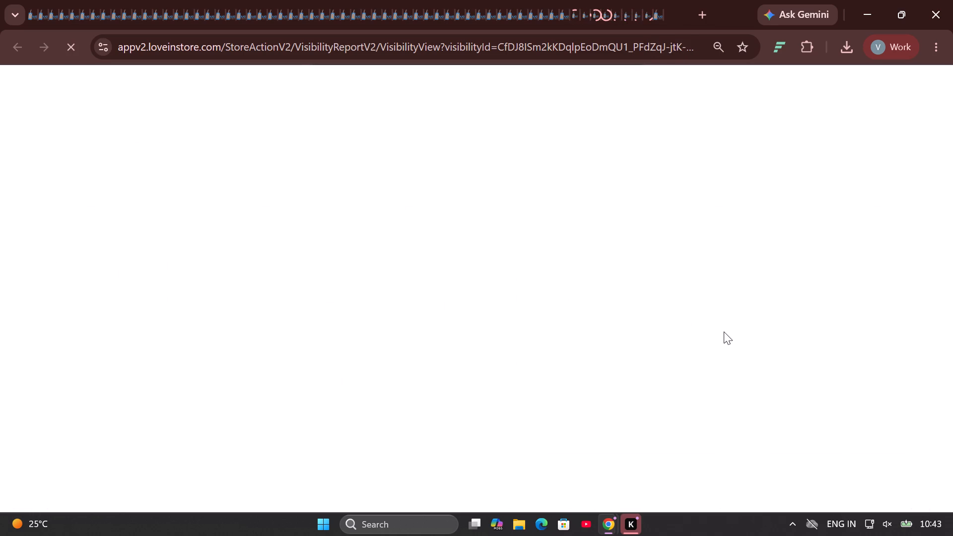
pyautogui.hotkey('ctrl', 'Tab')
pyautogui.hotkey('ctrl', 'r')
pyautogui.hotkey('ctrl', 'Tab')
pyautogui.hotkey('ctrl', 'r')
pyautogui.hotkey('ctrl', 'Tab')
pyautogui.hotkey('ctrl', 'r')
pyautogui.hotkey('ctrl', 'Tab')
pyautogui.hotkey('ctrl', 'r')
pyautogui.hotkey('ctrl', 'Tab')
pyautogui.hotkey('ctrl', 'r')
pyautogui.hotkey('ctrl', 'Tab')
pyautogui.hotkey('ctrl', 'r')
pyautogui.hotkey('ctrl', 'Tab')
pyautogui.hotkey('ctrl', 'r')
pyautogui.hotkey('ctrl', 'Tab')
pyautogui.hotkey('ctrl', 'r')
pyautogui.hotkey('ctrl', 'Tab')
pyautogui.hotkey('ctrl', 'r')
pyautogui.hotkey('ctrl', 'Tab')
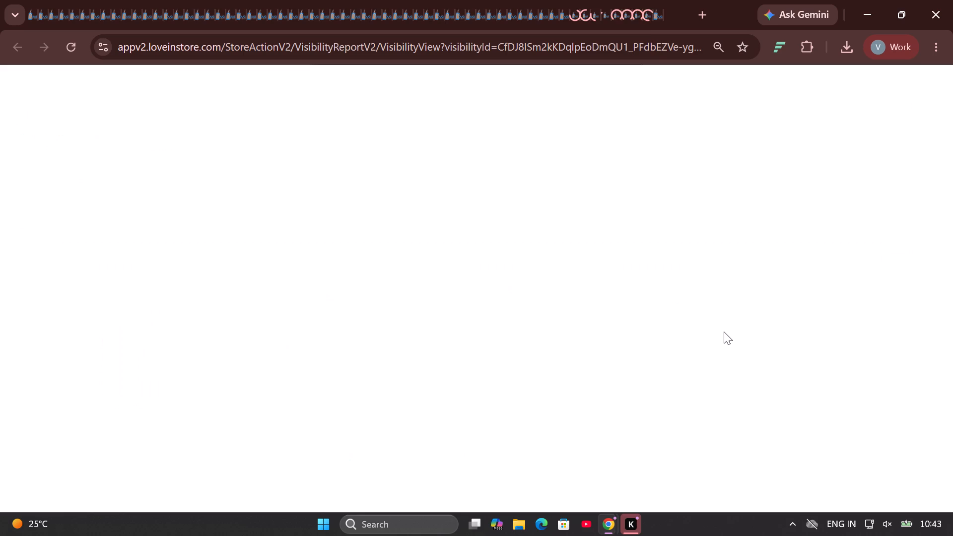
pyautogui.hotkey('ctrl', 'r')
pyautogui.hotkey('ctrl', 'Tab')
pyautogui.hotkey('ctrl', 'r')
pyautogui.hotkey('ctrl', 'Tab')
pyautogui.hotkey('ctrl', 'r')
pyautogui.hotkey('ctrl', 'Tab')
pyautogui.hotkey('ctrl', 'r')
pyautogui.hotkey('ctrl', 'Tab')
pyautogui.hotkey('ctrl', 'r')
pyautogui.hotkey('ctrl', 'Tab')
pyautogui.hotkey('ctrl', 'r')
pyautogui.hotkey('ctrl', 'Tab')
pyautogui.hotkey('ctrl', 'r')
pyautogui.hotkey('ctrl', 'Tab')
pyautogui.hotkey('ctrl', 'r')
pyautogui.hotkey('ctrl', 'Tab')
pyautogui.hotkey('ctrl', 'r')
pyautogui.hotkey('ctrl', 'Tab')
pyautogui.hotkey('ctrl', 'r')
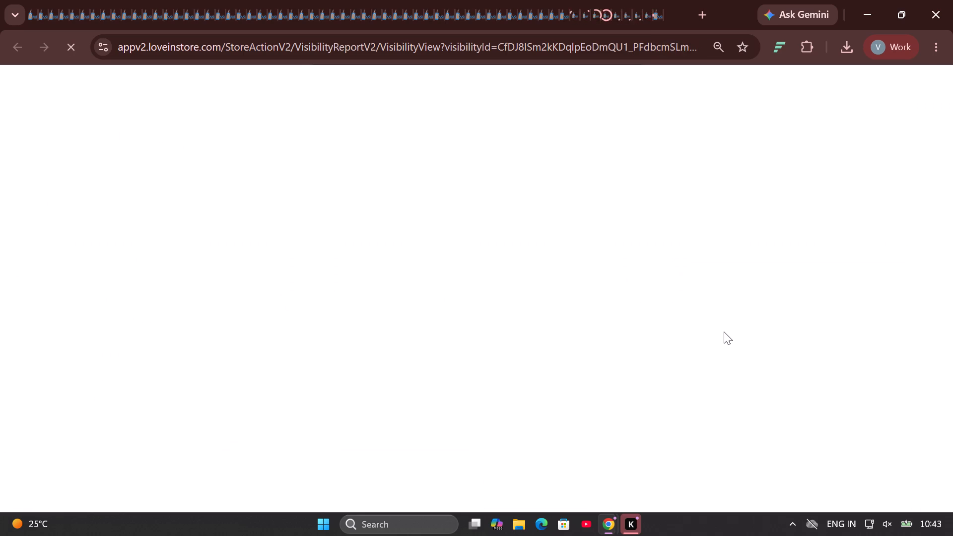
pyautogui.hotkey('ctrl', 'Tab')
pyautogui.hotkey('ctrl', 'r')
pyautogui.hotkey('ctrl', 'Tab')
pyautogui.hotkey('ctrl', 'r')
pyautogui.hotkey('ctrl', 'Tab')
pyautogui.hotkey('ctrl', 'r')
pyautogui.hotkey('ctrl', 'Tab')
pyautogui.hotkey('ctrl', 'r')
pyautogui.hotkey('ctrl', 'Tab')
pyautogui.hotkey('ctrl', 'r')
pyautogui.hotkey('ctrl', 'Tab')
pyautogui.hotkey('ctrl', 'r')
pyautogui.hotkey('ctrl', 'Tab')
pyautogui.hotkey('ctrl', 'r')
pyautogui.hotkey('ctrl', 'Tab')
pyautogui.hotkey('ctrl', 'r')
pyautogui.hotkey('ctrl', 'Tab')
pyautogui.hotkey('ctrl', 'r')
pyautogui.hotkey('ctrl', 'Tab')
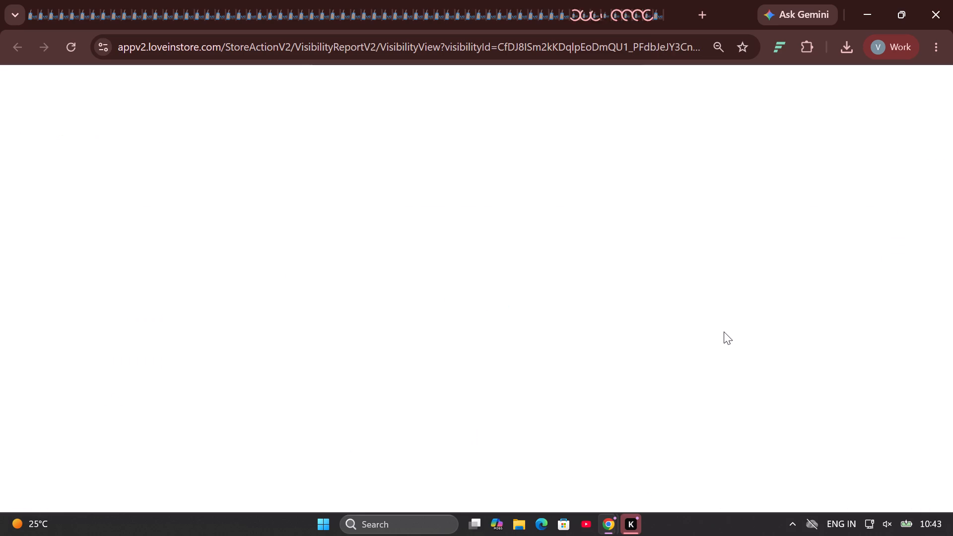
pyautogui.hotkey('ctrl', 'r')
pyautogui.hotkey('ctrl', 'Tab')
pyautogui.hotkey('ctrl', 'r')
pyautogui.hotkey('ctrl', 'Tab')
pyautogui.hotkey('ctrl', 'r')
pyautogui.hotkey('ctrl', 'Tab')
pyautogui.hotkey('ctrl', 'r')
pyautogui.hotkey('ctrl', 'Tab')
pyautogui.hotkey('ctrl', 'r')
pyautogui.hotkey('ctrl', 'Tab')
pyautogui.hotkey('ctrl', 'r')
pyautogui.hotkey('ctrl', 'Tab')
pyautogui.hotkey('ctrl', 'r')
pyautogui.hotkey('ctrl', 'Tab')
pyautogui.hotkey('ctrl', 'r')
pyautogui.hotkey('ctrl', 'Tab')
pyautogui.hotkey('ctrl', 'r')
pyautogui.hotkey('ctrl', 'Tab')
pyautogui.hotkey('ctrl', 'r')
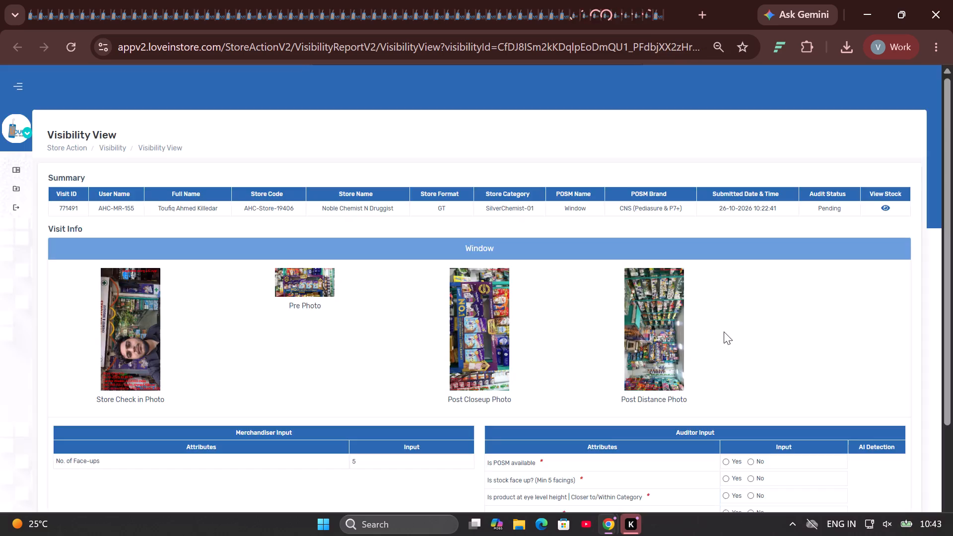
# Reload each visit page after 771491 in turn, up to and including pending visit 771469.
pyautogui.hotkey('ctrl', 'Tab')
pyautogui.hotkey('ctrl', 'r')
pyautogui.hotkey('ctrl', 'Tab')
pyautogui.hotkey('ctrl', 'r')
pyautogui.hotkey('ctrl', 'Tab')
pyautogui.hotkey('ctrl', 'r')
pyautogui.hotkey('ctrl', 'Tab')
pyautogui.hotkey('ctrl', 'r')
pyautogui.hotkey('ctrl', 'Tab')
pyautogui.hotkey('ctrl', 'r')
pyautogui.hotkey('ctrl', 'Tab')
pyautogui.hotkey('ctrl', 'r')
pyautogui.hotkey('ctrl', 'Tab')
pyautogui.hotkey('ctrl', 'r')
pyautogui.hotkey('ctrl', 'Tab')
pyautogui.hotkey('ctrl', 'r')
pyautogui.hotkey('ctrl', 'Tab')
pyautogui.hotkey('ctrl', 'r')
pyautogui.hotkey('ctrl', 'Tab')
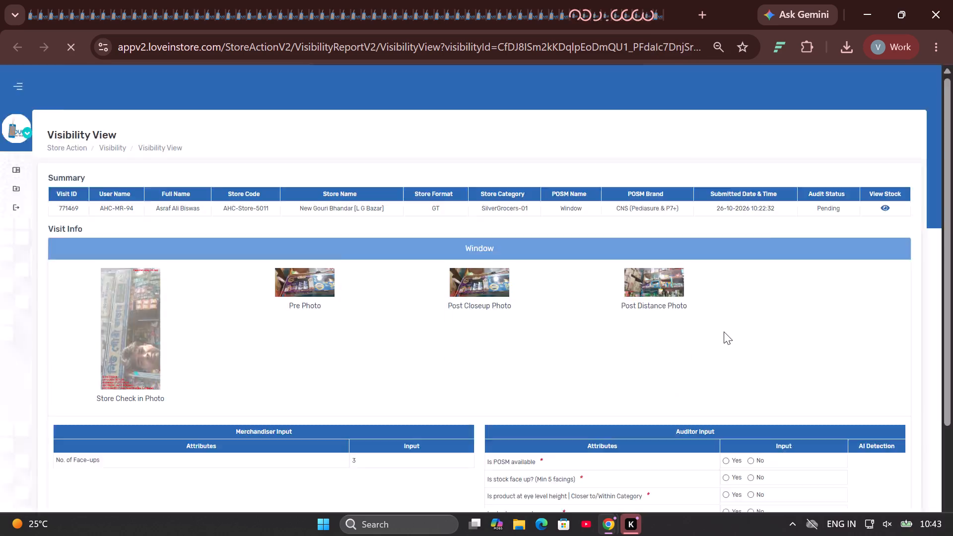
pyautogui.hotkey('ctrl', 'r')
# Reload the visit pages following 771469 in turn, stopping on pending visit 771452.
pyautogui.hotkey('ctrl', 'Tab')
pyautogui.hotkey('ctrl', 'r')
pyautogui.hotkey('ctrl', 'Tab')
pyautogui.hotkey('ctrl', 'r')
pyautogui.hotkey('ctrl', 'Tab')
pyautogui.hotkey('ctrl', 'r')
pyautogui.hotkey('ctrl', 'Tab')
pyautogui.hotkey('ctrl', 'r')
pyautogui.hotkey('ctrl', 'Tab')
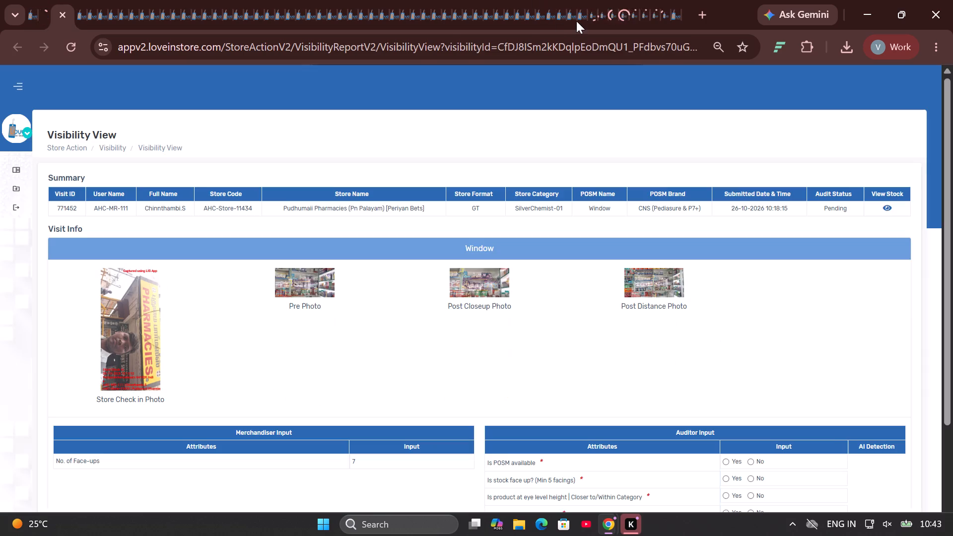
# Go to pending visit 771448 and answer No for POSM available and eye level, Yes for stock face up, planogram and same-store check-in.
pyautogui.click(577, 19)
pyautogui.hotkey('ctrl', 'Tab')
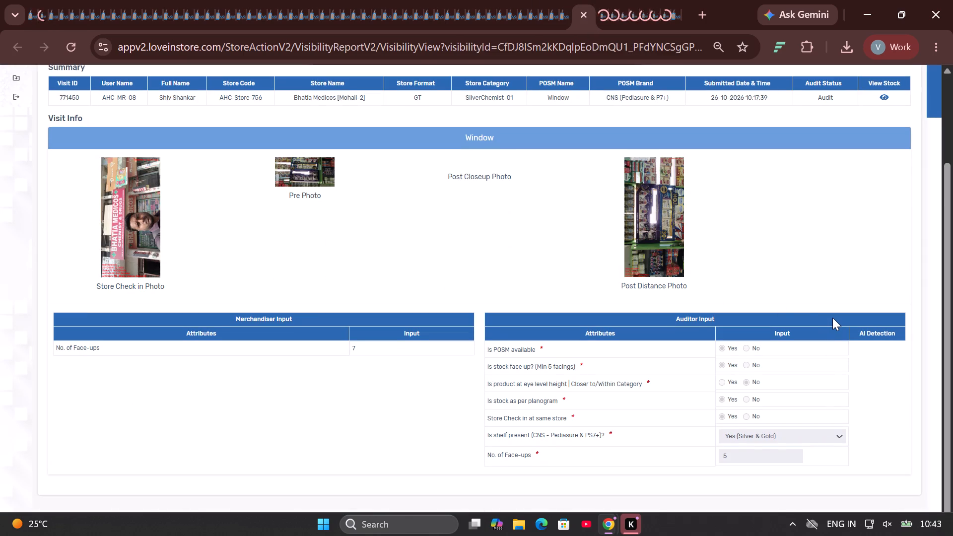
pyautogui.hotkey('ctrl', 'Tab')
pyautogui.scroll(-4, 750, 265)
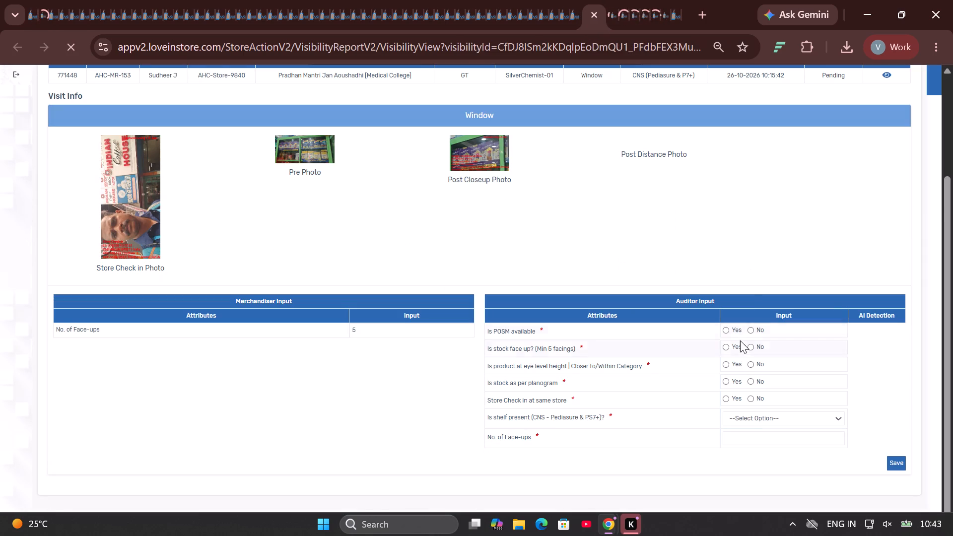
pyautogui.click(727, 331)
pyautogui.press('Right')
pyautogui.press('Tab')
pyautogui.press('space')
pyautogui.press('Tab')
pyautogui.press('Right')
pyautogui.press('Tab')
pyautogui.press('space')
pyautogui.press('Tab')
pyautogui.press('space')
# For visit 771448, set shelf present to Yes (Silver & Gold) and No. of Face-ups to 5, and save the audit.
pyautogui.press('Tab')
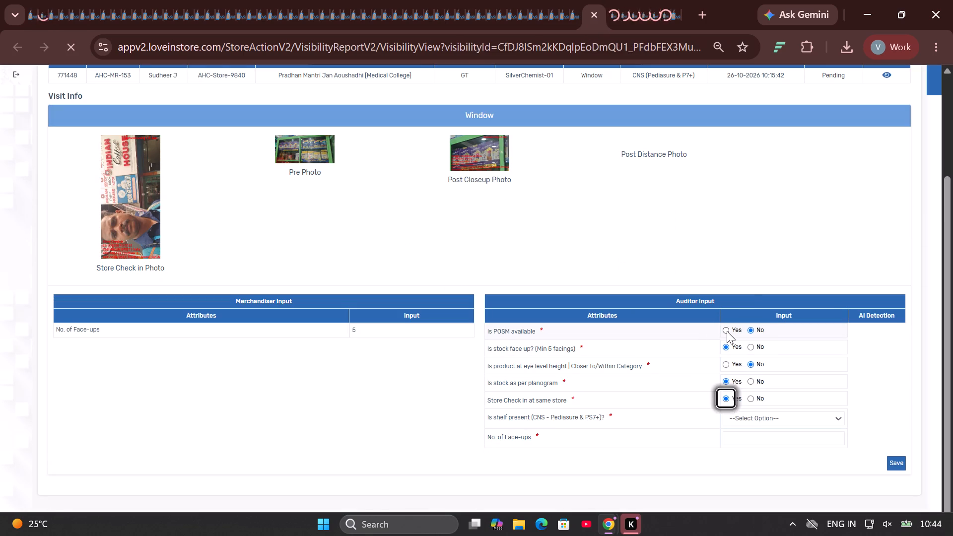
pyautogui.press('Right')
pyautogui.press('Tab')
pyautogui.press('5')
pyautogui.press('Tab')
pyautogui.press('space')
# On visit 771445, answer Yes for POSM available, planogram and same-store check-in, and No for stock face up and eye level.
pyautogui.hotkey('ctrl', 'Tab')
pyautogui.scroll(-4, 727, 331)
pyautogui.click(727, 331)
pyautogui.press('Tab')
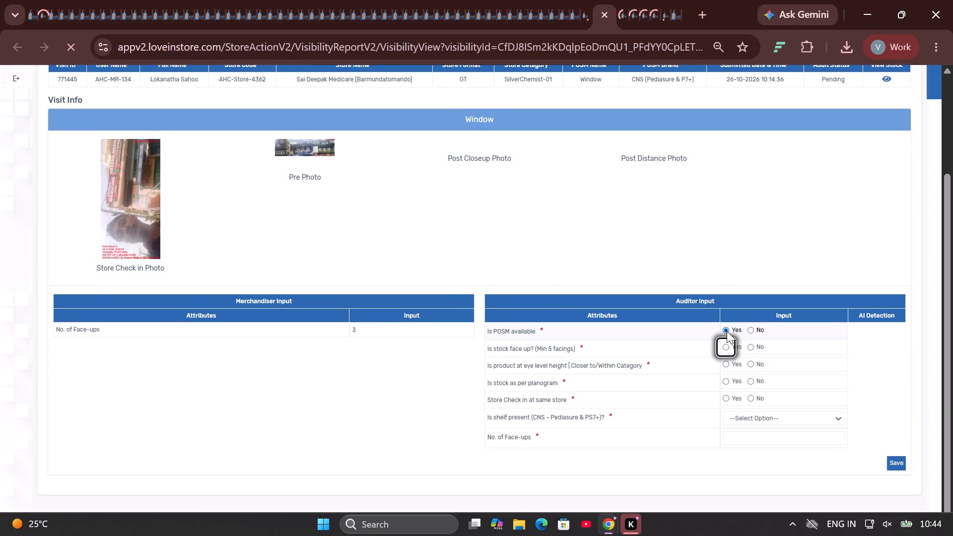
pyautogui.press('Right')
pyautogui.press('Up')
pyautogui.press('Tab')
pyautogui.press('Right')
pyautogui.press('Tab')
pyautogui.press('space')
pyautogui.hotkey('shift', 'Tab')
pyautogui.hotkey('shift', 'Tab')
pyautogui.press('Right')
pyautogui.press('Tab')
pyautogui.press('Tab')
pyautogui.press('Tab')
pyautogui.press('space')
# For visit 771445, set shelf present to Yes (Silver & Gold) and No. of Face-ups to 3, and save the audit.
pyautogui.press('Tab')
pyautogui.press('Right')
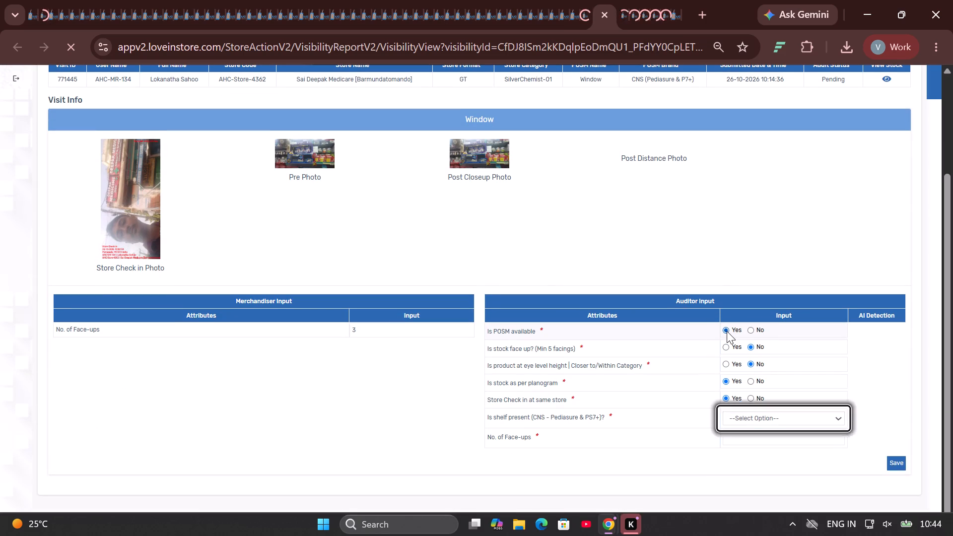
pyautogui.press('Tab')
pyautogui.press('3')
pyautogui.press('Tab')
pyautogui.press('space')
# On visit 771444, answer Yes for POSM available, stock face up and same-store check-in, and No for eye level and planogram.
pyautogui.hotkey('ctrl', 'Tab')
pyautogui.scroll(-7, 727, 331)
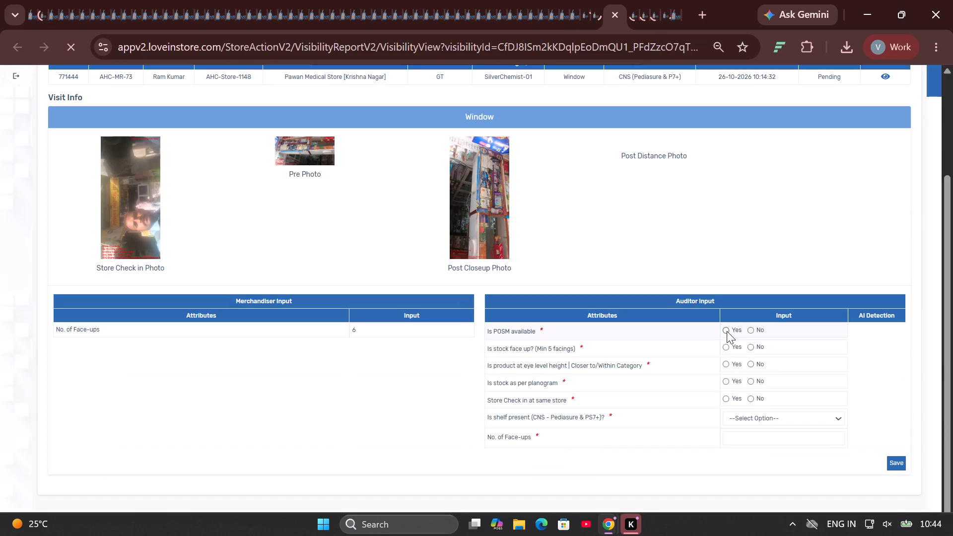
pyautogui.click(727, 331)
pyautogui.press('Tab')
pyautogui.press('Right')
pyautogui.press('Tab')
pyautogui.press('Right')
pyautogui.hotkey('shift', 'Tab')
pyautogui.press('Right')
pyautogui.press('Tab')
pyautogui.press('Tab')
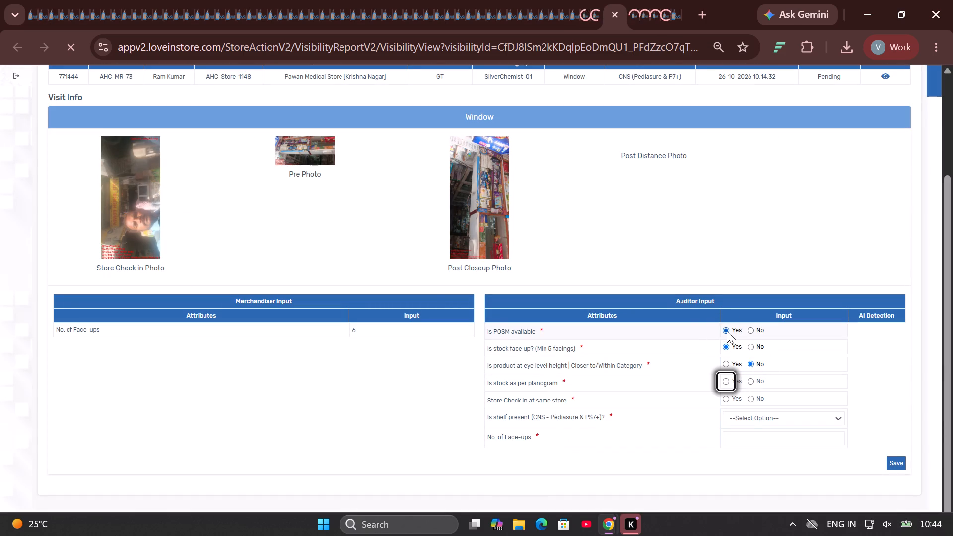
pyautogui.press('Right')
pyautogui.press('Tab')
pyautogui.press('space')
# For visit 771444, set shelf present to Yes (Silver & Gold) and No. of Face-ups to 6, and save the audit.
pyautogui.press('Tab')
pyautogui.press('Right')
pyautogui.press('Tab')
pyautogui.press('7')
pyautogui.hotkey('shift', 'Tab')
pyautogui.press('Tab')
pyautogui.press('6')
pyautogui.press('Tab')
pyautogui.press('space')
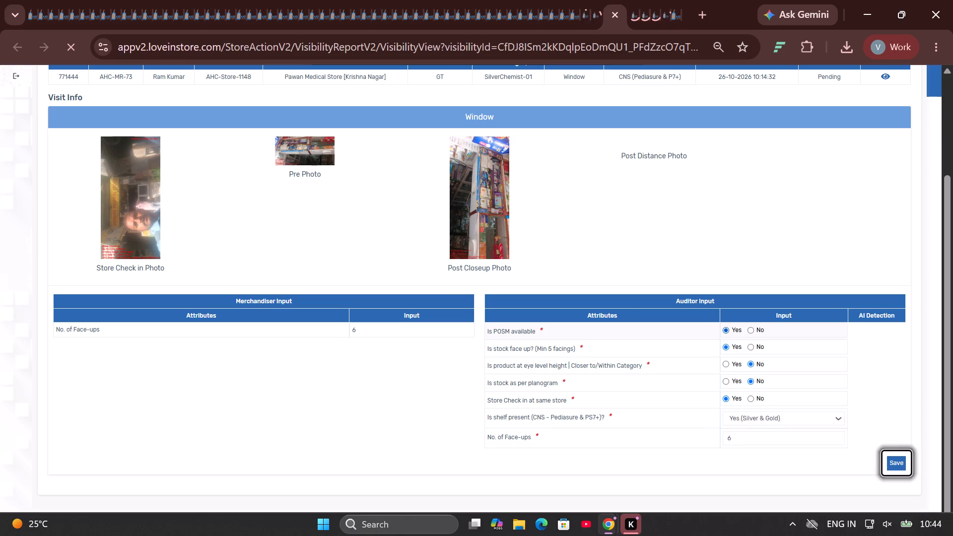
# On visit 771442, answer Yes for POSM available, stock face up, planogram and same-store check-in, and No for eye level.
pyautogui.hotkey('ctrl', 'Tab')
pyautogui.scroll(-3, 727, 331)
pyautogui.click(727, 331)
pyautogui.press('Tab')
pyautogui.press('space')
pyautogui.press('Tab')
pyautogui.press('Right')
pyautogui.press('Tab')
pyautogui.press('space')
pyautogui.press('Tab')
pyautogui.press('space')
# For visit 771442, set shelf present to Yes (Silver & Gold) and No. of Face-ups to 5, and save the audit.
pyautogui.press('Tab')
pyautogui.press('Right')
pyautogui.press('Tab')
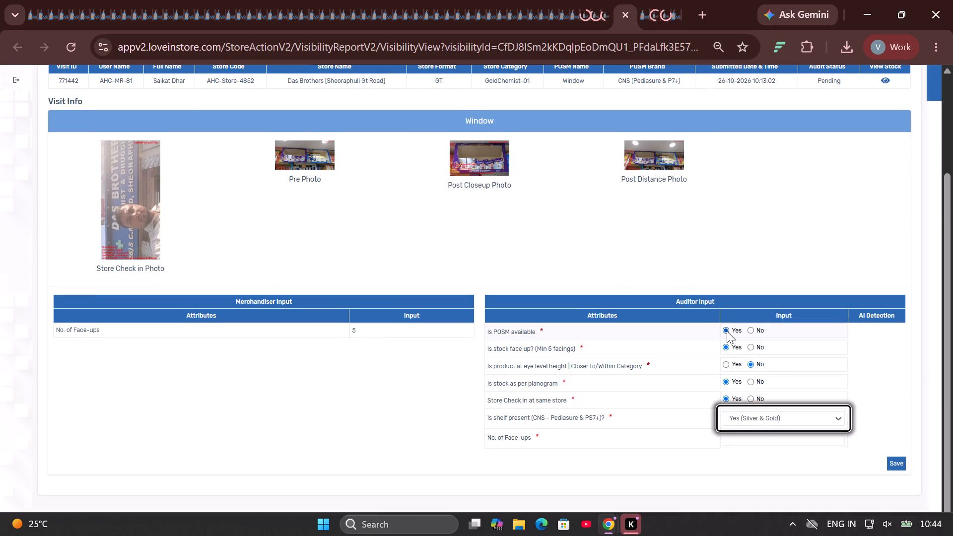
pyautogui.press('5')
pyautogui.press('Tab')
pyautogui.press('space')
# On visit 771438, answer Yes for POSM available, planogram and same-store check-in, and No for stock face up and eye level.
pyautogui.hotkey('ctrl', 'Tab')
pyautogui.scroll(-3, 727, 331)
pyautogui.click(727, 331)
pyautogui.press('Tab')
pyautogui.press('Right')
pyautogui.press('Tab')
pyautogui.press('Right')
pyautogui.press('Tab')
pyautogui.press('space')
pyautogui.press('Tab')
pyautogui.press('space')
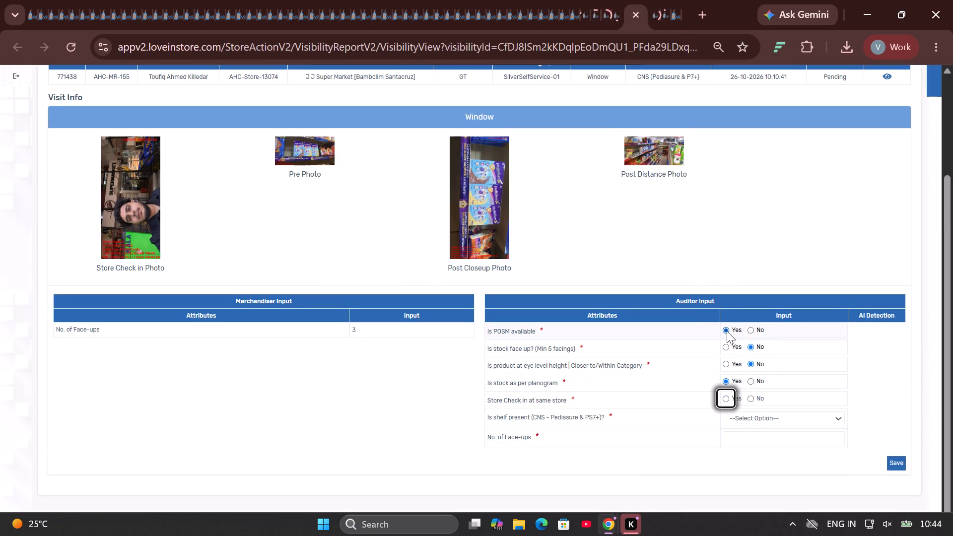
# For visit 771438, set shelf present to Yes (Silver & Gold) and No. of Face-ups to 3, and save the audit.
pyautogui.press('Tab')
pyautogui.press('Right')
pyautogui.press('Tab')
pyautogui.press('3')
pyautogui.press('Tab')
pyautogui.press('space')
# On visit 771436, answer Yes for POSM available and planogram, and No for stock face up and eye level.
pyautogui.hotkey('ctrl', 'Tab')
pyautogui.scroll(-4, 727, 331)
pyautogui.click(727, 331)
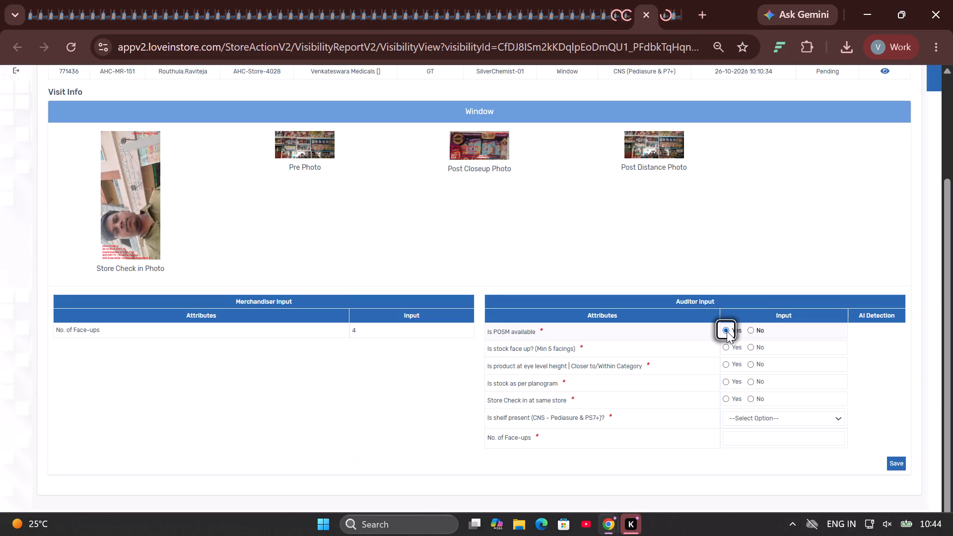
pyautogui.press('Tab')
pyautogui.press('space')
pyautogui.press('Tab')
pyautogui.press('Right')
pyautogui.hotkey('shift', 'Tab')
pyautogui.press('Right')
pyautogui.press('Tab')
pyautogui.press('space')
pyautogui.press('Tab')
pyautogui.press('space')
pyautogui.press('space')
pyautogui.press('Tab')
# For visit 771436, set shelf present to Yes (Silver & Gold) and No. of Face-ups to 4, and save the audit.
pyautogui.press('Tab')
pyautogui.press('Right')
pyautogui.press('Tab')
pyautogui.press('4')
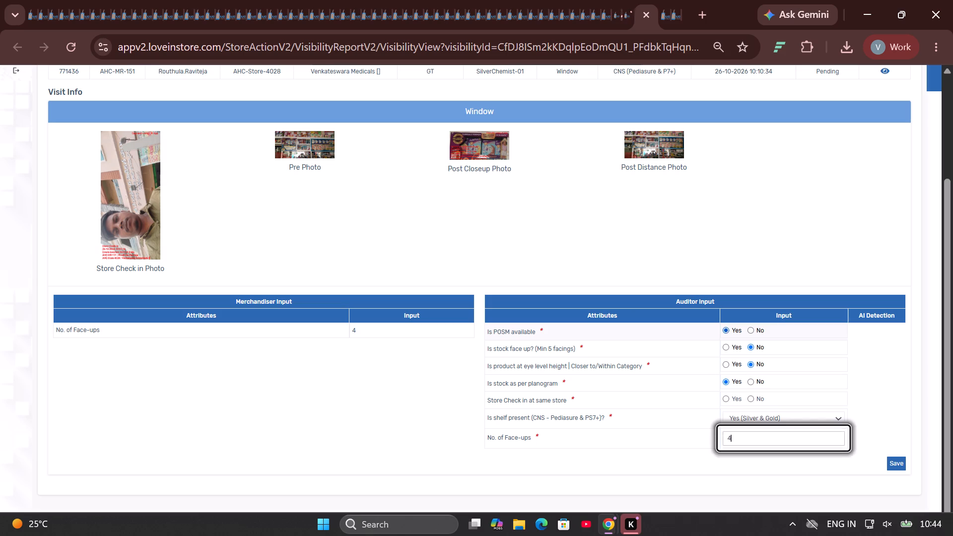
pyautogui.press('Tab')
pyautogui.press('space')
# On visit 771434, answer Yes for POSM available, planogram and same-store check-in, and No for stock face up and eye level.
pyautogui.hotkey('ctrl', 'Tab')
pyautogui.scroll(-3, 727, 331)
pyautogui.click(727, 331)
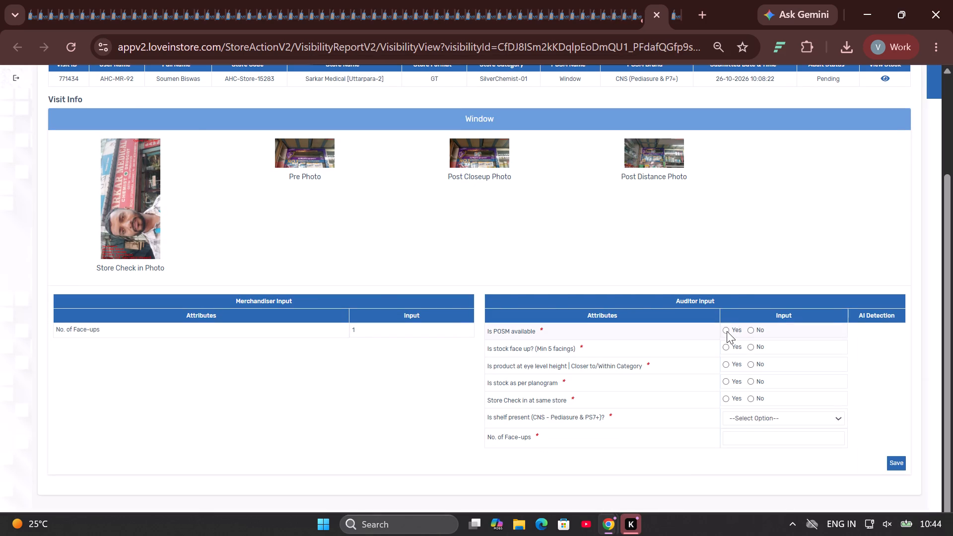
pyautogui.press('Tab')
pyautogui.press('Right')
pyautogui.press('Tab')
pyautogui.press('Right')
pyautogui.press('Tab')
pyautogui.press('Right')
pyautogui.press('Tab')
pyautogui.press('space')
pyautogui.press('Tab')
pyautogui.press('space')
pyautogui.hotkey('shift', 'Tab')
pyautogui.hotkey('shift', 'Tab')
pyautogui.press('Right')
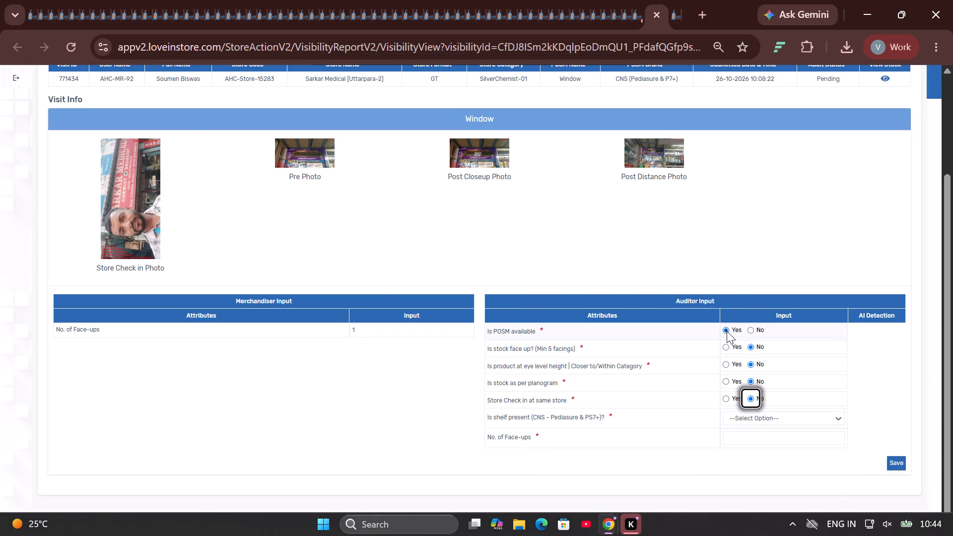
pyautogui.press('Right')
pyautogui.hotkey('shift', 'Tab')
pyautogui.hotkey('shift', 'Right')
# For visit 771434, set shelf present to Yes (Silver & Gold) and No. of Face-ups to 1, and save the audit.
pyautogui.press('Tab')
pyautogui.press('Tab')
pyautogui.press('Tab')
pyautogui.press('Right')
pyautogui.hotkey('shift', 'Tab')
pyautogui.press('Right')
pyautogui.press('Tab')
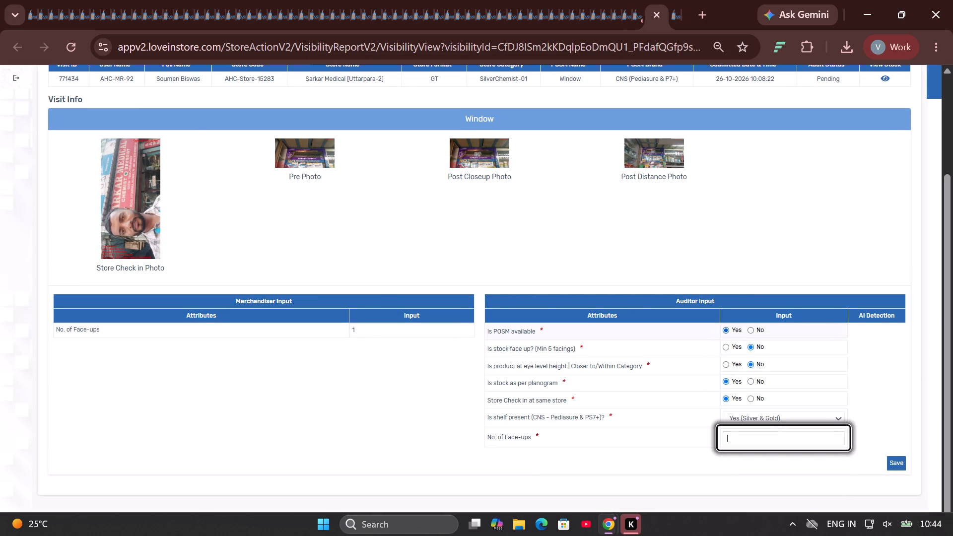
pyautogui.press('1')
pyautogui.press('Tab')
pyautogui.press('space')
# On visit 771429, answer No for POSM available, stock face up and eye level, and Yes for planogram and same-store check-in.
pyautogui.hotkey('ctrl', 'Tab')
pyautogui.scroll(-4, 727, 331)
pyautogui.click(727, 331)
pyautogui.press('Right')
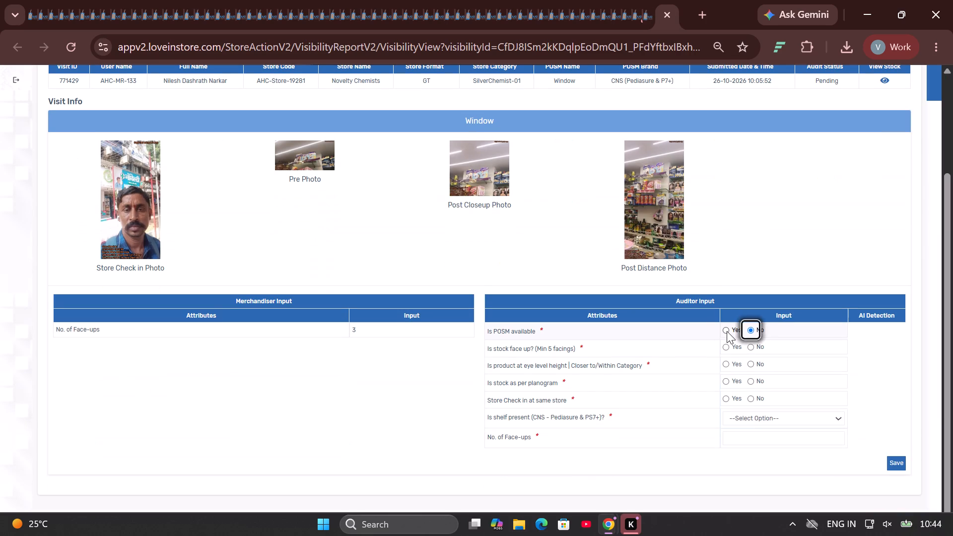
pyautogui.press('Tab')
pyautogui.press('Right')
pyautogui.press('Tab')
pyautogui.press('Right')
pyautogui.press('Tab')
pyautogui.press('space')
pyautogui.press('Tab')
pyautogui.press('space')
# For visit 771429, set shelf present to Yes (Silver & Gold) and No. of Face-ups to 3, and save the audit.
pyautogui.press('Tab')
pyautogui.press('Right')
pyautogui.press('Tab')
pyautogui.press('3')
pyautogui.press('Tab')
pyautogui.press('space')
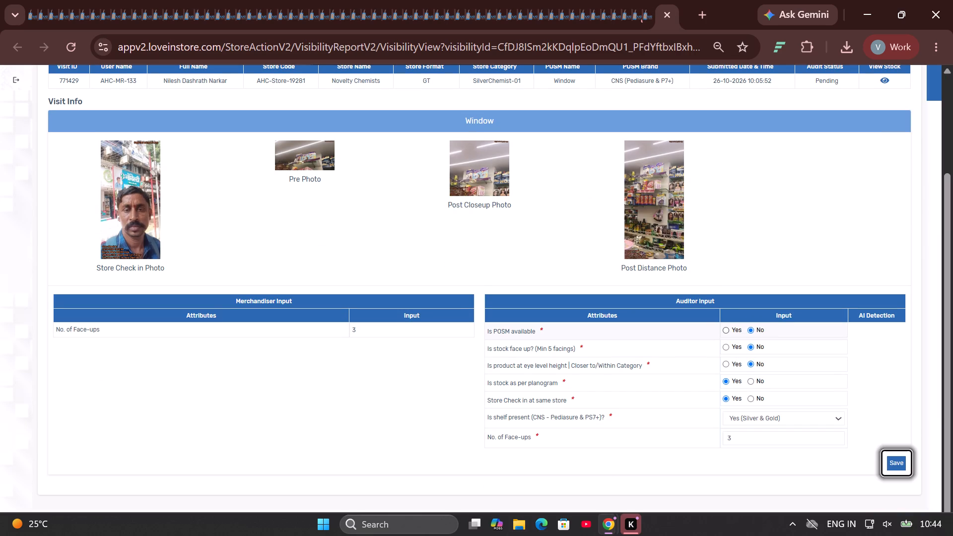
# On visit 771428, answer Yes for POSM available, stock face up, eye level, planogram and same-store check-in.
pyautogui.hotkey('ctrl', 'Tab')
pyautogui.scroll(-3, 727, 331)
pyautogui.click(727, 331)
pyautogui.press('Tab')
pyautogui.press('space')
pyautogui.press('Tab')
pyautogui.press('space')
pyautogui.press('Tab')
pyautogui.press('space')
pyautogui.press('Tab')
pyautogui.press('space')
# For visit 771428, set shelf present to Yes (Silver & Gold) and No. of Face-ups to 6, and save the audit.
pyautogui.press('Tab')
pyautogui.press('Right')
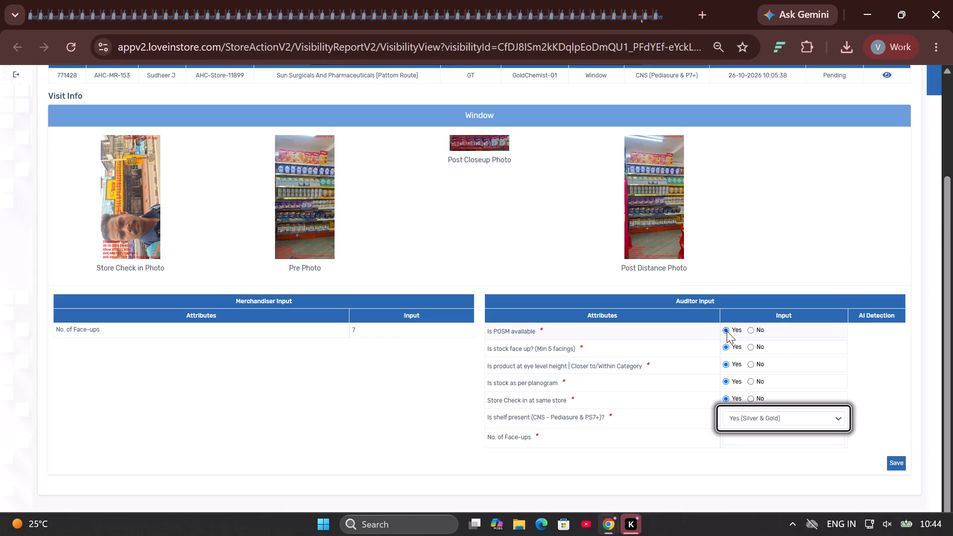
pyautogui.press('Tab')
pyautogui.press('6')
pyautogui.press('Tab')
pyautogui.press('space')
# On visit 771424, answer No for POSM available and eye level, and Yes for stock face up, planogram and same-store check-in.
pyautogui.hotkey('ctrl', 'Tab')
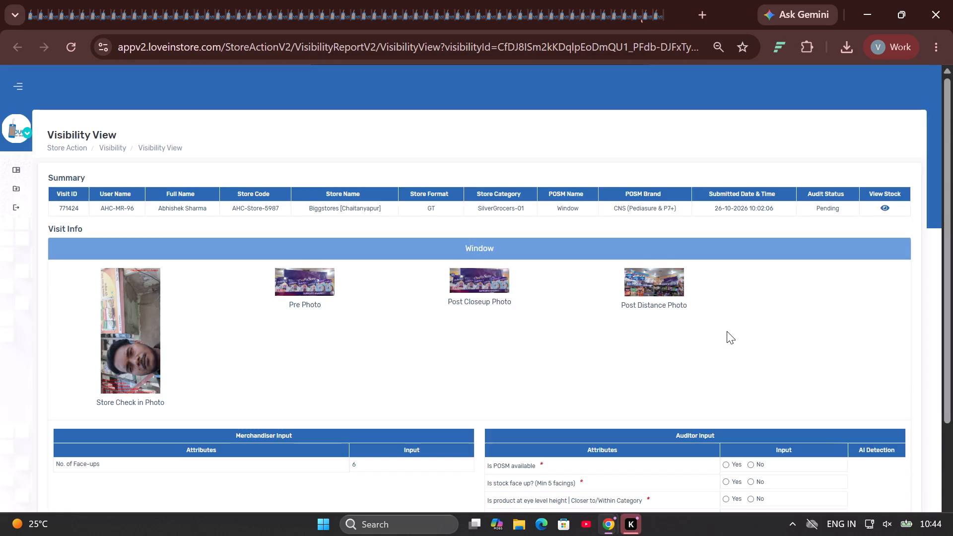
pyautogui.scroll(-5, 727, 331)
pyautogui.click(727, 331)
pyautogui.press('Tab')
pyautogui.press('space')
pyautogui.press('Tab')
pyautogui.press('Right')
pyautogui.press('Tab')
pyautogui.press('space')
pyautogui.press('Tab')
pyautogui.press('space')
pyautogui.hotkey('shift', 'Tab')
pyautogui.hotkey('shift', 'Tab')
pyautogui.hotkey('shift', 'Tab')
pyautogui.press('Right')
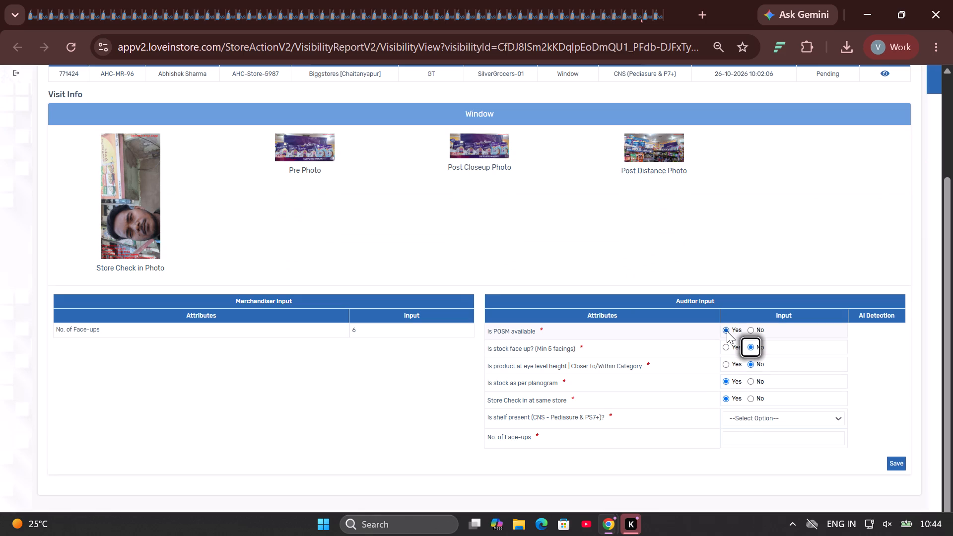
pyautogui.press('Right')
pyautogui.hotkey('shift', 'Tab')
pyautogui.hotkey('shift', 'Right')
# For visit 771424, set shelf present to Yes (Silver & Gold) and No. of Face-ups to 6, and save the audit.
pyautogui.press('Tab')
pyautogui.press('Tab')
pyautogui.press('Tab')
pyautogui.press('Tab')
pyautogui.press('Tab')
pyautogui.press('Right')
pyautogui.press('Tab')
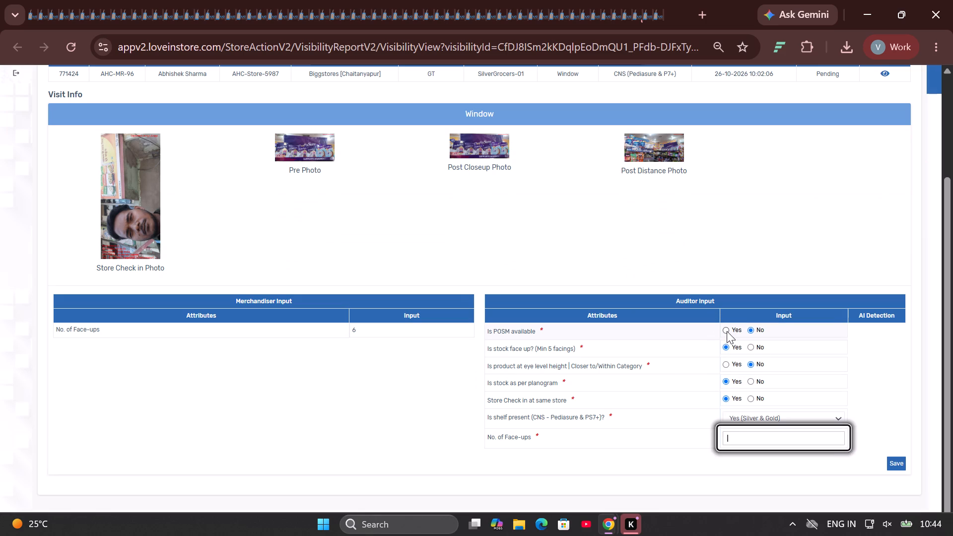
pyautogui.press('6')
pyautogui.press('Tab')
pyautogui.press('space')
# On visit 771422, answer Yes for POSM available, planogram and same-store check-in, and No for stock face up and eye level.
pyautogui.hotkey('ctrl', 'Tab')
pyautogui.scroll(-4, 727, 331)
pyautogui.click(727, 331)
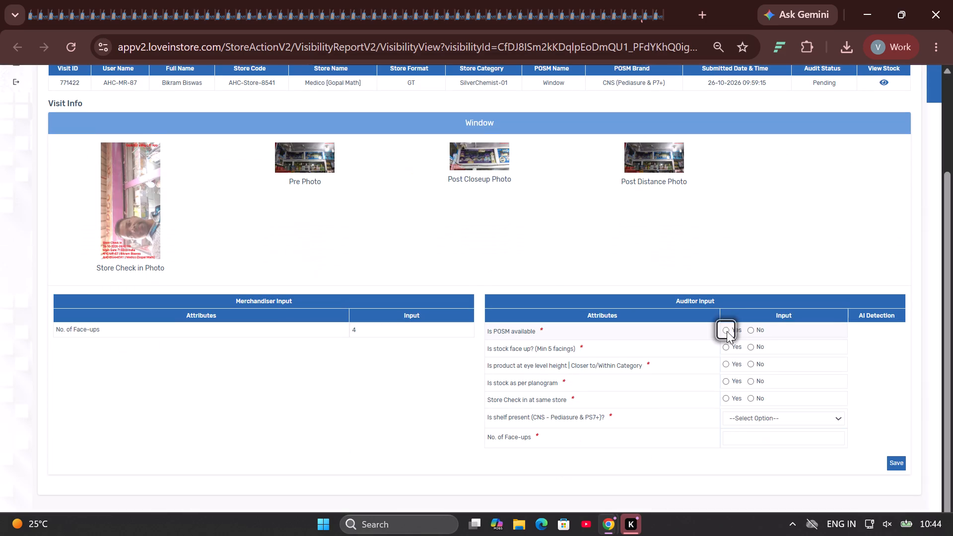
pyautogui.press('Tab')
pyautogui.press('Right')
pyautogui.press('Tab')
pyautogui.press('Right')
pyautogui.press('Tab')
pyautogui.press('space')
pyautogui.press('Tab')
pyautogui.press('space')
# For visit 771422, set shelf present to Yes (Silver & Gold) and No. of Face-ups to 4, and save the audit.
pyautogui.press('Tab')
pyautogui.press('Right')
pyautogui.press('Tab')
pyautogui.press('4')
pyautogui.press('Tab')
pyautogui.press('space')
# On visit 771420, answer Yes for POSM available, stock face up, planogram, same-store check-in and shelf present (Silver & Gold), and No for eye level.
pyautogui.hotkey('ctrl', 'Tab')
pyautogui.scroll(-4, 727, 331)
pyautogui.click(727, 331)
pyautogui.press('Tab')
pyautogui.press('space')
pyautogui.press('Tab')
pyautogui.press('Right')
pyautogui.press('Right')
pyautogui.press('Tab')
pyautogui.press('space')
pyautogui.press('Tab')
pyautogui.press('space')
pyautogui.press('Tab')
pyautogui.press('Right')
pyautogui.hotkey('shift', 'Tab')
pyautogui.hotkey('shift', 'Tab')
pyautogui.hotkey('shift', 'Tab')
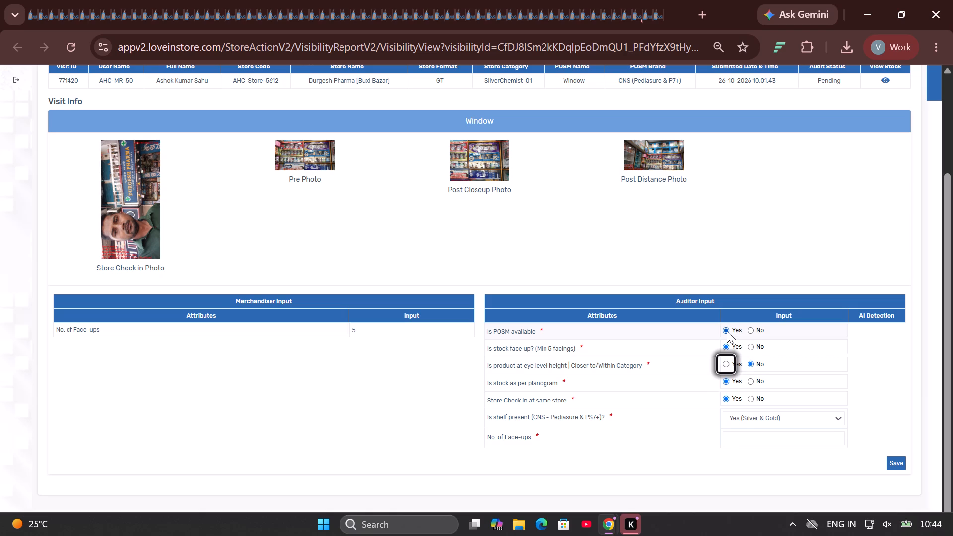
pyautogui.press('Right')
# Set No. of Face-ups to 5 for visit 771420 and save the audit.
pyautogui.press('Tab')
pyautogui.press('Tab')
pyautogui.press('Tab')
pyautogui.press('Tab')
pyautogui.press('5')
pyautogui.press('Tab')
pyautogui.press('space')
# On visit 771419, answer Yes for POSM available, planogram and same-store check-in, and No for stock face up and eye level.
pyautogui.hotkey('ctrl', 'Tab')
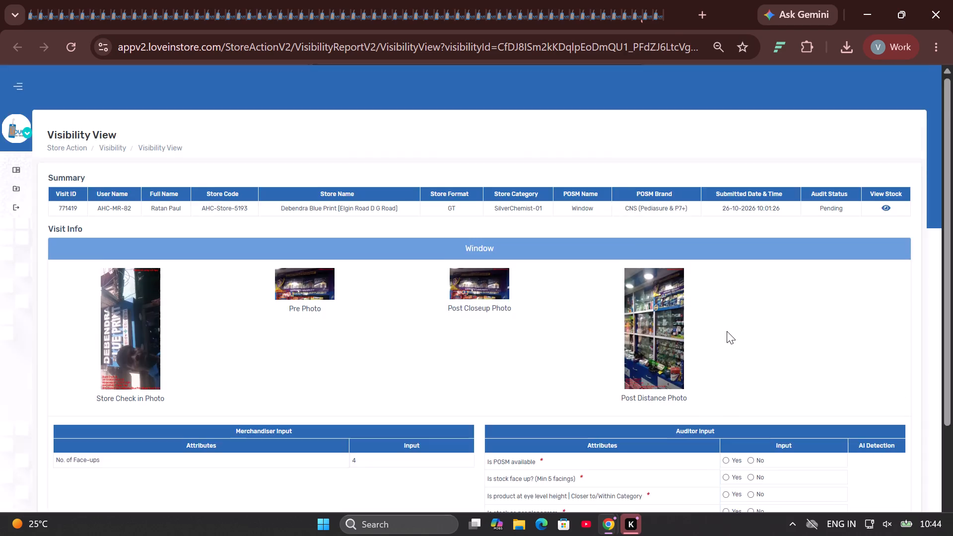
pyautogui.scroll(-2, 727, 331)
pyautogui.click(727, 331)
pyautogui.press('Tab')
pyautogui.press('Right')
pyautogui.press('Tab')
pyautogui.press('Right')
pyautogui.press('Tab')
pyautogui.press('space')
pyautogui.press('Tab')
pyautogui.press('space')
# For visit 771419, set shelf present to Yes (Silver & Gold) and No. of Face-ups to 4, and save the audit.
pyautogui.press('Tab')
pyautogui.press('Right')
pyautogui.press('Tab')
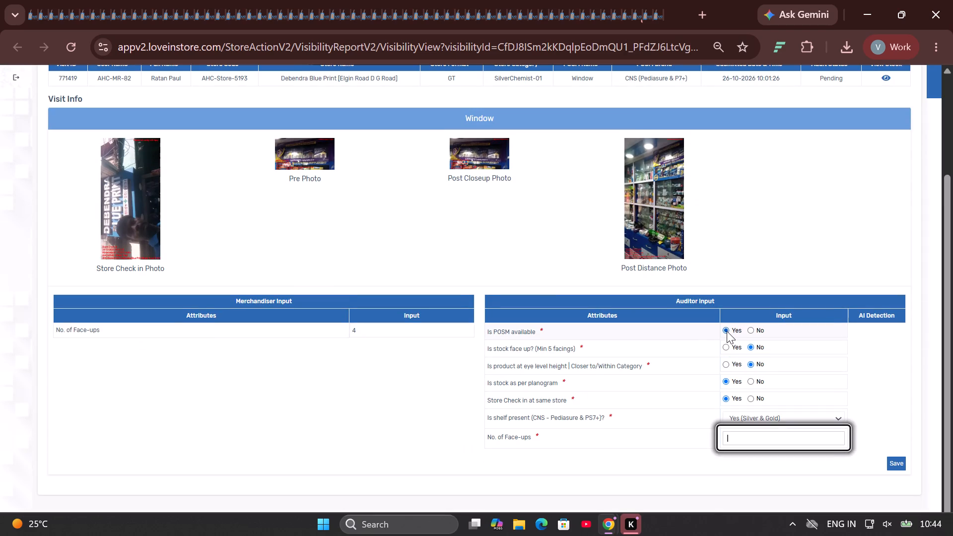
pyautogui.press('4')
pyautogui.press('Tab')
pyautogui.press('space')
# On visit 771416, answer Yes for POSM available, planogram and same-store check-in, and No for stock face up and eye level.
pyautogui.hotkey('ctrl', 'Tab')
pyautogui.scroll(-3, 727, 331)
pyautogui.click(727, 331)
pyautogui.press('Tab')
pyautogui.press('space')
pyautogui.press('Tab')
pyautogui.press('Right')
pyautogui.hotkey('shift', 'Tab')
pyautogui.press('Right')
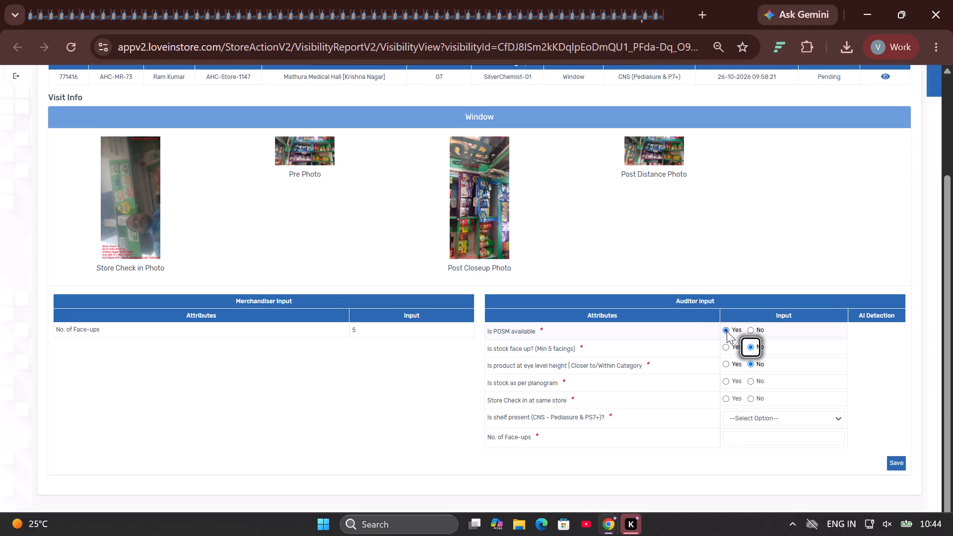
pyautogui.press('Tab')
pyautogui.press('space')
pyautogui.press('Tab')
pyautogui.press('Tab')
pyautogui.press('space')
pyautogui.hotkey('shift', 'Tab')
pyautogui.press('space')
# For visit 771416, set shelf present to Yes (Silver & Gold) and No. of Face-ups to 4, and save the audit.
pyautogui.press('Tab')
pyautogui.press('Tab')
pyautogui.press('Right')
pyautogui.press('Tab')
pyautogui.press('4')
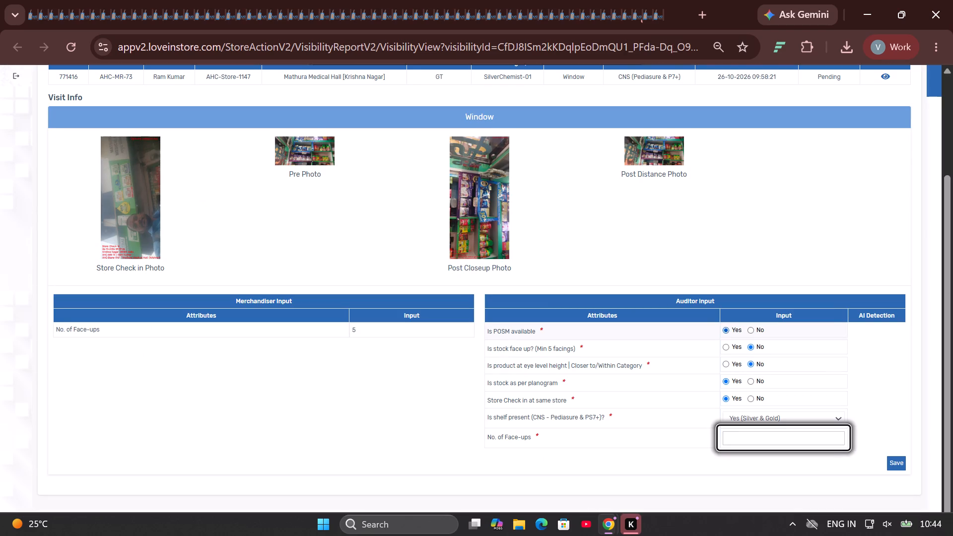
pyautogui.press('Tab')
pyautogui.press('space')
# On visit 771415, answer Yes for POSM available, stock face up, planogram and same-store check-in, and No for eye level.
pyautogui.hotkey('ctrl', 'Tab')
pyautogui.scroll(-3, 727, 331)
pyautogui.click(727, 331)
pyautogui.press('Tab')
pyautogui.press('space')
pyautogui.press('Tab')
pyautogui.press('Right')
pyautogui.press('Tab')
pyautogui.press('space')
pyautogui.press('Tab')
pyautogui.press('space')
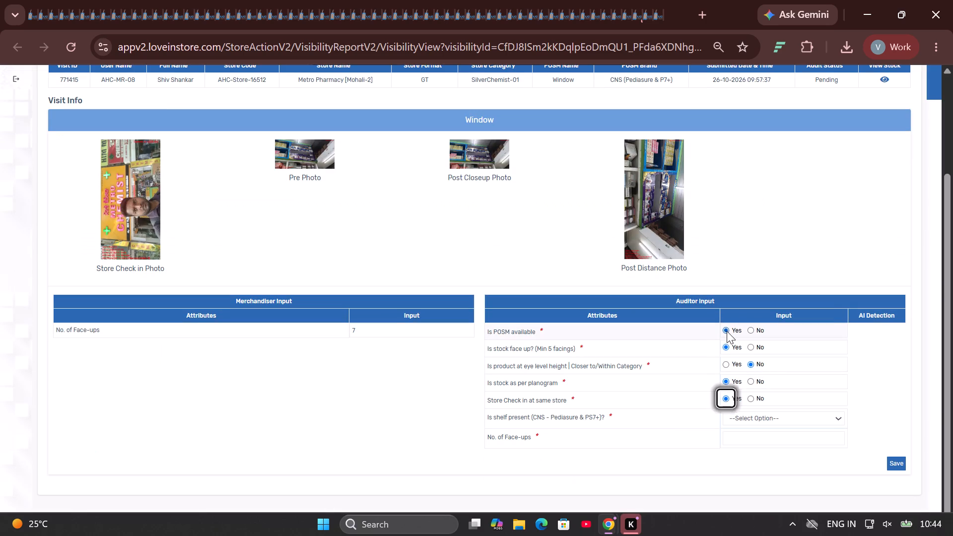
# For visit 771415, set shelf present to Yes (Silver & Gold) and No. of Face-ups to 7, and save the audit.
pyautogui.press('Tab')
pyautogui.press('Right')
pyautogui.press('Tab')
pyautogui.press('7')
pyautogui.press('Tab')
pyautogui.press('space')
# On visit 771412, answer Yes for POSM available, planogram and same-store check-in, and No for stock face up and eye level.
pyautogui.hotkey('ctrl', 'Tab')
pyautogui.scroll(-3, 727, 331)
pyautogui.click(727, 331)
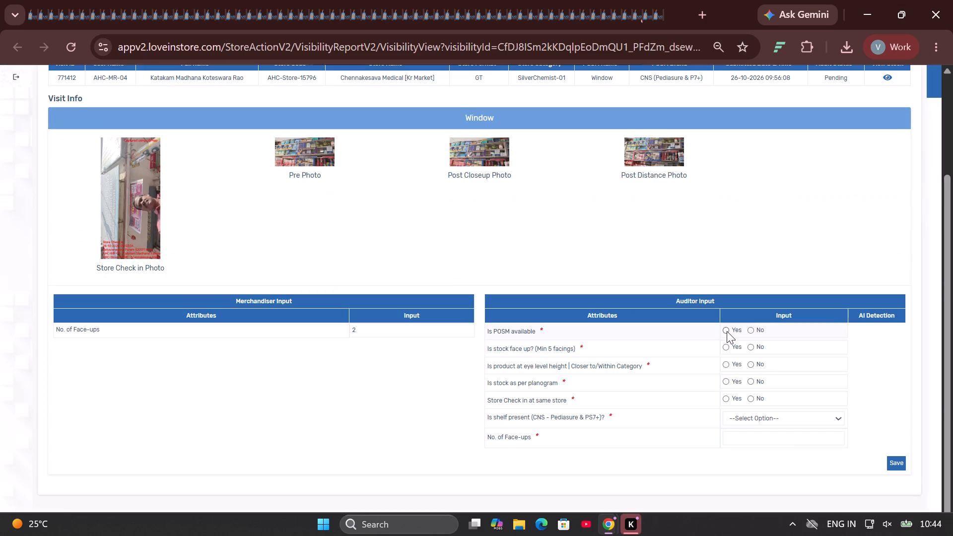
pyautogui.press('Tab')
pyautogui.press('Right')
pyautogui.press('Tab')
pyautogui.press('Right')
pyautogui.press('Tab')
pyautogui.press('space')
pyautogui.press('Tab')
pyautogui.press('space')
# For visit 771412, set shelf present to Yes (Silver & Gold) and No. of Face-ups to 2, and save the audit.
pyautogui.press('Tab')
pyautogui.press('Right')
pyautogui.press('Tab')
pyautogui.press('2')
pyautogui.press('Tab')
pyautogui.press('space')
# On visit 771411, answer Yes for POSM available, stock face up, eye level, planogram and same-store check-in.
pyautogui.hotkey('ctrl', 'Tab')
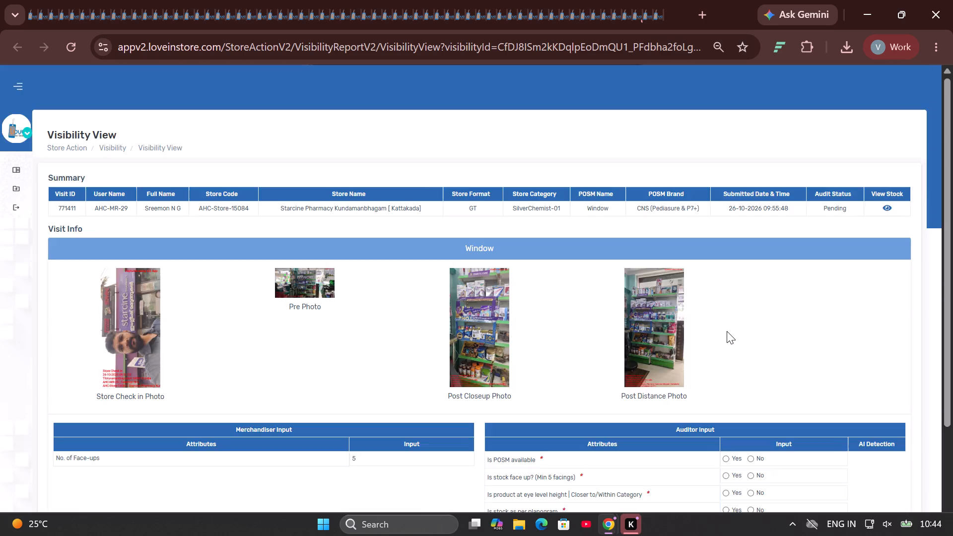
pyautogui.scroll(-2, 727, 331)
pyautogui.click(727, 331)
pyautogui.press('Tab')
pyautogui.press('space')
pyautogui.press('Tab')
pyautogui.press('space')
pyautogui.press('Tab')
pyautogui.press('space')
pyautogui.press('Tab')
pyautogui.press('space')
# For visit 771411, set shelf present to Yes (Silver & Gold) and No. of Face-ups to 5, and save the audit.
pyautogui.press('Tab')
pyautogui.press('Right')
pyautogui.press('Tab')
pyautogui.press('5')
pyautogui.press('Tab')
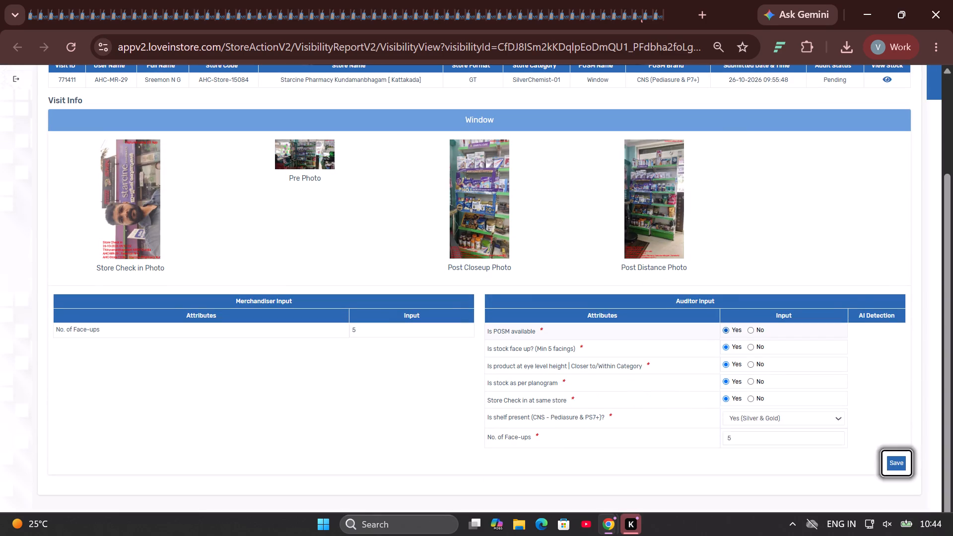
pyautogui.press('space')
# On visit 771410, answer Yes for POSM available, stock face up, eye level, planogram and same-store check-in.
pyautogui.hotkey('ctrl', 'Tab')
pyautogui.scroll(-4, 727, 331)
pyautogui.click(727, 331)
pyautogui.press('Tab')
pyautogui.press('space')
pyautogui.press('Tab')
pyautogui.press('space')
pyautogui.press('Tab')
pyautogui.press('space')
pyautogui.press('Tab')
pyautogui.press('space')
# For visit 771410, set shelf present to Yes (Silver & Gold) and No. of Face-ups to 5, and save the audit.
pyautogui.press('Tab')
pyautogui.press('Right')
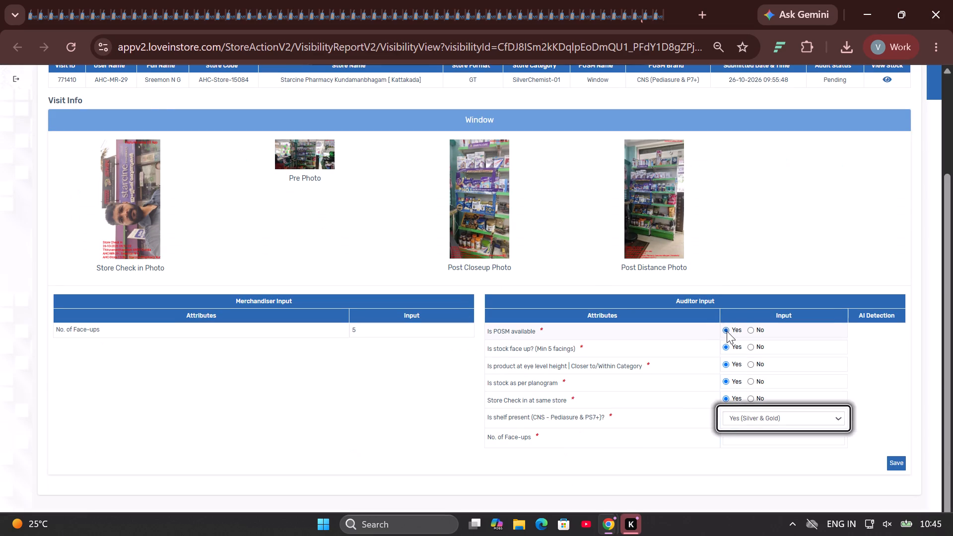
pyautogui.press('Tab')
pyautogui.press('5')
pyautogui.press('Tab')
pyautogui.press('space')
# On visit 771407, answer Yes for POSM available, stock face up, planogram and same-store check-in, and No for eye level.
pyautogui.hotkey('ctrl', 'Tab')
pyautogui.scroll(-2, 727, 331)
pyautogui.click(727, 331)
pyautogui.press('Tab')
pyautogui.press('space')
pyautogui.press('Tab')
pyautogui.press('Right')
pyautogui.press('Tab')
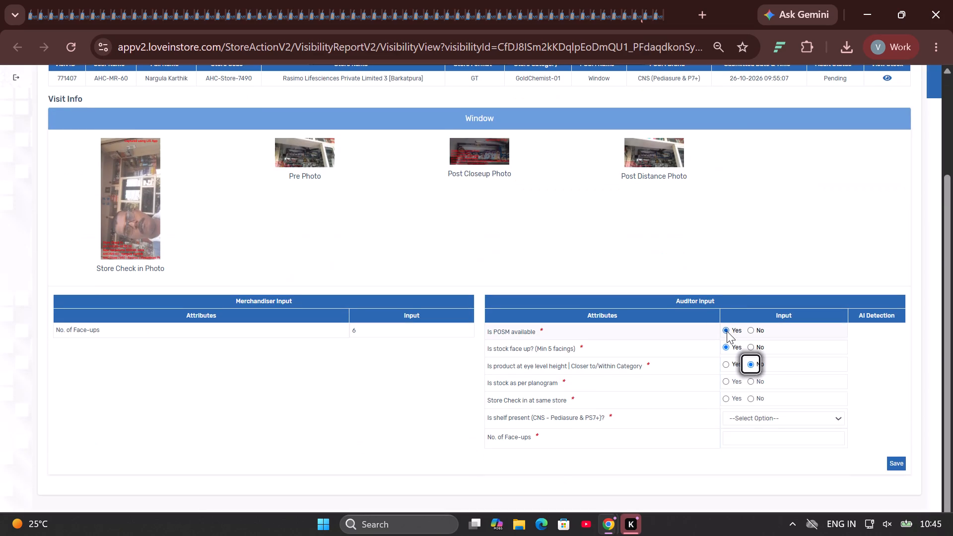
pyautogui.press('Tab')
pyautogui.hotkey('shift', 'Tab')
pyautogui.press('space')
pyautogui.press('Tab')
pyautogui.press('space')
# For visit 771407, set shelf present to Yes (Silver & Gold) and No. of Face-ups to 6, and save the audit.
pyautogui.press('Tab')
pyautogui.press('Tab')
pyautogui.press('Right')
pyautogui.hotkey('shift', 'Tab')
pyautogui.press('Right')
pyautogui.press('Tab')
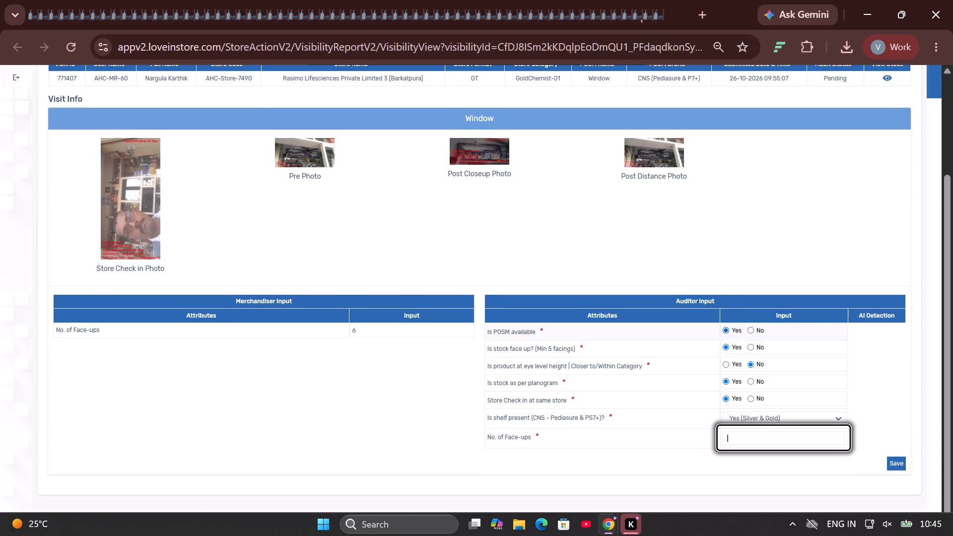
pyautogui.press('6')
pyautogui.press('Tab')
pyautogui.press('space')
# On visit 771405, answer Yes for POSM available, planogram, same-store check-in and shelf present (Silver & Gold), and No for stock face up and eye level.
pyautogui.hotkey('ctrl', 'Tab')
pyautogui.scroll(-3, 727, 331)
pyautogui.click(727, 331)
pyautogui.press('Tab')
pyautogui.press('space')
pyautogui.hotkey('shift', 'Right')
pyautogui.hotkey('shift', 'Tab')
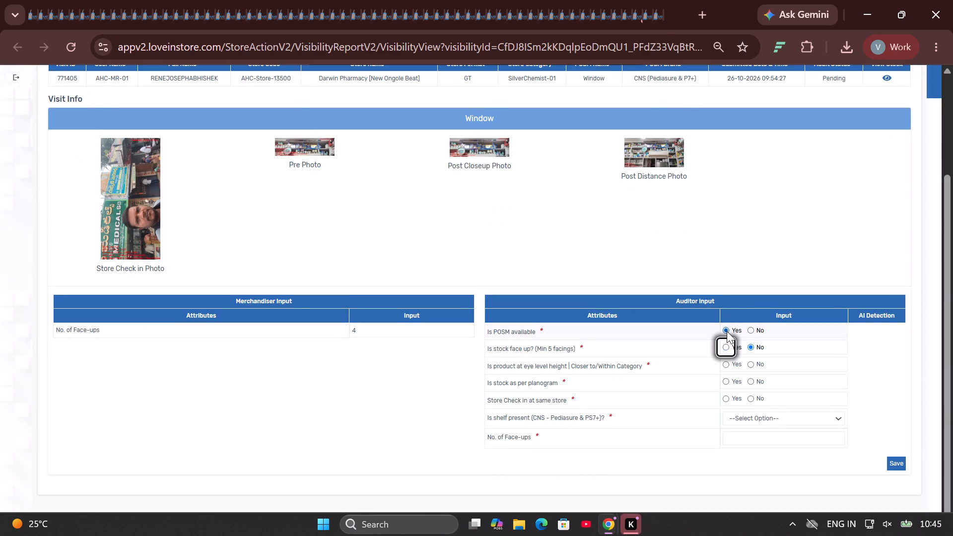
pyautogui.press('Tab')
pyautogui.press('Tab')
pyautogui.press('Right')
pyautogui.press('Tab')
pyautogui.press('space')
pyautogui.press('Tab')
pyautogui.press('Tab')
pyautogui.press('Right')
pyautogui.hotkey('shift', 'Tab')
pyautogui.press('space')
pyautogui.press('Tab')
pyautogui.press('Tab')
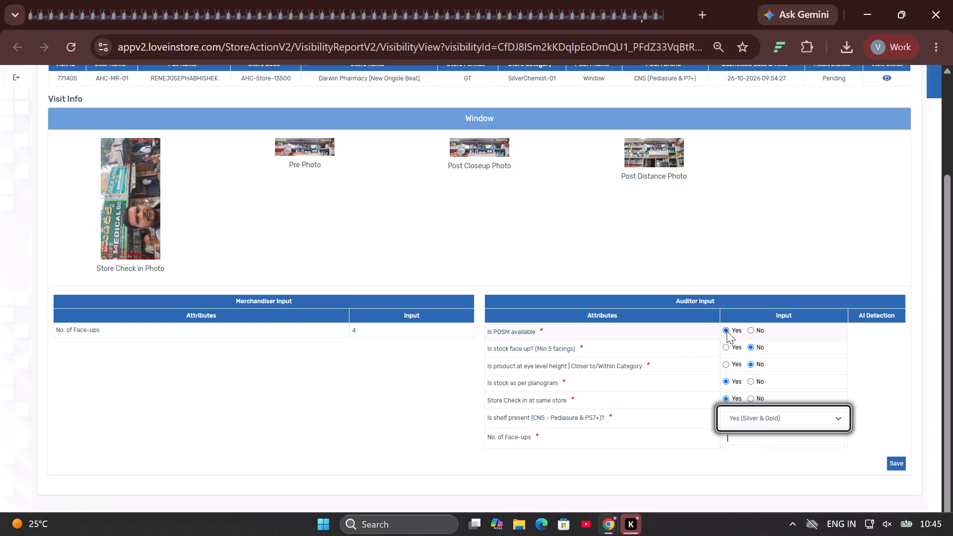
# Set No. of Face-ups to 4 for visit 771405 and save the audit.
pyautogui.press('4')
pyautogui.press('Tab')
pyautogui.press('space')
# On visit 771397, answer Yes for POSM available, stock face up, planogram and same-store check-in, and No for eye level.
pyautogui.hotkey('ctrl', 'Tab')
pyautogui.scroll(-4, 727, 331)
pyautogui.click(727, 331)
pyautogui.press('Tab')
pyautogui.press('space')
pyautogui.press('Tab')
pyautogui.press('Right')
pyautogui.press('Tab')
pyautogui.press('space')
pyautogui.press('Tab')
pyautogui.press('space')
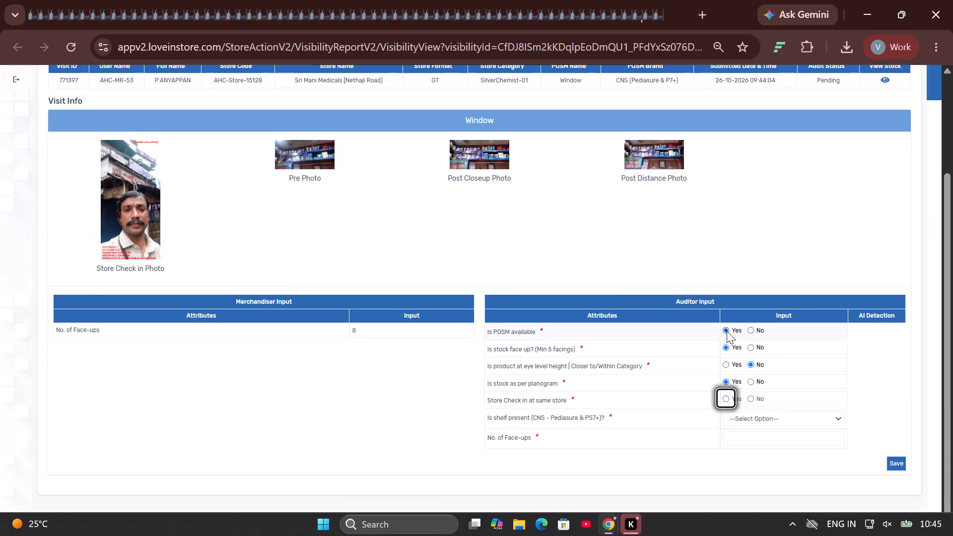
# For visit 771397, set shelf present to Yes (Silver & Gold) and No. of Face-ups to 7, and save the audit.
pyautogui.press('Tab')
pyautogui.press('Right')
pyautogui.press('Tab')
pyautogui.press('7')
pyautogui.press('Tab')
pyautogui.press('space')
# On visit 771392, answer Yes for POSM available, stock face up, planogram and same-store check-in, and No for eye level.
pyautogui.hotkey('ctrl', 'Tab')
pyautogui.scroll(-4, 727, 331)
pyautogui.press('Tab')
pyautogui.press('space')
pyautogui.press('Tab')
pyautogui.press('Right')
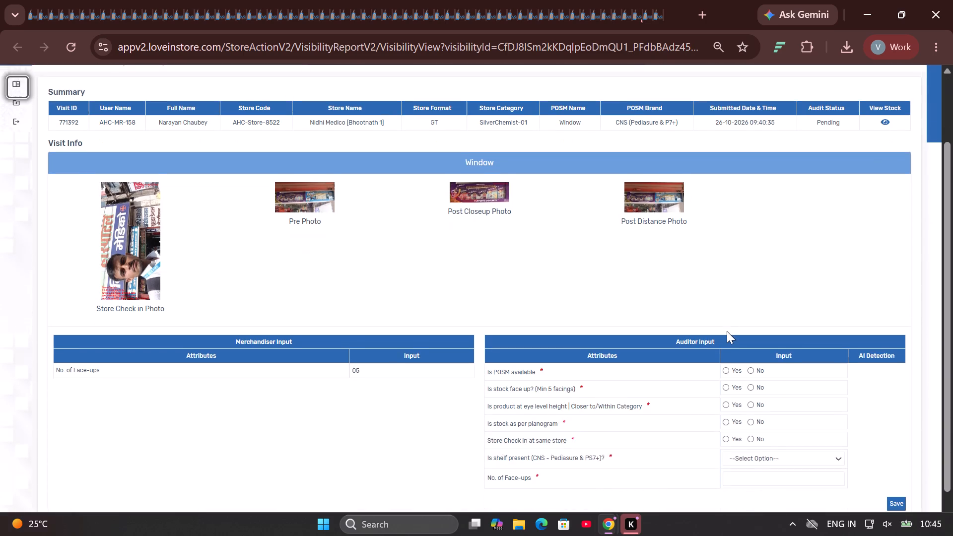
pyautogui.scroll(-2, 727, 331)
pyautogui.click(727, 331)
pyautogui.press('Tab')
pyautogui.press('space')
pyautogui.press('Tab')
pyautogui.press('Right')
pyautogui.press('Tab')
pyautogui.press('space')
pyautogui.press('Tab')
pyautogui.press('space')
# For visit 771392, set shelf present to Yes (Silver & Gold) and No. of Face-ups to 5, and save the audit.
pyautogui.press('Tab')
pyautogui.press('Right')
pyautogui.press('Tab')
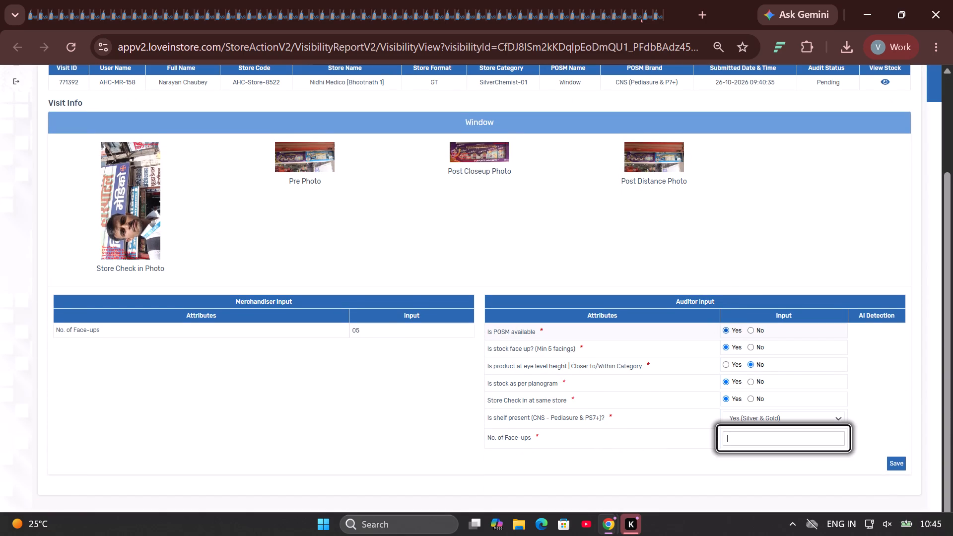
pyautogui.press('6')
pyautogui.hotkey('shift', 'Tab')
pyautogui.press('Tab')
pyautogui.press('5')
pyautogui.press('Tab')
pyautogui.press('space')
# On visit 771391, answer Yes for POSM available, stock face up, planogram and same-store check-in, and No for eye level.
pyautogui.hotkey('ctrl', 'Tab')
pyautogui.scroll(-2, 727, 331)
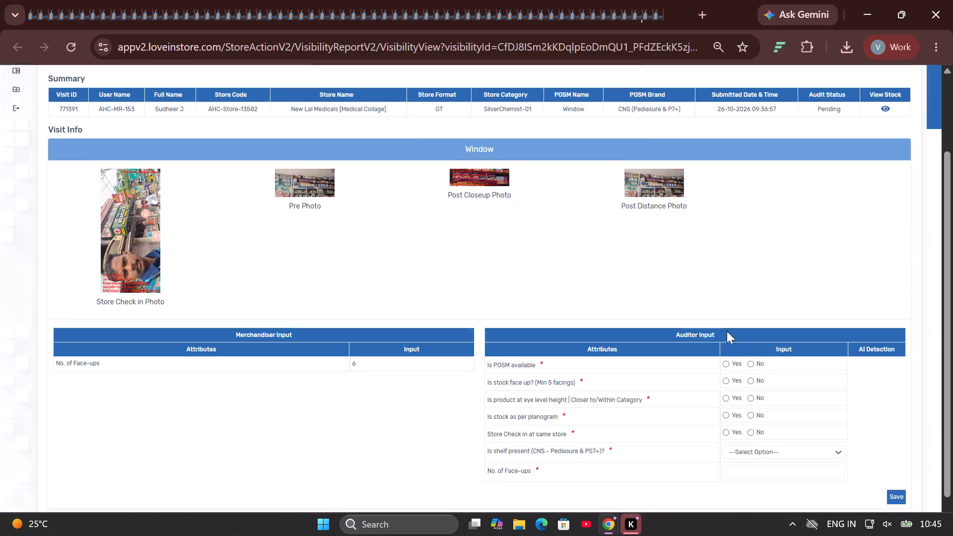
pyautogui.scroll(-1, 727, 331)
pyautogui.click(727, 331)
pyautogui.press('Tab')
pyautogui.press('space')
pyautogui.press('Tab')
pyautogui.press('Right')
pyautogui.press('Tab')
pyautogui.press('space')
pyautogui.press('Tab')
pyautogui.press('space')
# For visit 771391, set shelf present to Yes (Silver & Gold) and No. of Face-ups to 6, and save the audit.
pyautogui.press('Tab')
pyautogui.press('Right')
pyautogui.press('Tab')
pyautogui.press('6')
pyautogui.press('Tab')
pyautogui.press('space')
# On visit 771389, answer Yes for POSM available, planogram, same-store check-in and shelf present (Silver & Gold), and No for stock face up and eye level.
pyautogui.hotkey('ctrl', 'Tab')
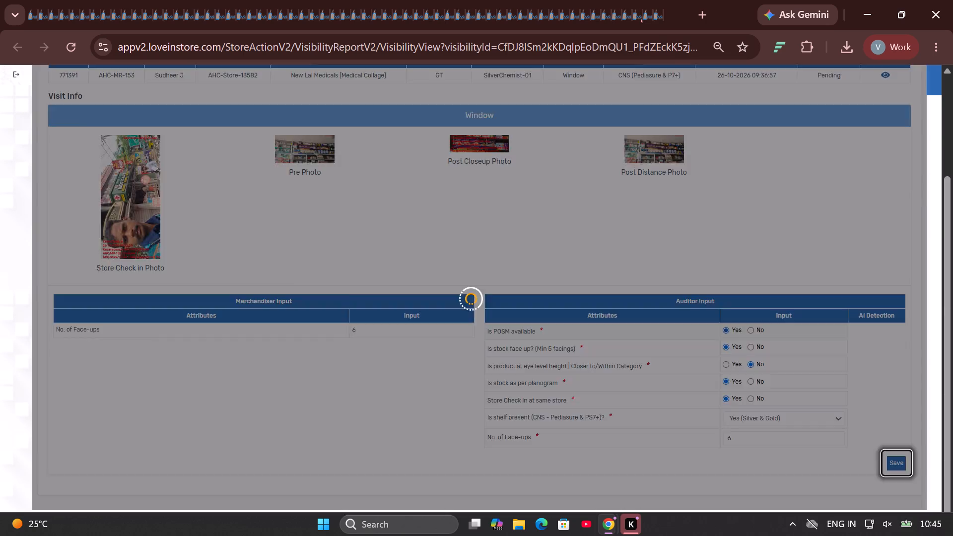
pyautogui.scroll(-3, 727, 331)
pyautogui.click(727, 331)
pyautogui.press('Tab')
pyautogui.press('Right')
pyautogui.press('Tab')
pyautogui.press('Right')
pyautogui.press('Tab')
pyautogui.press('space')
pyautogui.press('Tab')
pyautogui.press('Tab')
pyautogui.press('Right')
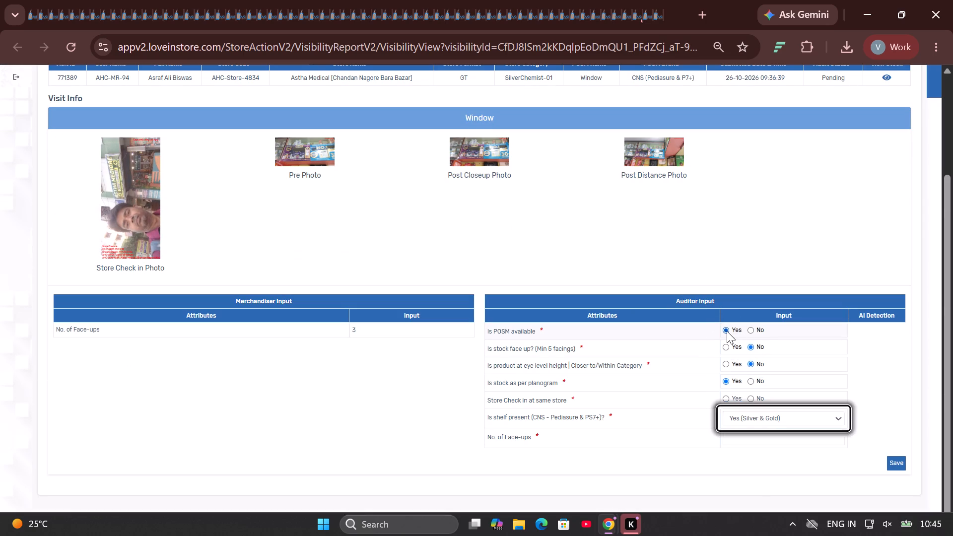
pyautogui.hotkey('shift', 'Tab')
pyautogui.press('space')
# Set No. of Face-ups to 3 for visit 771389 and save the audit.
pyautogui.press('Tab')
pyautogui.press('Tab')
pyautogui.press('4')
pyautogui.press('Tab')
pyautogui.press('Tab')
pyautogui.press('3')
pyautogui.press('Tab')
pyautogui.hotkey('shift', 'Tab')
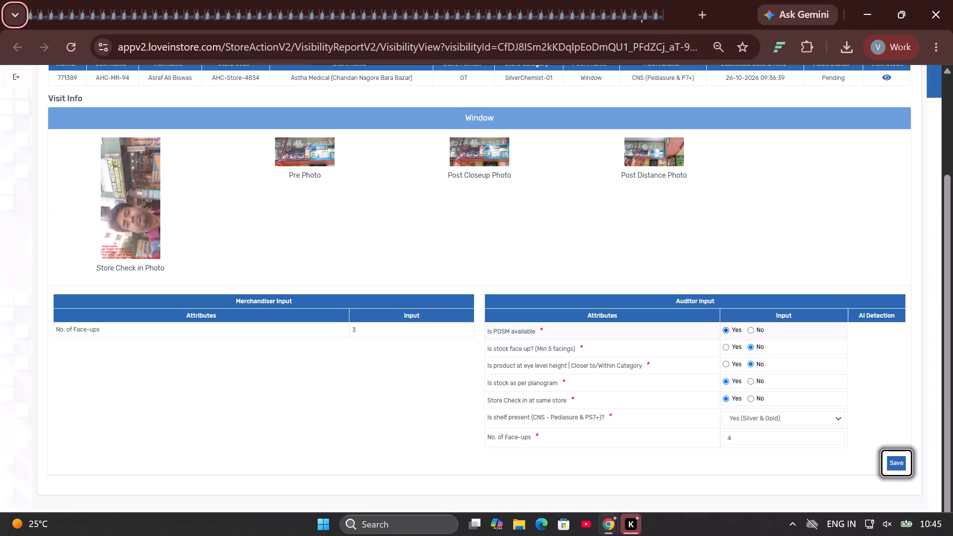
pyautogui.hotkey('shift', 'Tab')
pyautogui.hotkey('shift', 'Tab')
pyautogui.press('3')
pyautogui.press('Tab')
pyautogui.press('space')
# On visit 771384, answer Yes for POSM available, planogram and same-store check-in, and No for stock face up and eye level.
pyautogui.hotkey('ctrl', 'Tab')
pyautogui.scroll(-3, 727, 331)
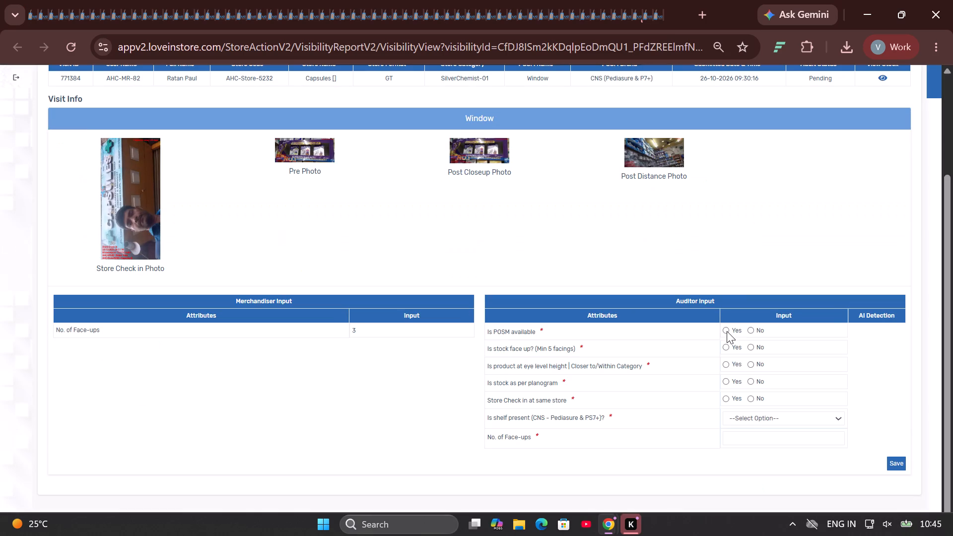
pyautogui.click(727, 331)
pyautogui.press('Tab')
pyautogui.press('Right')
pyautogui.press('Tab')
pyautogui.press('Right')
pyautogui.press('Tab')
pyautogui.press('space')
pyautogui.press('Tab')
pyautogui.press('space')
# For visit 771384, set shelf present to Yes (Silver & Gold) and No. of Face-ups to 3, and save the audit.
pyautogui.press('Tab')
pyautogui.press('Right')
pyautogui.press('Tab')
pyautogui.press('3')
pyautogui.press('Tab')
pyautogui.press('space')
# On visit 771381, answer Yes for POSM available, stock face up, planogram and same-store check-in, and No for eye level.
pyautogui.hotkey('ctrl', 'Tab')
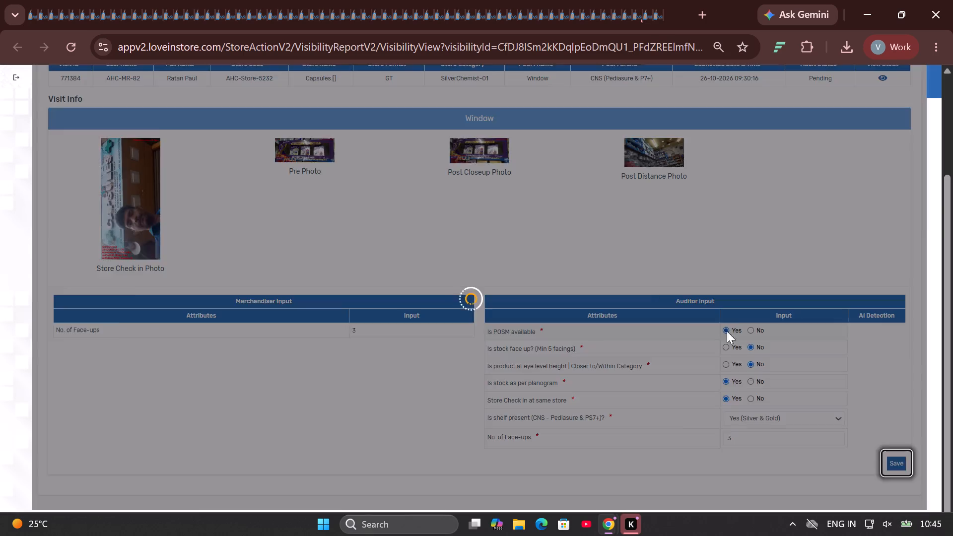
pyautogui.scroll(-3, 727, 331)
pyautogui.click(727, 331)
pyautogui.press('Tab')
pyautogui.press('Right')
pyautogui.press('Tab')
pyautogui.hotkey('shift', 'Tab')
pyautogui.press('Right')
pyautogui.press('Tab')
pyautogui.press('Right')
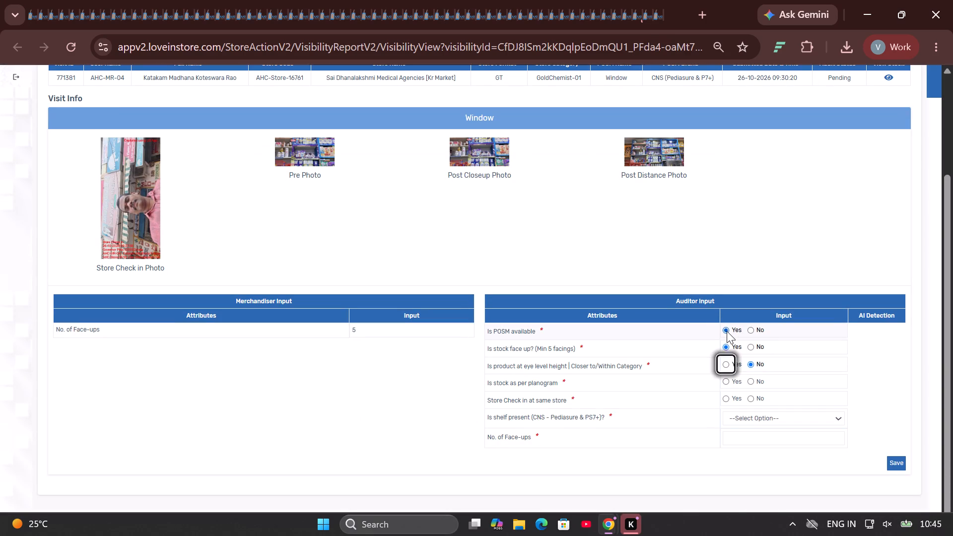
pyautogui.press('Tab')
pyautogui.press('space')
pyautogui.press('Tab')
pyautogui.press('space')
# For visit 771381, set shelf present to Yes (Silver & Gold) and No. of Face-ups to 5, and save the audit.
pyautogui.press('Tab')
pyautogui.press('Right')
pyautogui.press('Tab')
pyautogui.press('5')
pyautogui.press('Tab')
pyautogui.press('space')
# On visit 771380, answer Yes for POSM available, planogram, same-store check-in and shelf present (Silver & Gold), and No for stock face up and eye level.
pyautogui.hotkey('ctrl', 'Tab')
pyautogui.scroll(-4, 727, 331)
pyautogui.click(727, 331)
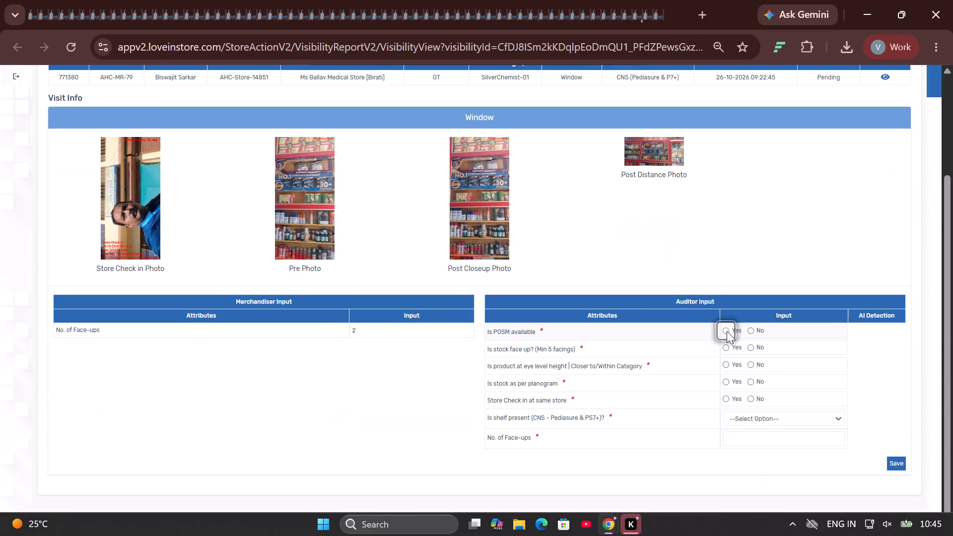
pyautogui.press('Tab')
pyautogui.press('Right')
pyautogui.press('Tab')
pyautogui.press('Right')
pyautogui.press('Tab')
pyautogui.press('space')
pyautogui.press('Tab')
pyautogui.press('Tab')
pyautogui.press('Right')
pyautogui.hotkey('shift', 'Tab')
pyautogui.press('space')
# Set No. of Face-ups to 2 for visit 771380 and save the audit.
pyautogui.press('Tab')
pyautogui.press('Tab')
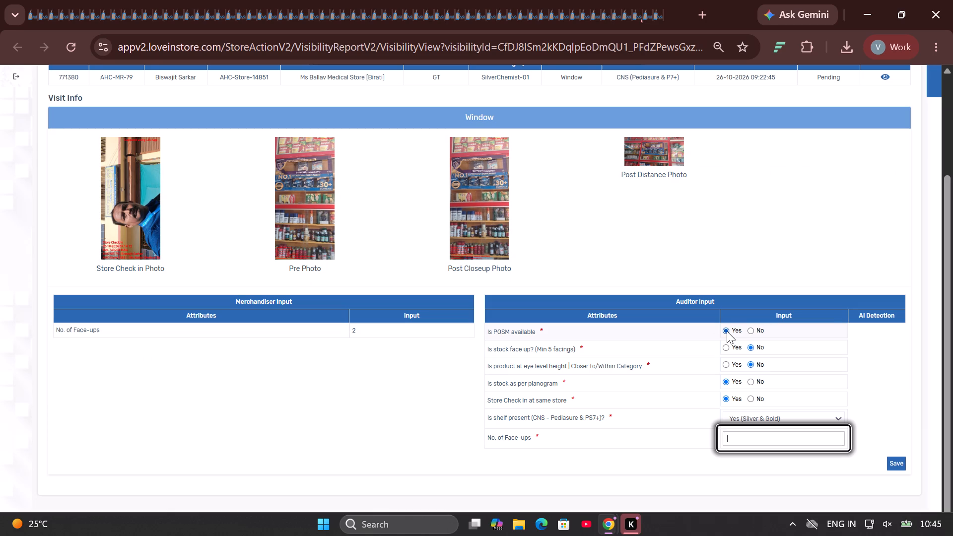
pyautogui.press('2')
pyautogui.press('Tab')
pyautogui.press('space')
# On visit 771378, answer Yes for POSM available, eye level, planogram and same-store check-in, and No for stock face up.
pyautogui.hotkey('ctrl', 'Tab')
pyautogui.scroll(-4, 727, 331)
pyautogui.click(727, 331)
pyautogui.press('Tab')
pyautogui.press('space')
pyautogui.press('Tab')
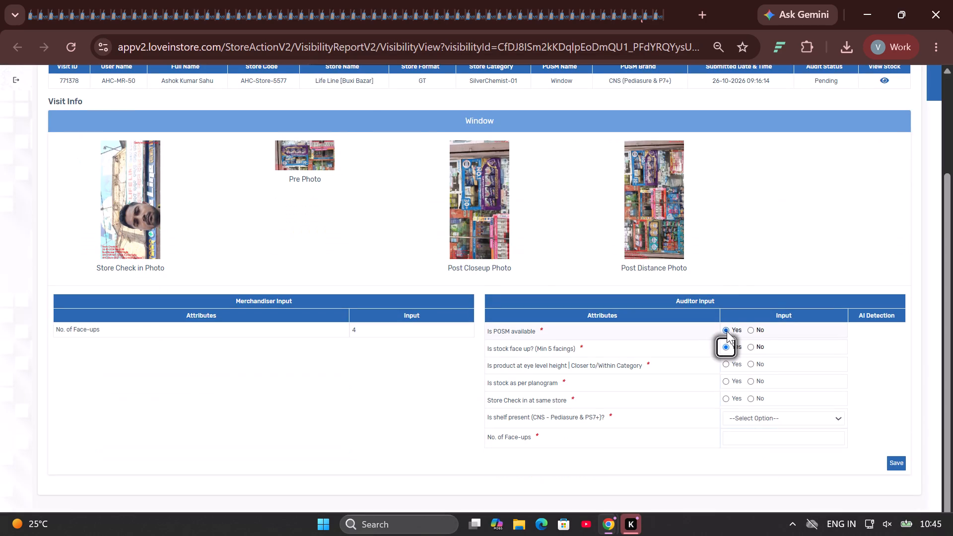
pyautogui.press('Right')
pyautogui.hotkey('shift', 'Tab')
pyautogui.press('Right')
pyautogui.press('Tab')
pyautogui.press('Right')
pyautogui.press('Tab')
pyautogui.press('space')
pyautogui.press('Tab')
pyautogui.press('Tab')
pyautogui.hotkey('shift', 'Tab')
pyautogui.press('space')
# For visit 771378, set shelf present to Yes (Silver & Gold) and No. of Face-ups to 4, and save the audit.
pyautogui.press('Tab')
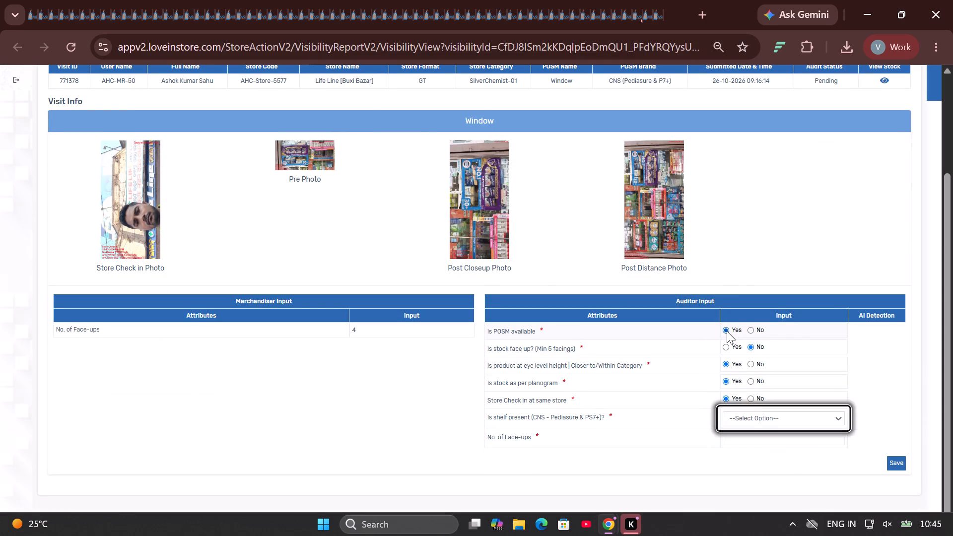
pyautogui.press('Right')
pyautogui.press('Tab')
pyautogui.press('4')
pyautogui.press('Tab')
pyautogui.press('space')
# On visit 771376, answer Yes for POSM available, planogram and same-store check-in, and No for stock face up and eye level.
pyautogui.hotkey('ctrl', 'Tab')
pyautogui.scroll(-3, 727, 331)
pyautogui.click(727, 331)
pyautogui.press('Tab')
pyautogui.press('Right')
pyautogui.press('Tab')
pyautogui.press('Right')
pyautogui.press('Tab')
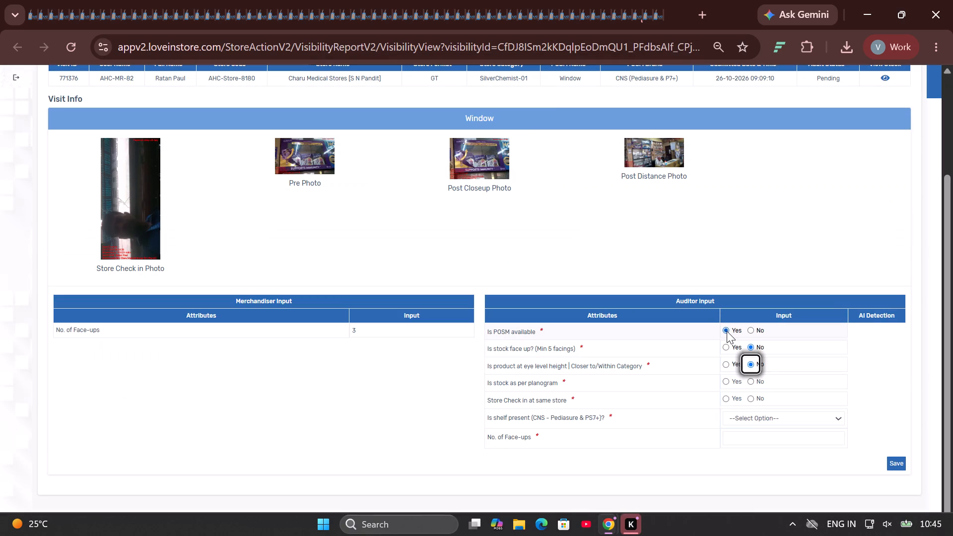
pyautogui.press('space')
pyautogui.press('Tab')
pyautogui.press('space')
# For visit 771376, set shelf present to Yes (Silver & Gold) and No. of Face-ups to 3, and save the audit.
pyautogui.press('Tab')
pyautogui.press('Right')
pyautogui.press('Tab')
pyautogui.press('3')
pyautogui.press('Tab')
pyautogui.press('space')
# On visit 771373, answer Yes for POSM available, planogram and same-store check-in, and No for stock face up and eye level.
pyautogui.hotkey('ctrl', 'Tab')
pyautogui.scroll(-3, 727, 331)
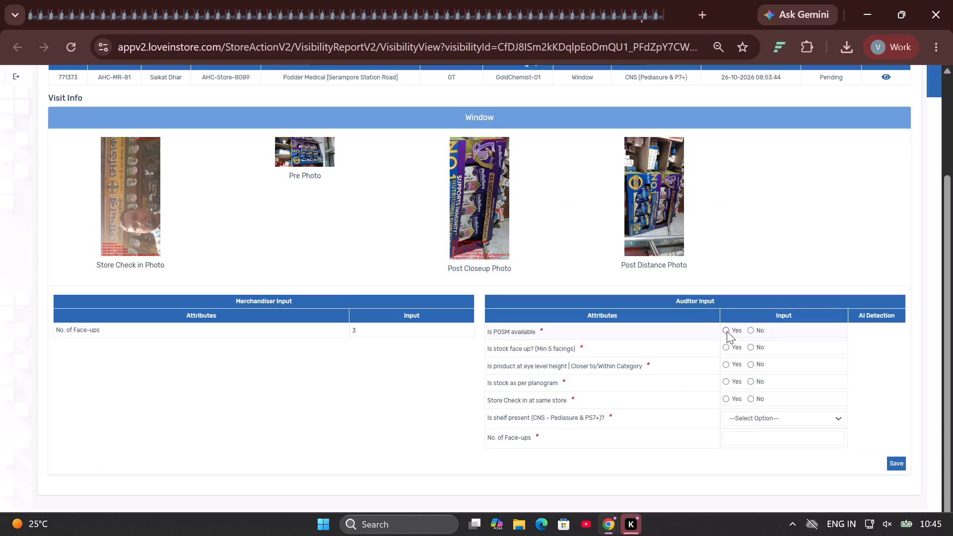
pyautogui.click(727, 331)
pyautogui.press('Tab')
pyautogui.press('Right')
pyautogui.press('Tab')
pyautogui.press('Right')
pyautogui.press('Tab')
pyautogui.press('space')
pyautogui.press('Tab')
pyautogui.press('space')
# For visit 771373, set shelf present to Yes (Silver & Gold) and No. of Face-ups to 3, and save the audit.
pyautogui.press('Tab')
pyautogui.press('Right')
pyautogui.press('Tab')
pyautogui.press('3')
pyautogui.press('Tab')
pyautogui.press('space')
# On visit 771086, answer Yes for POSM available, stock face up, planogram and same-store check-in, and No for eye level.
pyautogui.hotkey('ctrl', 'Tab')
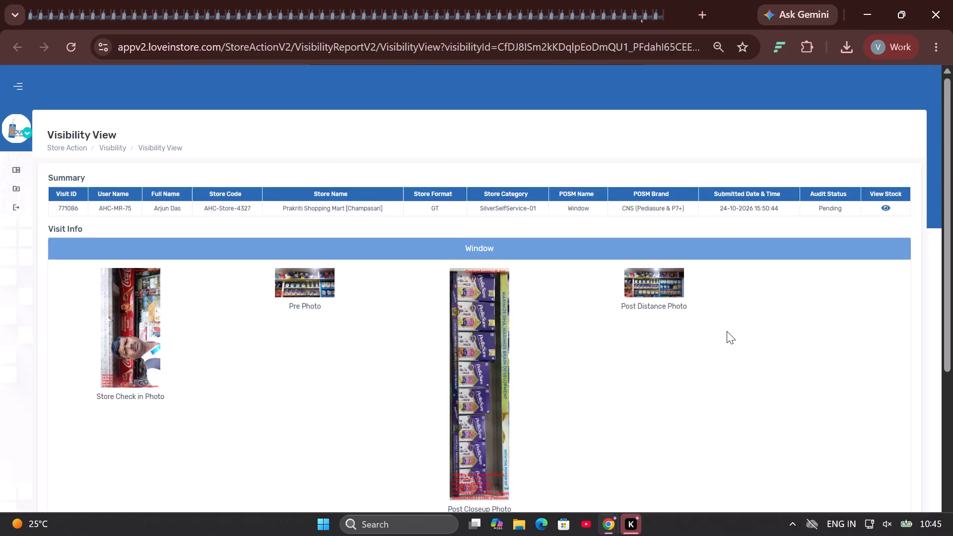
pyautogui.scroll(-3, 727, 331)
pyautogui.click(727, 331)
pyautogui.press('Down')
pyautogui.press('Up')
pyautogui.press('Tab')
pyautogui.press('space')
pyautogui.press('Tab')
pyautogui.press('Right')
pyautogui.hscroll(1, 727, 331)
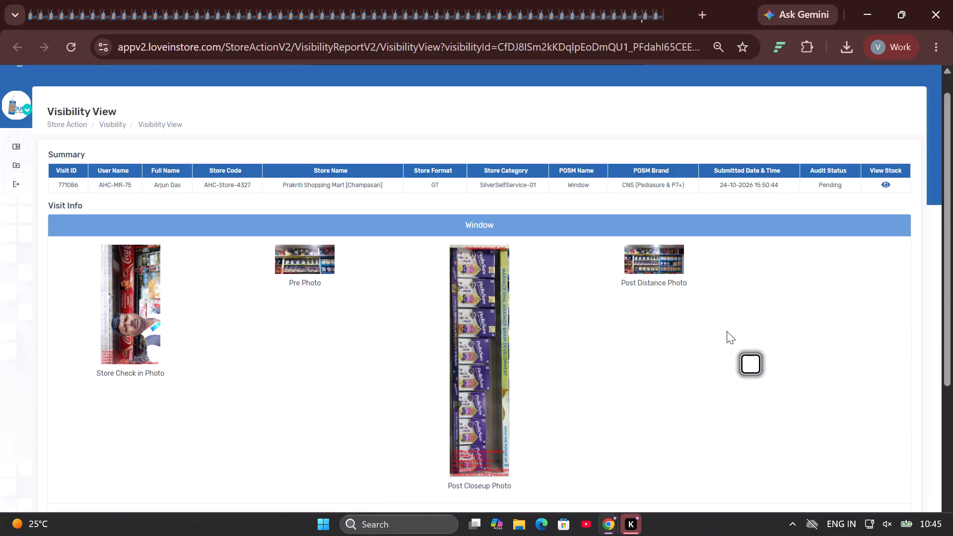
pyautogui.hscroll(1, 727, 331)
pyautogui.hotkey('shift', 'Tab')
pyautogui.press('Tab')
pyautogui.press('space')
pyautogui.press('Tab')
pyautogui.press('space')
pyautogui.press('Tab')
pyautogui.press('space')
pyautogui.press('space')
# For visit 771086, set shelf present to Yes (Silver & Gold) and No. of Face-ups to 8, and save the audit.
pyautogui.press('Tab')
pyautogui.press('Tab')
pyautogui.press('Right')
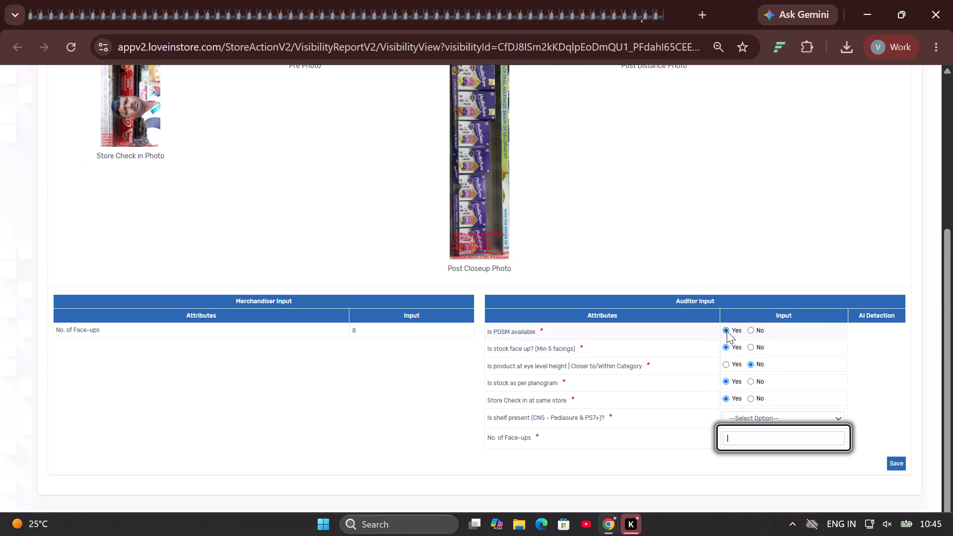
pyautogui.hotkey('shift', 'Tab')
pyautogui.press('Right')
pyautogui.press('Tab')
pyautogui.press('8')
pyautogui.press('Tab')
pyautogui.press('space')
# On visit 771003, answer Yes for POSM available, stock face up, eye level, planogram and same-store check-in.
pyautogui.hotkey('ctrl', 'Tab')
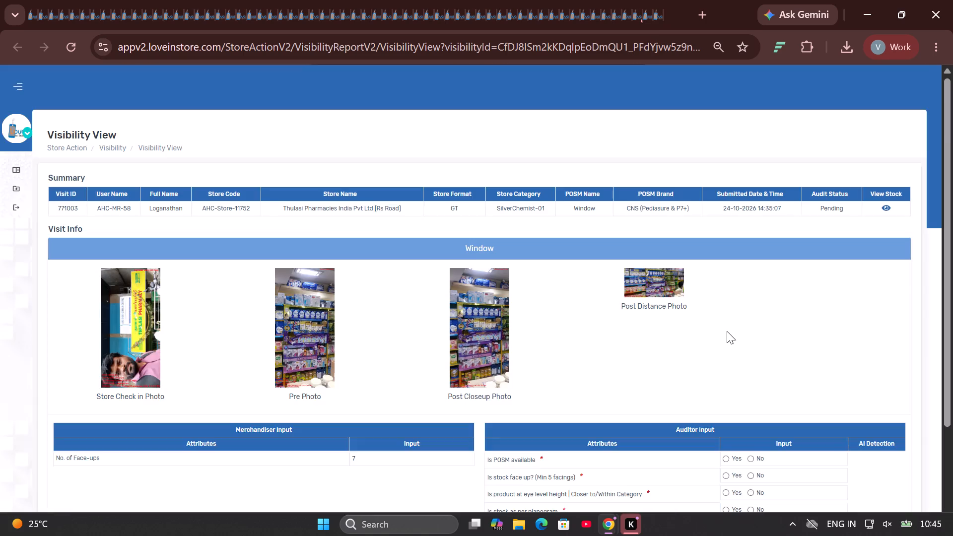
pyautogui.scroll(-4, 727, 331)
pyautogui.click(727, 331)
pyautogui.press('Tab')
pyautogui.press('space')
pyautogui.press('Tab')
pyautogui.press('space')
pyautogui.press('Tab')
pyautogui.press('space')
pyautogui.press('Tab')
pyautogui.press('Tab')
pyautogui.hotkey('shift', 'Tab')
pyautogui.press('space')
# For visit 771003, set shelf present to Yes (Silver & Gold) and No. of Face-ups to 7, and save the audit.
pyautogui.press('Tab')
pyautogui.press('Right')
pyautogui.press('Tab')
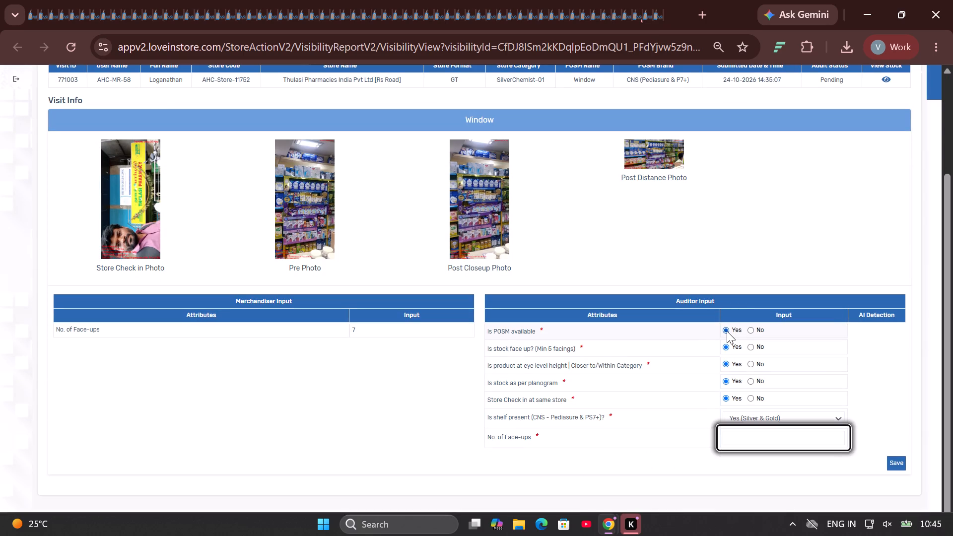
pyautogui.press('7')
pyautogui.press('Tab')
pyautogui.press('space')
# On visit 770994, answer Yes for POSM available, planogram and same-store check-in, and No for stock face up and eye level.
pyautogui.hotkey('ctrl', 'Tab')
pyautogui.scroll(-3, 727, 331)
pyautogui.click(727, 331)
pyautogui.press('Tab')
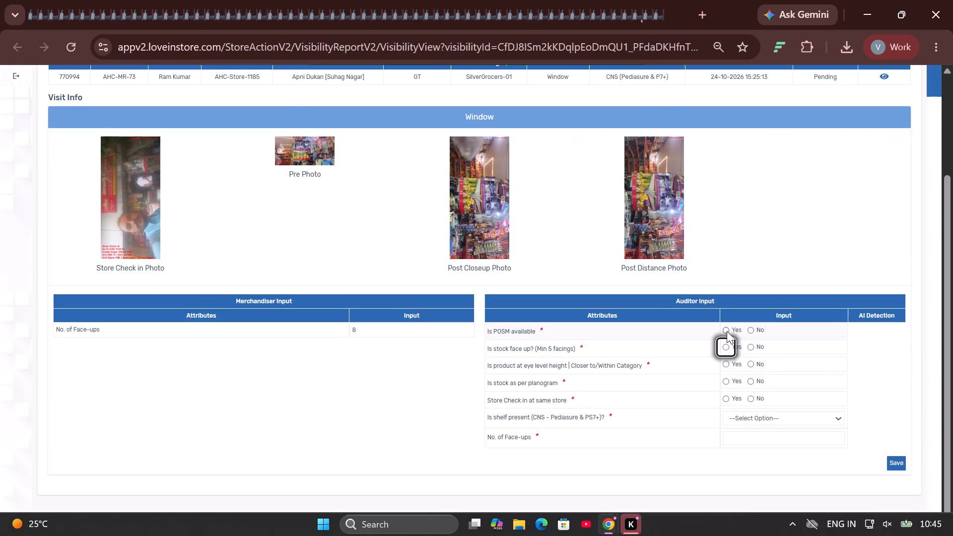
pyautogui.press('space')
pyautogui.press('Tab')
pyautogui.press('Right')
pyautogui.hotkey('shift', 'Tab')
pyautogui.press('Right')
pyautogui.press('Tab')
pyautogui.press('space')
pyautogui.press('Tab')
pyautogui.press('space')
pyautogui.press('Tab')
pyautogui.press('space')
# For visit 770994, set shelf present to Yes (Silver & Gold) and No. of Face-ups to 45, and save the audit.
pyautogui.press('Tab')
pyautogui.press('Right')
pyautogui.press('Tab')
pyautogui.write('45')
pyautogui.press('Tab')
pyautogui.press('space')
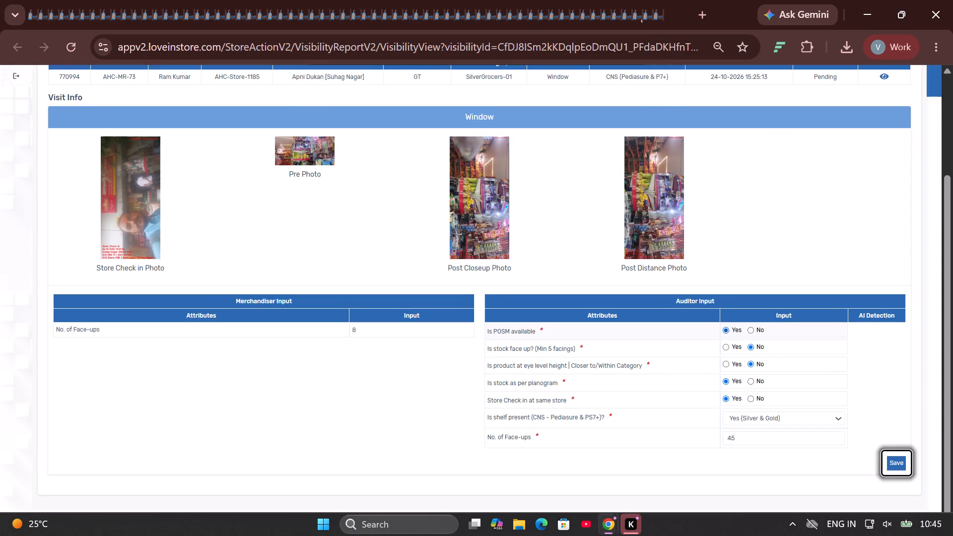
# On visit 770982, answer Yes for POSM available, planogram and same-store check-in, and No for stock face up and eye level.
pyautogui.hotkey('ctrl', 'Tab')
pyautogui.scroll(-3, 727, 331)
pyautogui.click(727, 331)
pyautogui.press('Tab')
pyautogui.press('space')
pyautogui.press('Tab')
pyautogui.press('Right')
pyautogui.hotkey('shift', 'Tab')
pyautogui.press('Right')
pyautogui.press('Tab')
pyautogui.press('space')
pyautogui.press('Tab')
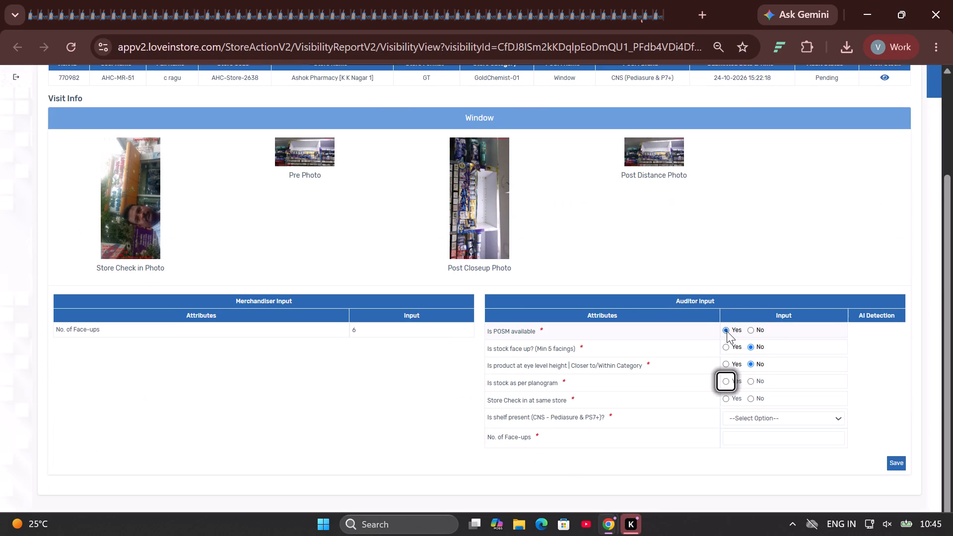
pyautogui.press('space')
pyautogui.press('Tab')
pyautogui.press('space')
# For visit 770982, set shelf present to Yes (Silver & Gold) and No. of Face-ups to 2, and save the audit.
pyautogui.press('Tab')
pyautogui.press('Right')
pyautogui.press('Tab')
pyautogui.press('2')
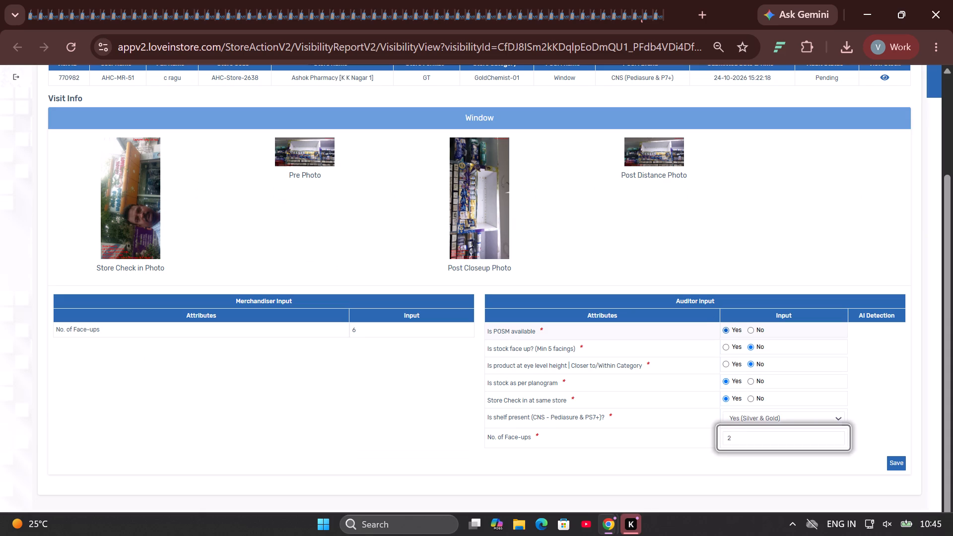
pyautogui.press('Tab')
pyautogui.press('space')
# On visit 770969, answer Yes for POSM available, planogram, same-store check-in and shelf present (Silver & Gold), and No for stock face up and eye level.
pyautogui.hotkey('ctrl', 'Tab')
pyautogui.scroll(-4, 727, 331)
pyautogui.click(727, 331)
pyautogui.press('Tab')
pyautogui.press('Right')
pyautogui.press('Tab')
pyautogui.press('Right')
pyautogui.press('Tab')
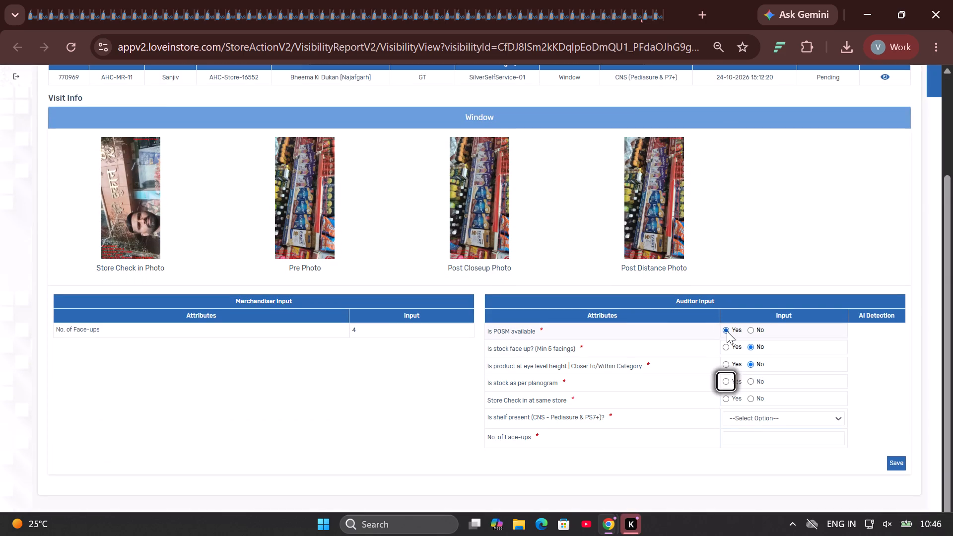
pyautogui.press('Tab')
pyautogui.press('space')
pyautogui.press('Tab')
pyautogui.press('Right')
pyautogui.hotkey('shift', 'Tab')
pyautogui.press('Tab')
pyautogui.press('space')
pyautogui.hotkey('shift', 'Tab')
pyautogui.hotkey('shift', 'Tab')
pyautogui.hotkey('shift', 'Tab')
pyautogui.press('space')
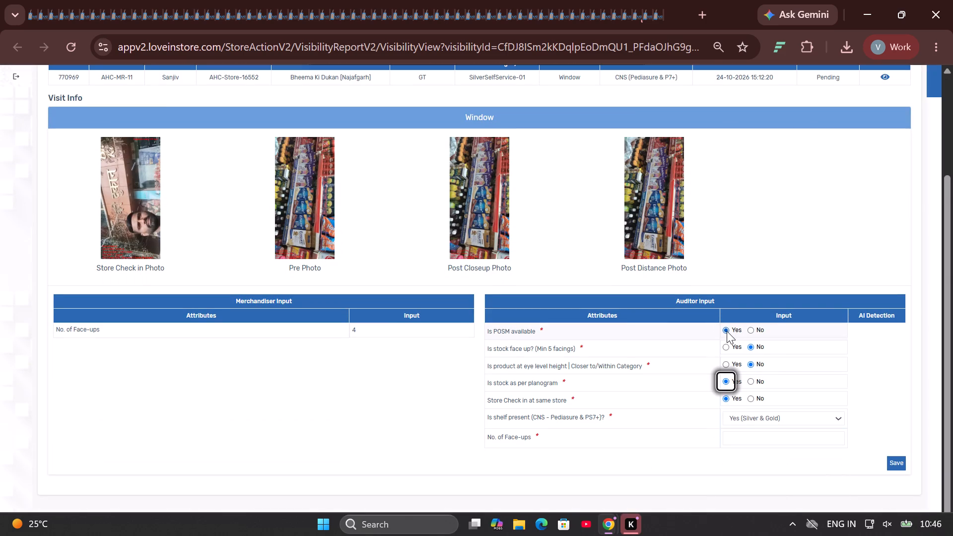
# For visit 770969, set No. of Face-ups to 4 and save the audit.
pyautogui.press('Tab')
pyautogui.press('Tab')
pyautogui.press('Tab')
pyautogui.press('4')
pyautogui.press('Tab')
pyautogui.press('space')
# On visit 770863, answer Yes for POSM available, stock face up, planogram and same-store check-in, and No for eye level.
pyautogui.hotkey('ctrl', 'Tab')
pyautogui.scroll(-4, 727, 331)
pyautogui.click(727, 331)
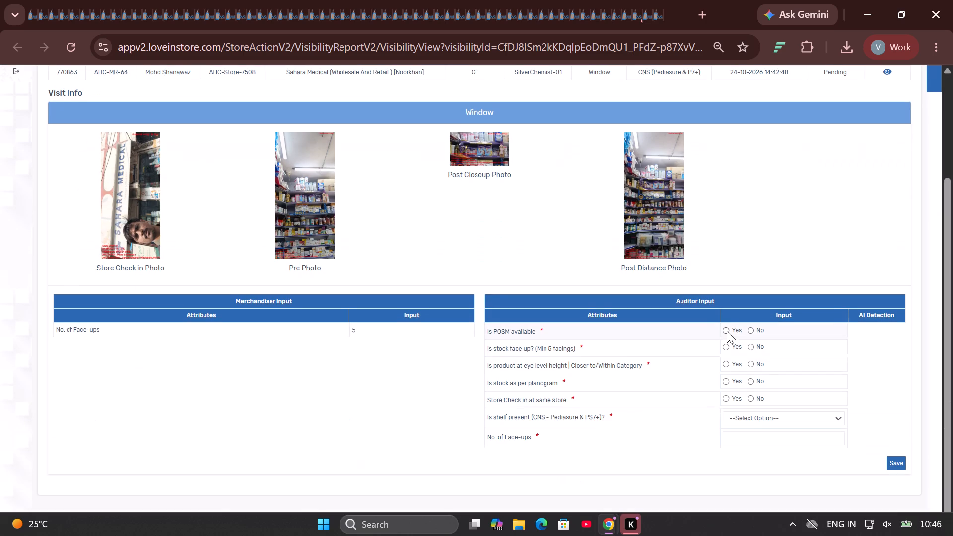
pyautogui.press('Tab')
pyautogui.press('space')
pyautogui.press('Tab')
pyautogui.press('Right')
pyautogui.press('Tab')
pyautogui.press('space')
pyautogui.press('Tab')
pyautogui.press('space')
# For visit 770863, set shelf present to Yes (Silver & Gold) and No. of Face-ups to 5, and save the audit.
pyautogui.press('Tab')
pyautogui.press('Right')
pyautogui.press('Tab')
pyautogui.press('5')
pyautogui.press('Tab')
pyautogui.press('space')
# On visit 770778, answer No for POSM available, stock face up, eye level and planogram, and Yes for same-store check-in.
pyautogui.hotkey('ctrl', 'Tab')
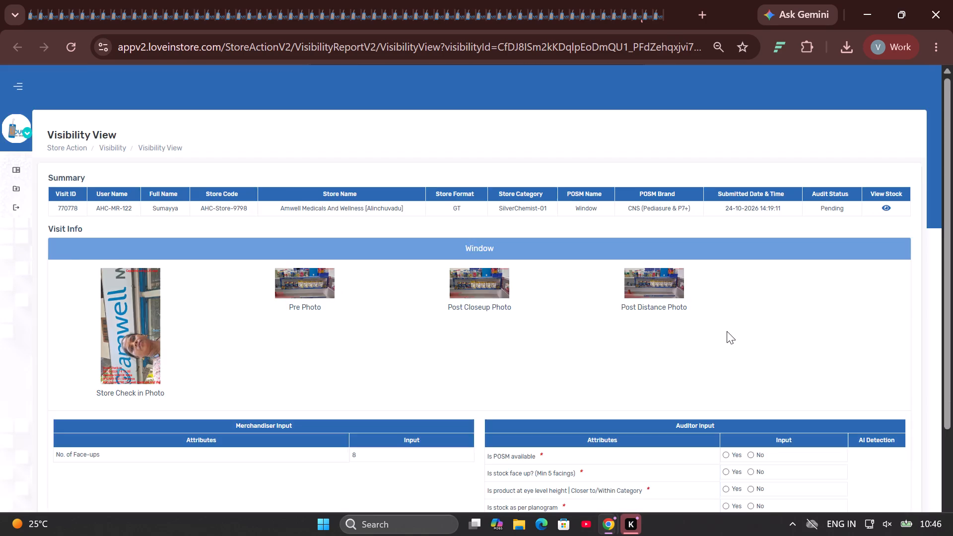
pyautogui.scroll(-4, 727, 331)
pyautogui.click(727, 331)
pyautogui.press('Right')
pyautogui.press('Tab')
pyautogui.press('Right')
pyautogui.press('Tab')
pyautogui.press('Tab')
pyautogui.press('Right')
pyautogui.hotkey('shift', 'Tab')
pyautogui.press('Right')
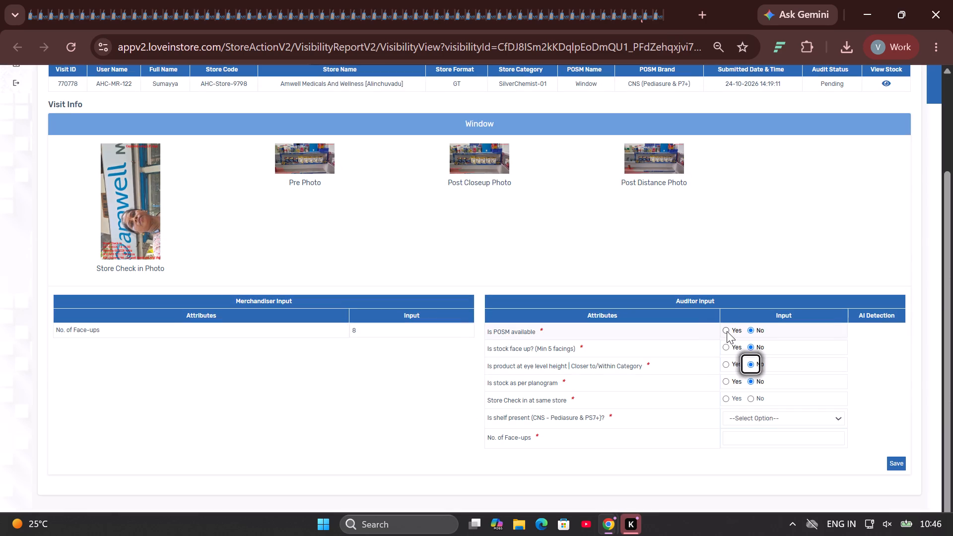
pyautogui.press('Tab')
pyautogui.press('Tab')
pyautogui.press('Tab')
pyautogui.press('space')
pyautogui.hotkey('shift', 'Tab')
pyautogui.hotkey('shift', 'Tab')
pyautogui.press('space')
# For visit 770778, set shelf present to Yes (Silver & Gold) and No. of Face-ups to 0, and save the audit.
pyautogui.press('Tab')
pyautogui.press('Right')
pyautogui.press('Tab')
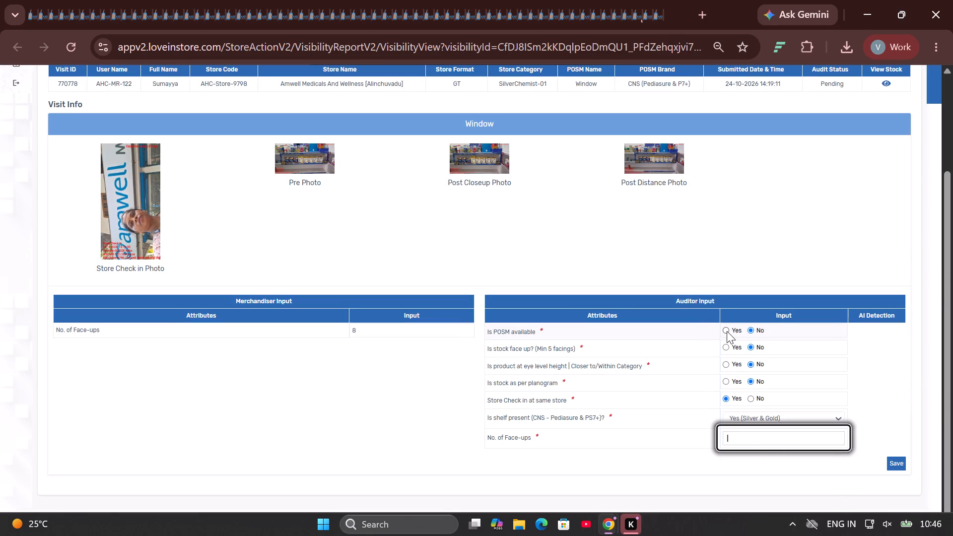
pyautogui.press('9')
pyautogui.press('Tab')
pyautogui.hotkey('shift', 'Tab')
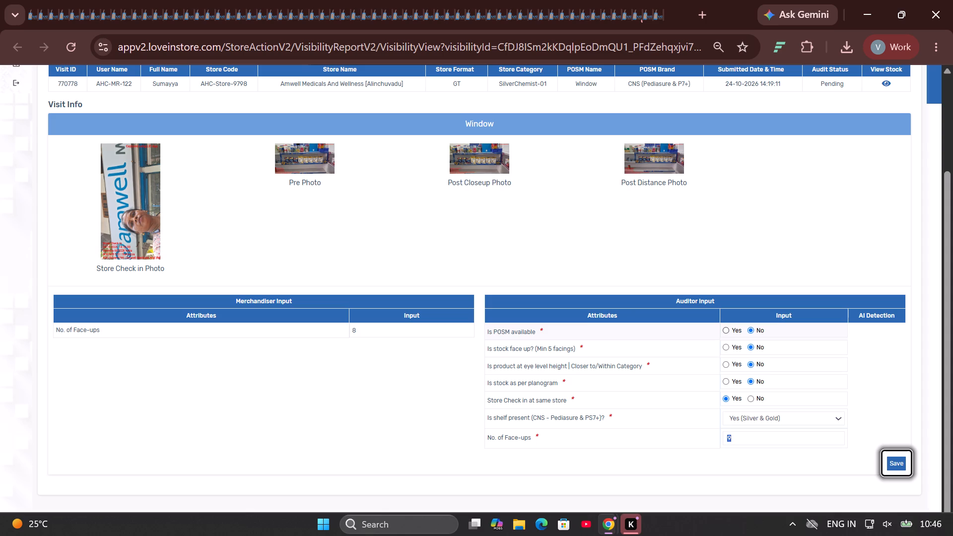
pyautogui.press('0')
pyautogui.press('Tab')
pyautogui.press('space')
# On visit 770706, answer Yes for POSM available, stock face up, eye level, planogram and same-store check-in.
pyautogui.hotkey('ctrl', 'Tab')
pyautogui.scroll(-2, 727, 331)
pyautogui.doubleClick(727, 331)
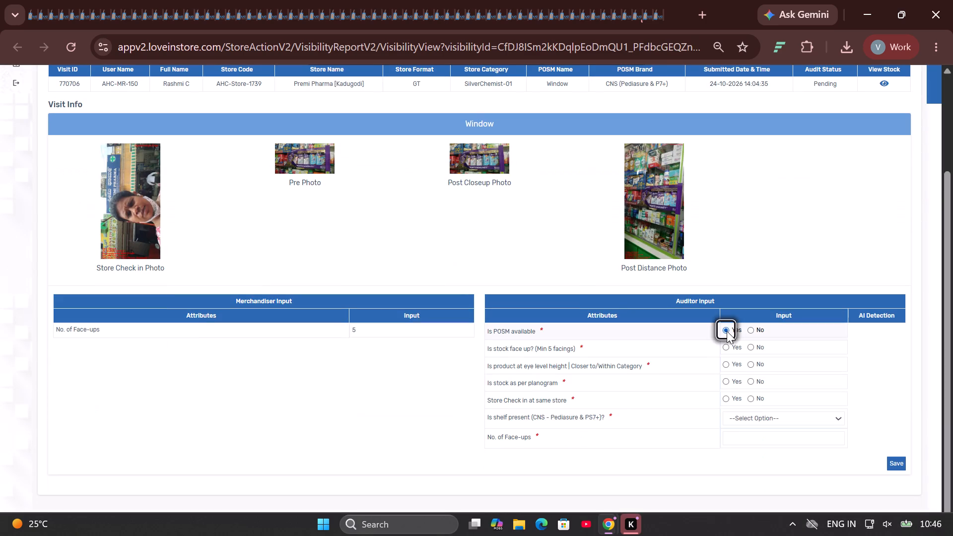
pyautogui.press('Tab')
pyautogui.press('space')
pyautogui.press('Tab')
pyautogui.press('space')
pyautogui.press('Tab')
pyautogui.press('space')
pyautogui.press('Tab')
pyautogui.press('space')
# For visit 770706, set shelf present to Yes (Silver & Gold) and No. of Face-ups to 5, and save the audit.
pyautogui.press('Tab')
pyautogui.press('Right')
pyautogui.press('Tab')
pyautogui.press('5')
pyautogui.press('Tab')
pyautogui.press('space')
# On visit 770703, answer Yes for POSM available, stock face up, planogram and same-store check-in, and No for eye level.
pyautogui.hotkey('ctrl', 'Tab')
pyautogui.scroll(-3, 727, 331)
pyautogui.click(727, 331)
pyautogui.press('Tab')
pyautogui.press('space')
pyautogui.press('Tab')
pyautogui.press('Right')
pyautogui.press('Tab')
pyautogui.press('space')
pyautogui.press('Tab')
pyautogui.press('space')
# For visit 770703, set shelf present to Yes (Silver & Gold) and No. of Face-ups to 5, and save the audit.
pyautogui.press('Tab')
pyautogui.press('Right')
pyautogui.press('Tab')
pyautogui.press('5')
pyautogui.press('Tab')
pyautogui.press('space')
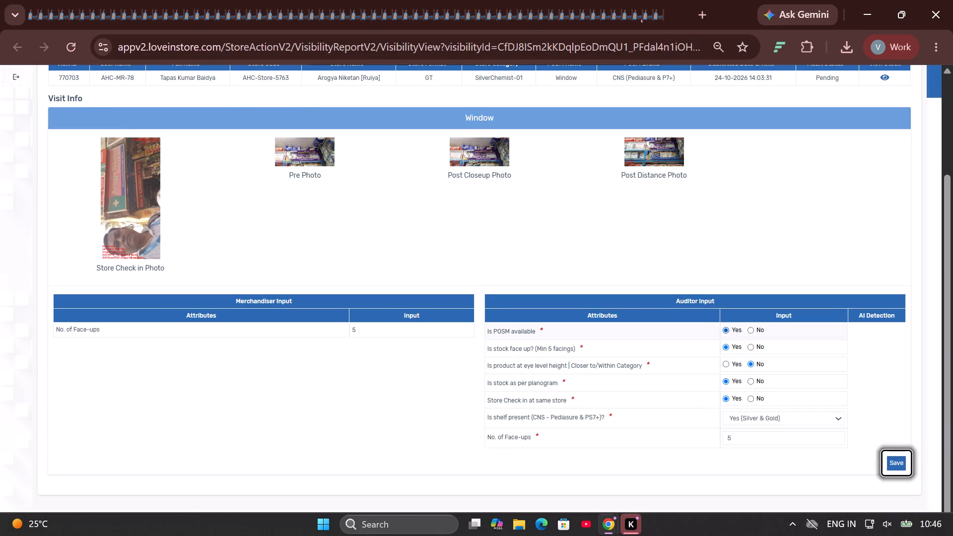
# On visit 770701, answer Yes for POSM available, planogram, same-store check-in and shelf present (Silver & Gold), and No for stock face up and eye level.
pyautogui.hotkey('ctrl', 'Tab')
pyautogui.scroll(-2, 727, 331)
pyautogui.click(727, 331)
pyautogui.press('Tab')
pyautogui.press('Right')
pyautogui.press('Tab')
pyautogui.press('Right')
pyautogui.press('Tab')
pyautogui.press('space')
pyautogui.press('Tab')
pyautogui.press('Tab')
pyautogui.press('Right')
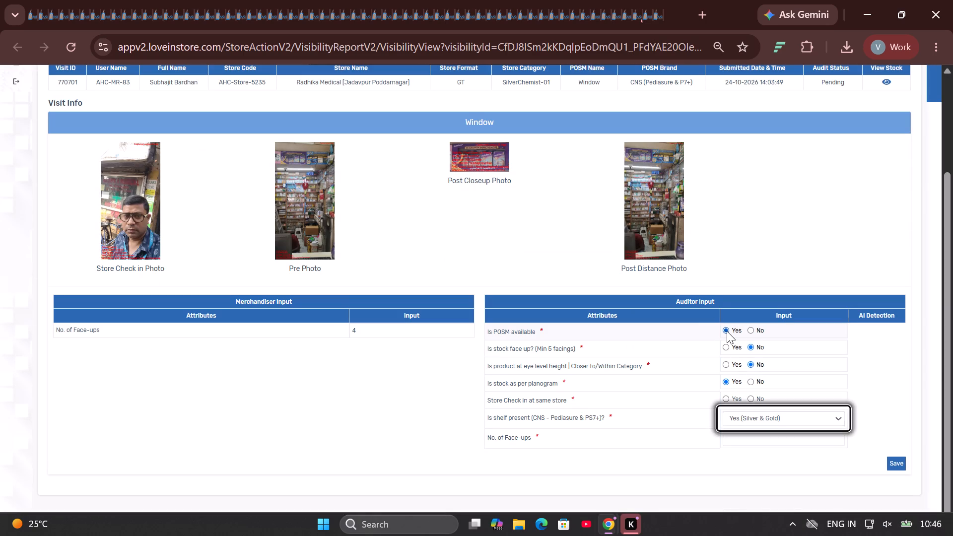
pyautogui.hotkey('shift', 'Tab')
pyautogui.press('space')
# For visit 770701, set No. of Face-ups to 4 and save the audit.
pyautogui.press('Tab')
pyautogui.press('Tab')
pyautogui.press('4')
pyautogui.press('Tab')
pyautogui.hotkey('ctrl', 'Tab')
pyautogui.hotkey('ctrl', 'shift', 'Tab')
pyautogui.press('space')
# On visit 770699, answer Yes for POSM available, stock face up, planogram and same-store check-in, and No for eye level.
pyautogui.hotkey('ctrl', 'Tab')
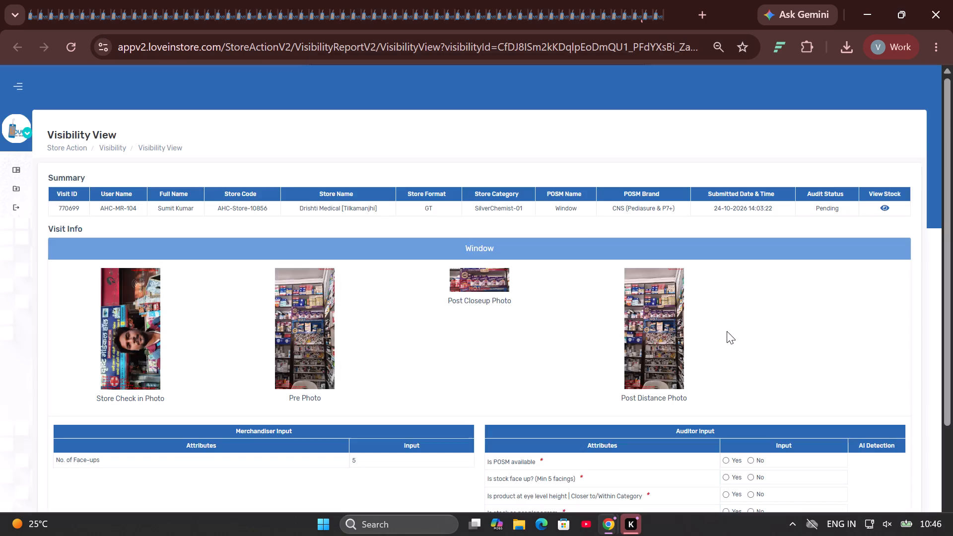
pyautogui.scroll(-4, 727, 331)
pyautogui.click(727, 331)
pyautogui.press('Tab')
pyautogui.press('space')
pyautogui.press('Tab')
pyautogui.press('Right')
pyautogui.press('Tab')
pyautogui.press('space')
pyautogui.press('Tab')
pyautogui.press('space')
# For visit 770699, set shelf present to Yes (Silver & Gold) and No. of Face-ups to 5, and save the audit.
pyautogui.press('Tab')
pyautogui.press('Right')
pyautogui.press('Tab')
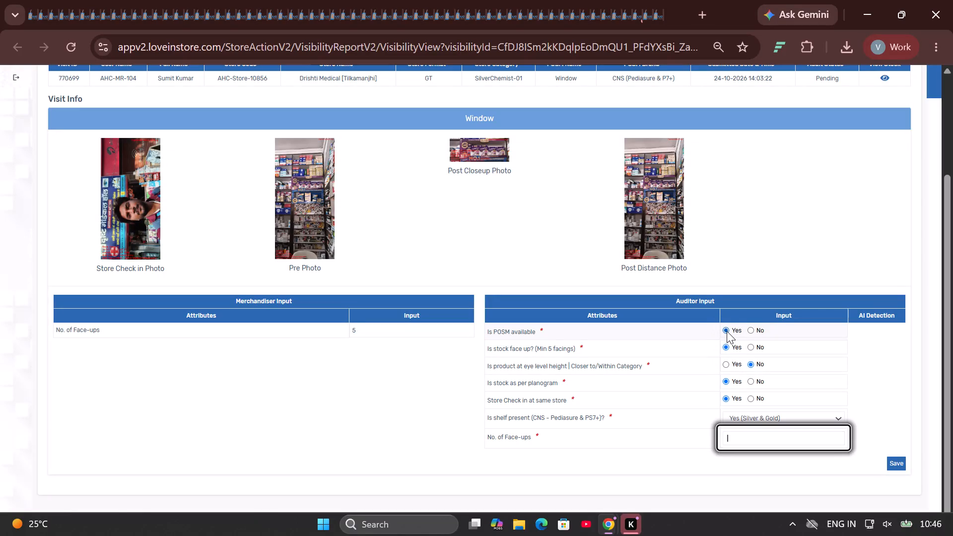
pyautogui.press('5')
pyautogui.press('Tab')
pyautogui.press('space')
# On visit 770698, answer Yes for POSM available, stock face up, planogram and same-store check-in, and No for eye level.
pyautogui.hotkey('ctrl', 'Tab')
pyautogui.scroll(-4, 727, 331)
pyautogui.click(727, 331)
pyautogui.press('Tab')
pyautogui.press('space')
pyautogui.press('Tab')
pyautogui.press('Right')
pyautogui.press('Tab')
pyautogui.press('space')
pyautogui.press('space')
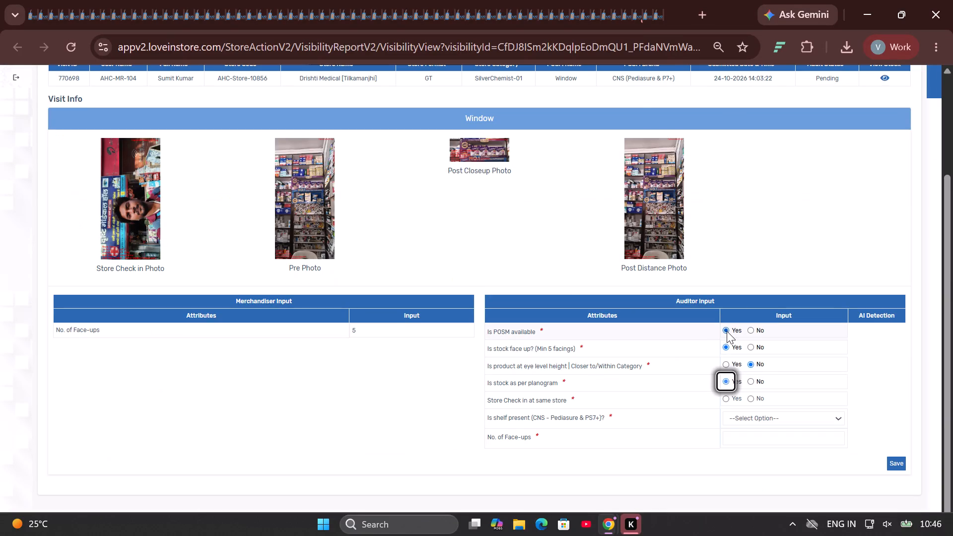
pyautogui.press('Tab')
pyautogui.press('Right')
pyautogui.press('Right')
# For visit 770698, set shelf present to Yes (Silver & Gold) and No. of Face-ups to 5, and save the audit.
pyautogui.press('Tab')
pyautogui.press('Right')
pyautogui.press('Tab')
pyautogui.press('5')
pyautogui.press('Tab')
pyautogui.press('space')
# On visit 770696, answer No for POSM available and eye level, and Yes for stock face up, planogram and same-store check-in.
pyautogui.hotkey('ctrl', 'Tab')
pyautogui.scroll(-2, 727, 331)
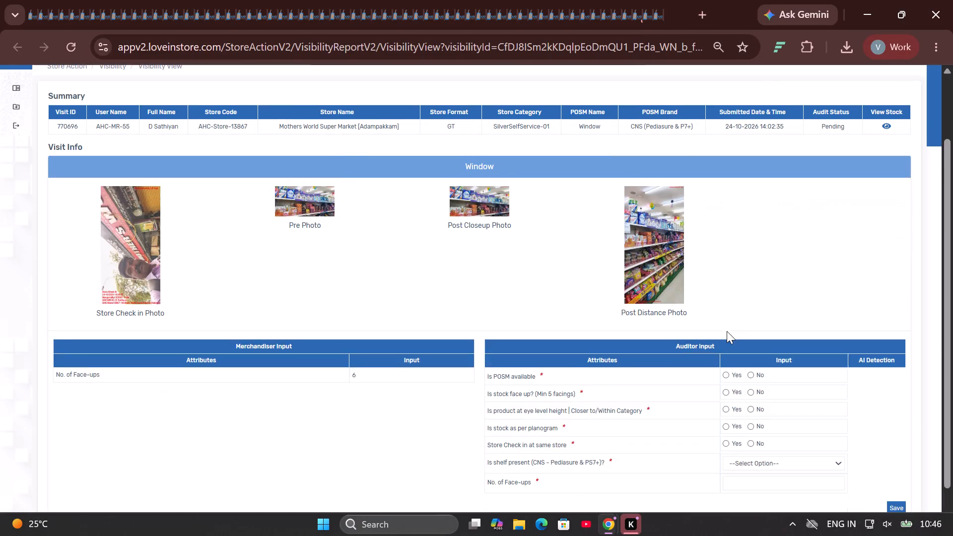
pyautogui.scroll(-1, 727, 331)
pyautogui.click(727, 331)
pyautogui.press('Right')
pyautogui.press('Tab')
pyautogui.press('space')
pyautogui.press('Tab')
pyautogui.press('Right')
pyautogui.press('Tab')
pyautogui.press('space')
pyautogui.press('Tab')
pyautogui.press('space')
# For visit 770696, set shelf present to Yes (Silver & Gold) and No. of Face-ups to 6, and save the audit.
pyautogui.press('Tab')
pyautogui.press('Right')
pyautogui.press('Tab')
pyautogui.press('6')
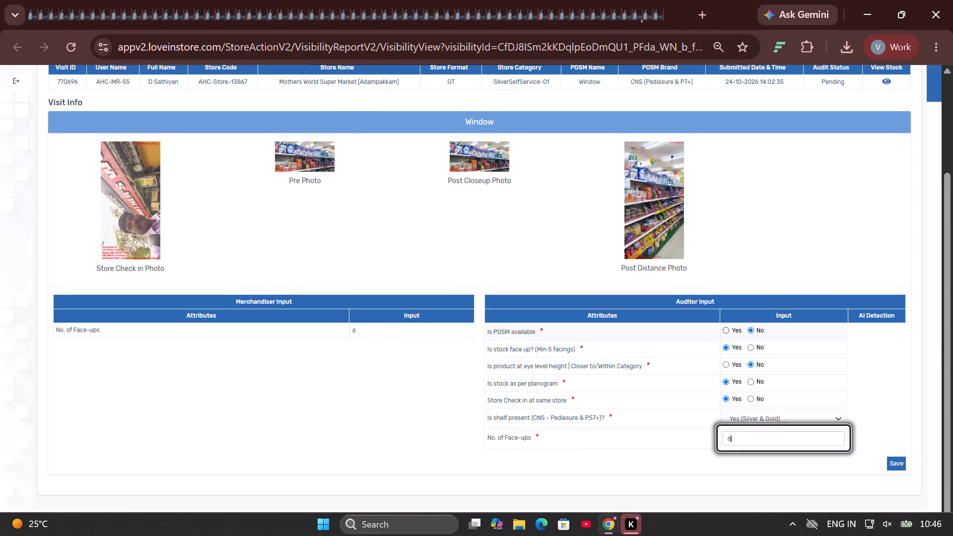
pyautogui.press('Tab')
pyautogui.press('space')
# On visit 770692, answer Yes for POSM available, stock face up, planogram and same-store check-in, and No for eye level.
pyautogui.hotkey('ctrl', 'Tab')
pyautogui.scroll(-3, 727, 331)
pyautogui.click(727, 331)
pyautogui.press('Tab')
pyautogui.press('space')
pyautogui.press('Tab')
pyautogui.press('Right')
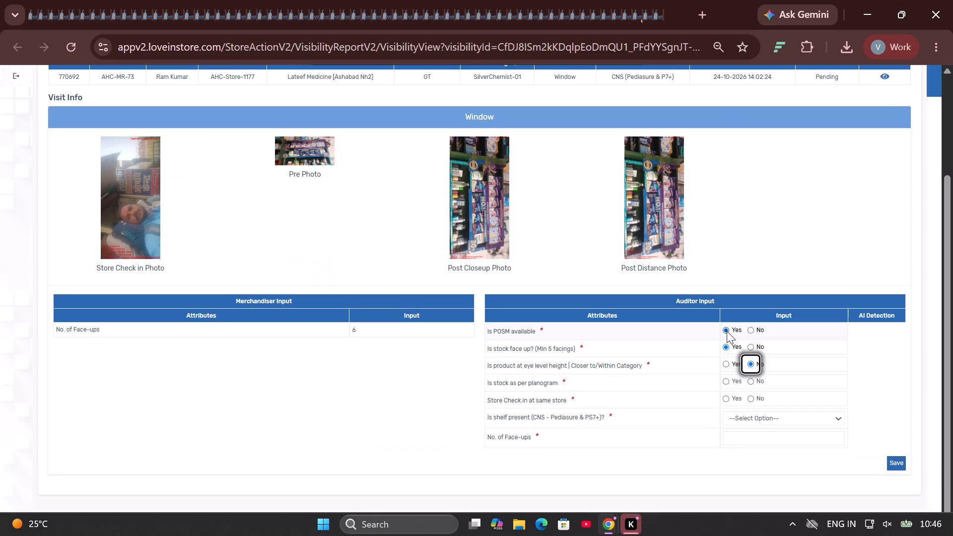
pyautogui.press('Tab')
pyautogui.press('space')
pyautogui.press('Tab')
pyautogui.press('space')
# For visit 770692, set shelf present to Yes (Silver & Gold) and No. of Face-ups to 6, and save the audit.
pyautogui.press('Tab')
pyautogui.press('Right')
pyautogui.press('Tab')
pyautogui.press('6')
pyautogui.press('Tab')
pyautogui.press('space')
# Bring up the auditor questions of the next pending visit, 770688.
pyautogui.hotkey('ctrl', 'Tab')
pyautogui.scroll(-3, 727, 331)
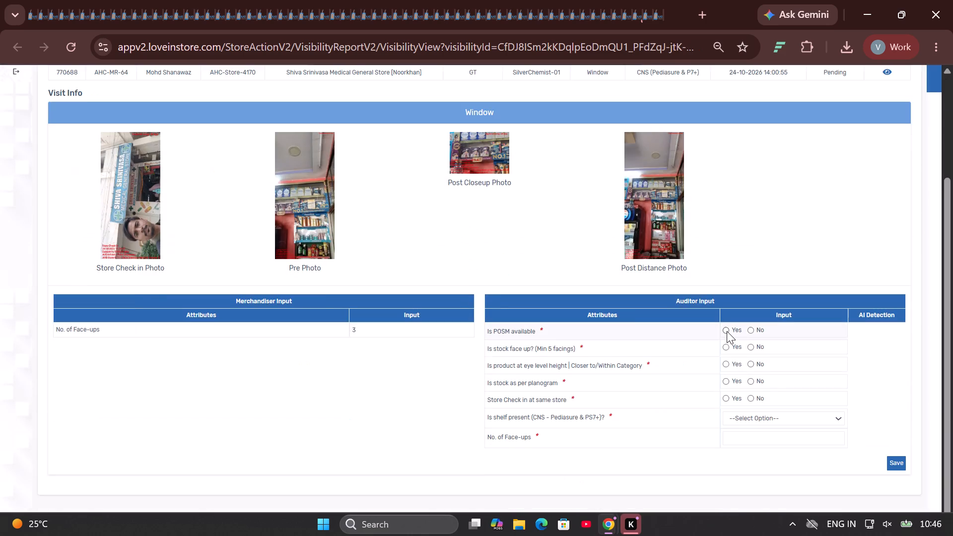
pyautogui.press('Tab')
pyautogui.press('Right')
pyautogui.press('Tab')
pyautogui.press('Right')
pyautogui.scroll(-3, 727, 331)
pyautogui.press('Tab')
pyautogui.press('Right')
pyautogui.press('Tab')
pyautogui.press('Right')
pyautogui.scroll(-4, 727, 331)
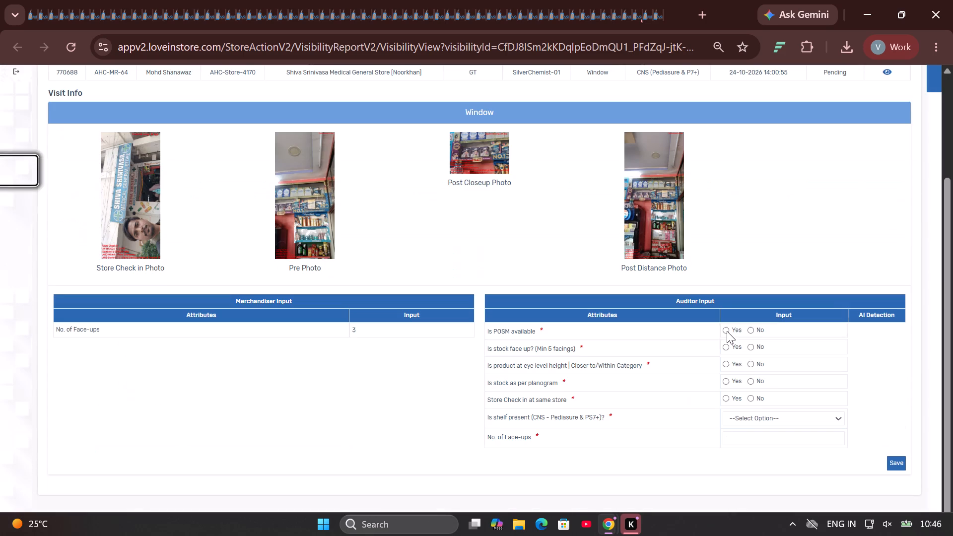
# On visit 770688, answer Yes for POSM available, planogram and same-store check-in, and No for stock face up and eye level.
pyautogui.doubleClick(727, 331)
pyautogui.press('Tab')
pyautogui.press('Right')
pyautogui.press('Tab')
pyautogui.press('Right')
pyautogui.press('Tab')
pyautogui.press('space')
pyautogui.press('Tab')
pyautogui.press('space')
# For visit 770688, set shelf present to Yes (Silver & Gold) and No. of Face-ups to 3, and save the audit.
pyautogui.press('Tab')
pyautogui.press('Right')
pyautogui.press('Tab')
pyautogui.press('3')
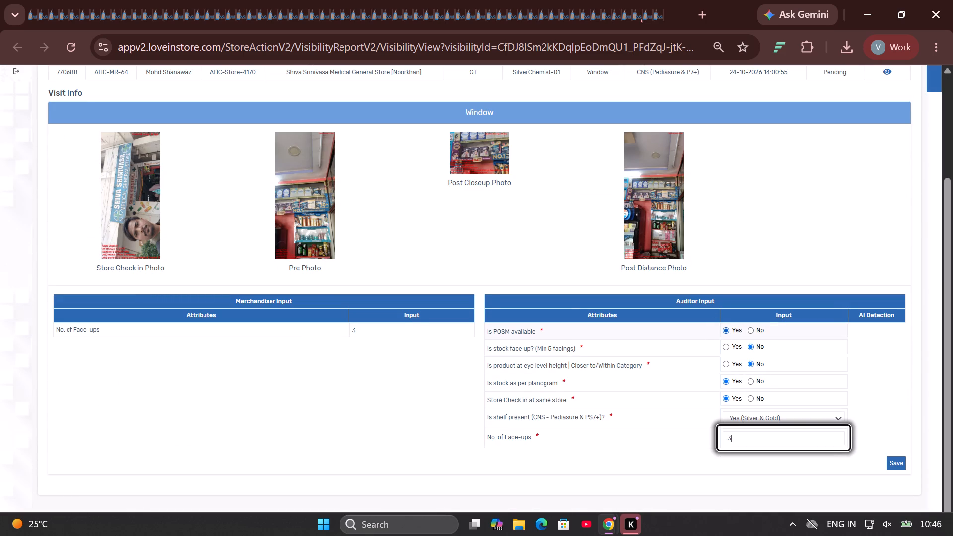
pyautogui.press('Tab')
pyautogui.press('space')
# On visit 770687, answer Yes for POSM available, stock face up, planogram and same-store check-in, and No for eye level.
pyautogui.hotkey('ctrl', 'Tab')
pyautogui.scroll(-4, 727, 331)
pyautogui.click(727, 331)
pyautogui.press('Tab')
pyautogui.press('space')
pyautogui.press('Tab')
pyautogui.press('Right')
pyautogui.press('Tab')
pyautogui.press('space')
pyautogui.press('Tab')
pyautogui.press('space')
# For visit 770687, set shelf present to Yes (Silver & Gold) and No. of Face-ups to 5, and save the audit.
pyautogui.press('Tab')
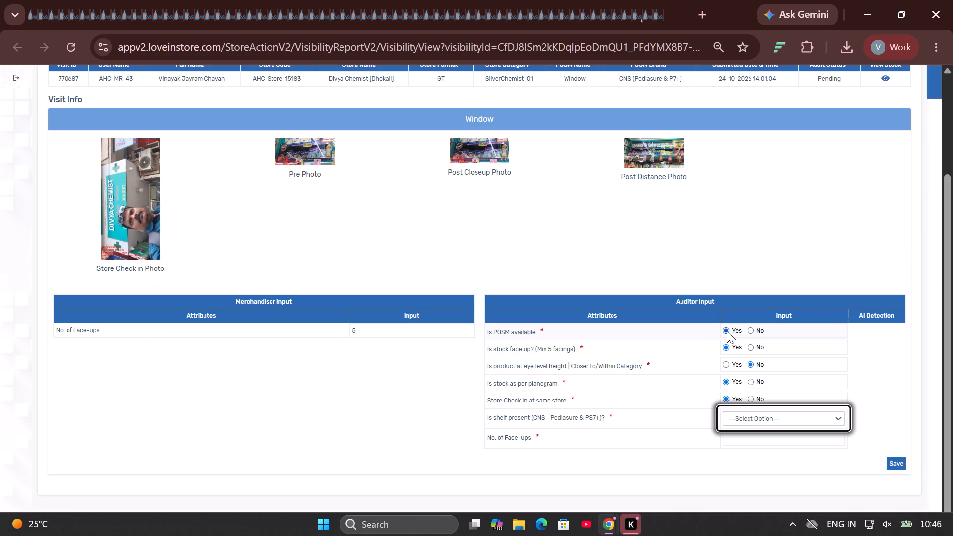
pyautogui.press('Right')
pyautogui.press('Tab')
pyautogui.press('5')
pyautogui.press('Tab')
pyautogui.press('space')
# On visit 770682, answer No for POSM available, stock face up and eye level, and Yes for planogram, same-store check-in and shelf present (Silver & Gold).
pyautogui.hotkey('ctrl', 'Tab')
pyautogui.scroll(-4, 727, 331)
pyautogui.click(727, 331)
pyautogui.press('Right')
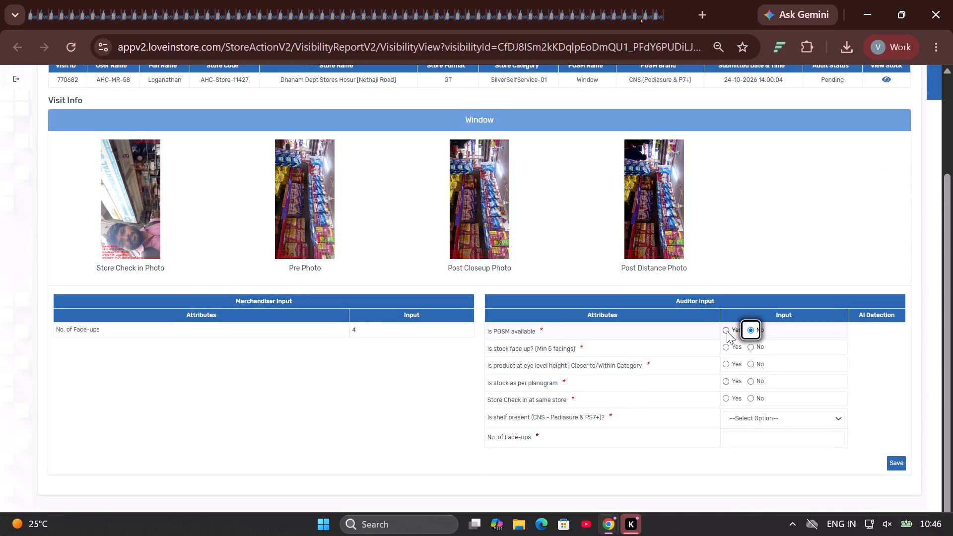
pyautogui.press('Right')
pyautogui.press('Right')
pyautogui.press('Tab')
pyautogui.press('Right')
pyautogui.press('Tab')
pyautogui.press('Right')
pyautogui.press('Tab')
pyautogui.press('space')
pyautogui.press('Tab')
pyautogui.press('Tab')
pyautogui.press('Right')
pyautogui.hotkey('shift', 'Tab')
pyautogui.press('space')
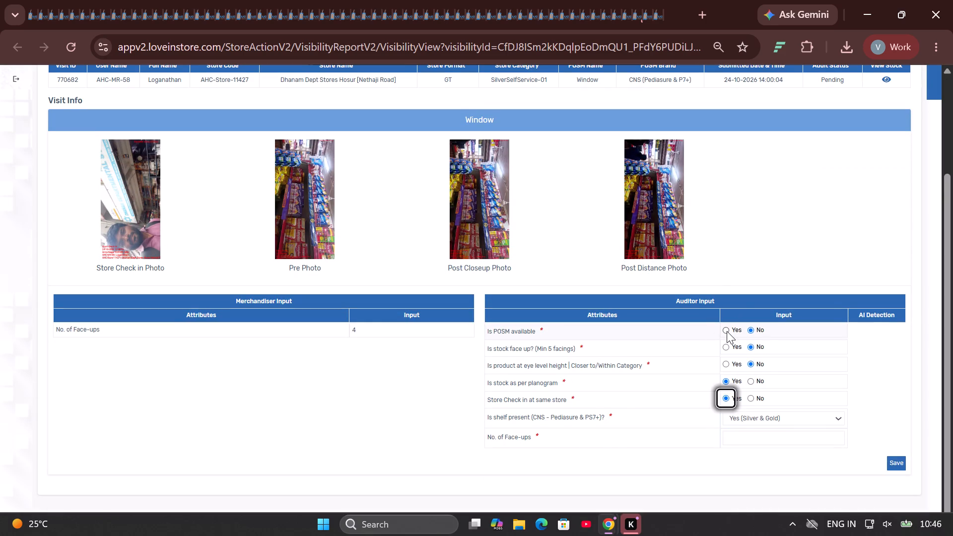
# For visit 770682, set No. of Face-ups to 4 and save the audit.
pyautogui.press('Tab')
pyautogui.press('Tab')
pyautogui.press('4')
pyautogui.press('Tab')
pyautogui.press('space')
# On visit 770680, answer Yes for POSM available, stock face up, planogram and same-store check-in, and No for eye level.
pyautogui.hotkey('ctrl', 'Tab')
pyautogui.scroll(-5, 727, 331)
pyautogui.click(727, 331)
pyautogui.press('Tab')
pyautogui.press('space')
pyautogui.press('Tab')
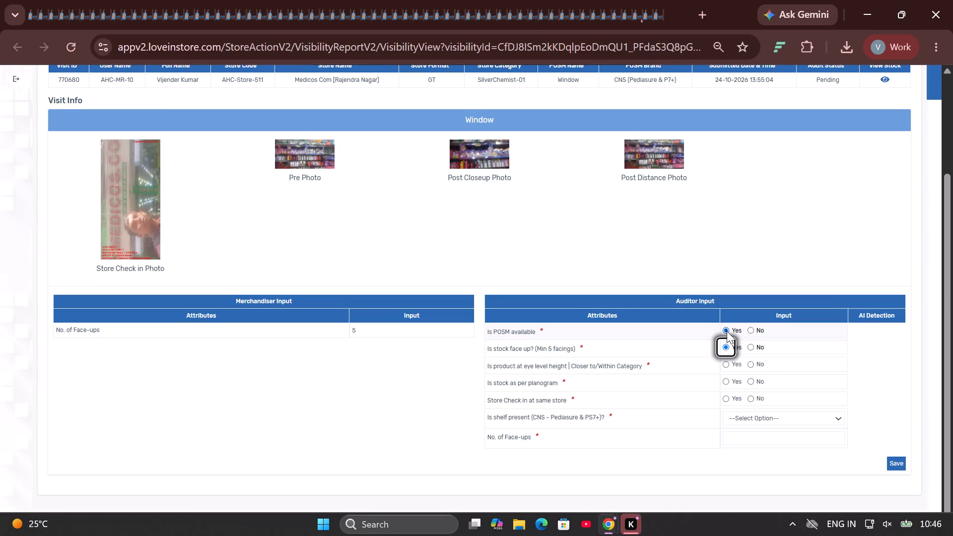
pyautogui.press('Right')
pyautogui.press('Tab')
pyautogui.press('Tab')
pyautogui.press('space')
pyautogui.hotkey('shift', 'Tab')
pyautogui.press('space')
# For visit 770680, set shelf present to Yes (Silver & Gold) and No. of Face-ups to 5, and save the audit.
pyautogui.press('Tab')
pyautogui.press('Tab')
pyautogui.press('Right')
pyautogui.press('Tab')
pyautogui.press('5')
pyautogui.press('Tab')
pyautogui.press('space')
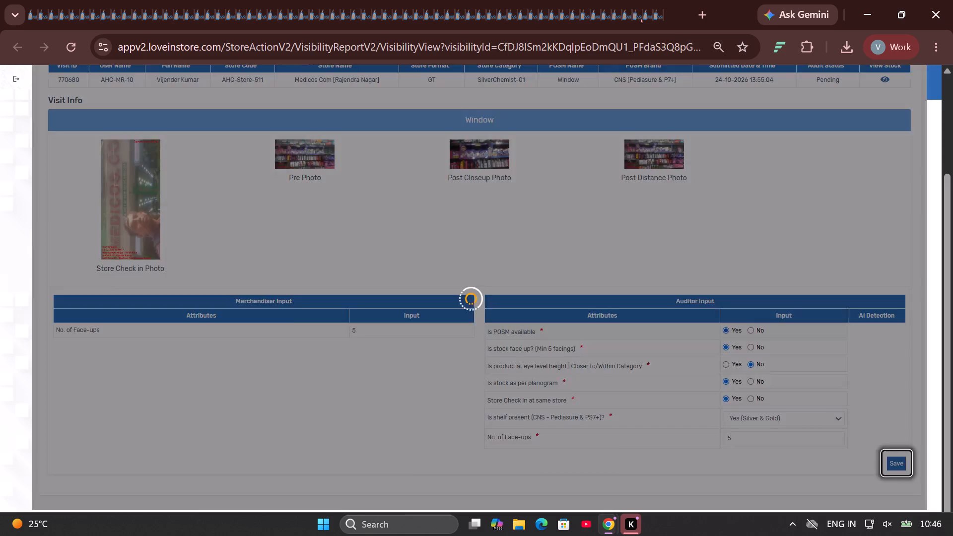
# On visit 771562, answer No for POSM available and eye level, and Yes for stock face up, planogram, same-store check-in and shelf present (Silver & Gold).
pyautogui.hotkey('ctrl', 'Tab')
pyautogui.scroll(-3, 727, 331)
pyautogui.click(727, 331)
pyautogui.press('Right')
pyautogui.press('Tab')
pyautogui.press('space')
pyautogui.press('Tab')
pyautogui.press('Right')
pyautogui.press('Tab')
pyautogui.press('space')
pyautogui.press('Tab')
pyautogui.press('space')
pyautogui.press('Tab')
pyautogui.press('Right')
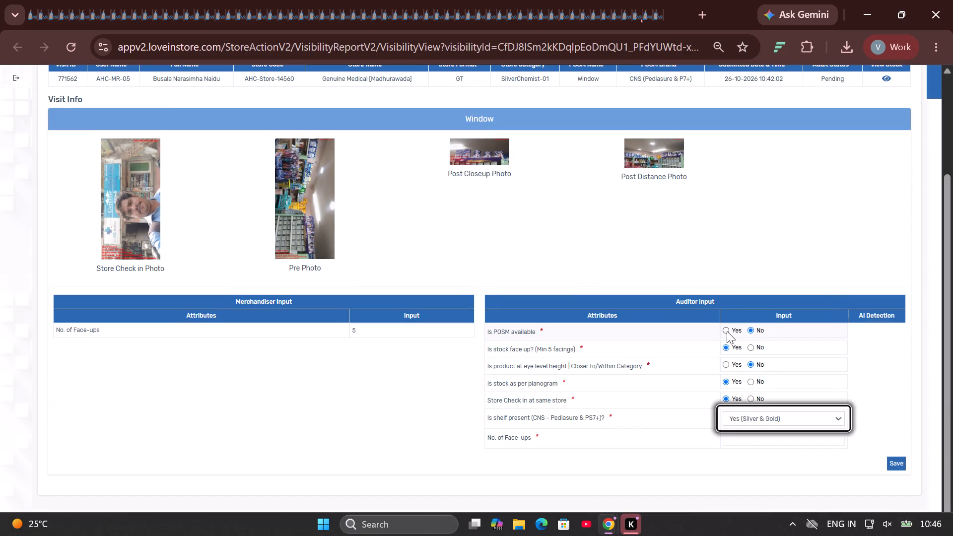
# For visit 771562, set No. of Face-ups to 5 and save the audit.
pyautogui.press('Tab')
pyautogui.press('5')
pyautogui.press('Tab')
pyautogui.press('space')
# On visit 771561, answer Yes for POSM available, planogram and same-store check-in, and No for stock face up and eye level.
pyautogui.hotkey('ctrl', 'Tab')
pyautogui.scroll(-3, 727, 331)
pyautogui.click(727, 331)
pyautogui.press('Tab')
pyautogui.press('space')
pyautogui.press('Tab')
pyautogui.press('Right')
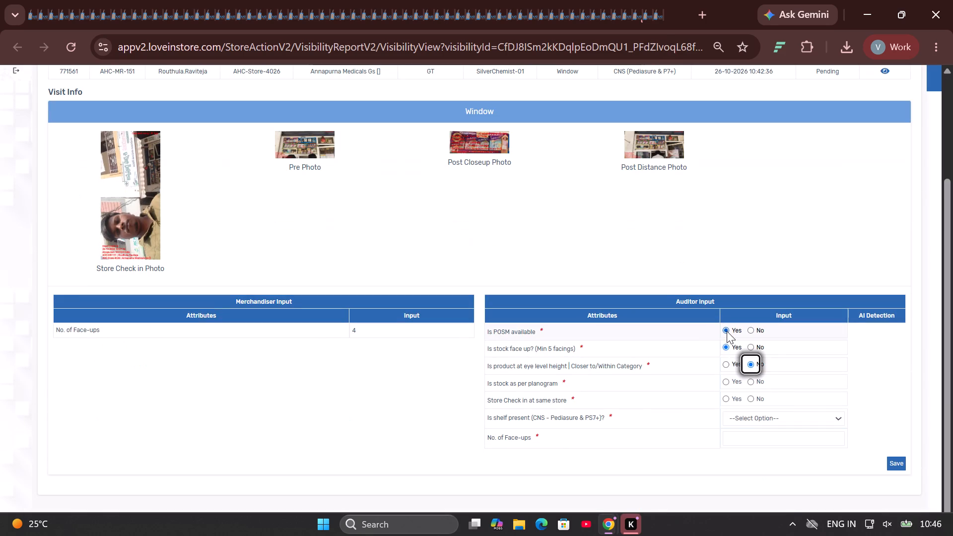
pyautogui.hotkey('shift', 'Tab')
pyautogui.press('Right')
pyautogui.press('Tab')
pyautogui.press('space')
pyautogui.press('Tab')
pyautogui.press('space')
pyautogui.press('Tab')
pyautogui.press('space')
# For visit 771561, set shelf present to Yes (Silver & Gold) and No. of Face-ups to 4, and save the audit.
pyautogui.press('Tab')
pyautogui.press('Right')
pyautogui.press('Tab')
pyautogui.press('4')
pyautogui.press('Tab')
pyautogui.press('space')
# On visit 771559, answer Yes for POSM available, planogram and same-store check-in, and No for stock face up and eye level.
pyautogui.hotkey('ctrl', 'Tab')
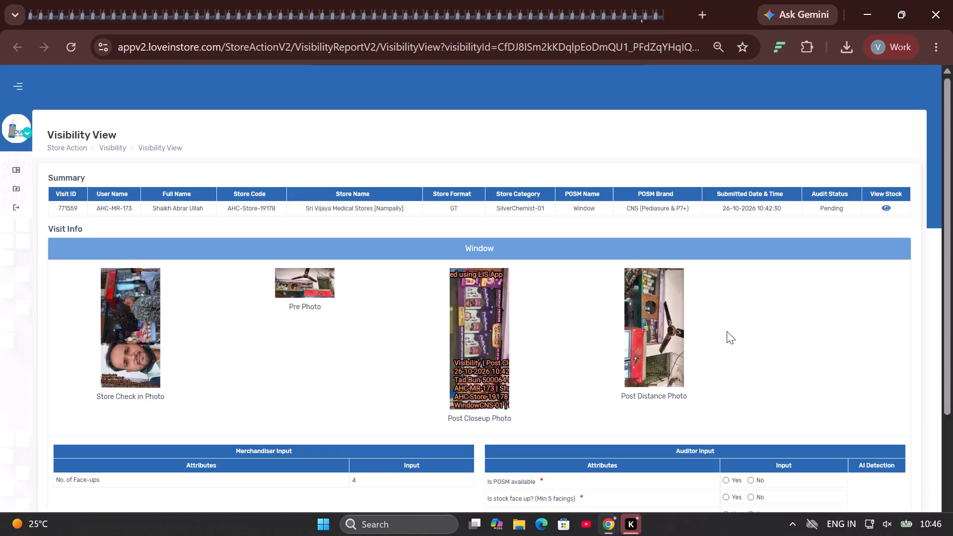
pyautogui.scroll(-3, 727, 331)
pyautogui.click(727, 331)
pyautogui.press('Tab')
pyautogui.press('Right')
pyautogui.press('Tab')
pyautogui.press('Right')
pyautogui.press('Tab')
pyautogui.press('space')
pyautogui.press('Tab')
pyautogui.press('space')
# For visit 771559, set shelf present to Yes (Silver & Gold) and No. of Face-ups to 4.
pyautogui.press('Tab')
pyautogui.press('Right')
pyautogui.press('Tab')
pyautogui.press('4')
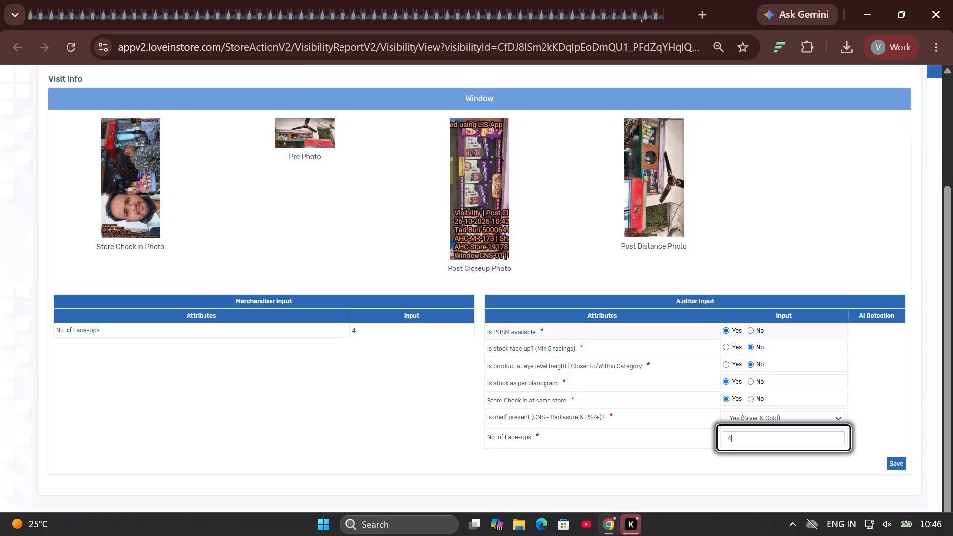
# Change the same-store check-in answer on visit 771559 to No and save the audit.
pyautogui.press('Tab')
pyautogui.hotkey('shift', 'Tab')
pyautogui.hotkey('shift', 'Tab')
pyautogui.hotkey('shift', 'Tab')
pyautogui.press('Right')
pyautogui.press('Tab')
pyautogui.press('Tab')
pyautogui.press('Tab')
pyautogui.press('space')
# On visit 771556, answer Yes for POSM available, stock face up, planogram and same-store check-in, and No for eye level.
pyautogui.hotkey('ctrl', 'Tab')
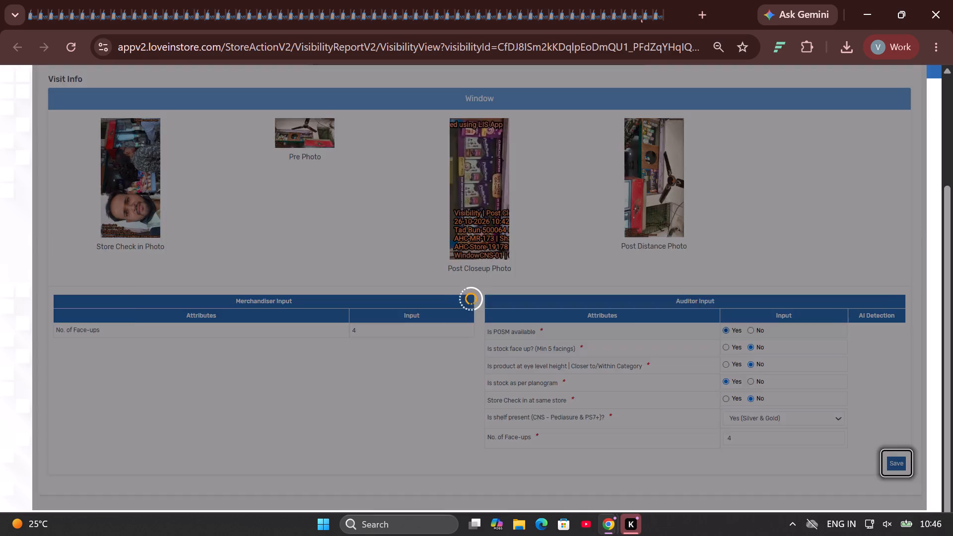
pyautogui.scroll(-4, 727, 331)
pyautogui.click(727, 331)
pyautogui.press('Tab')
pyautogui.press('space')
pyautogui.press('Tab')
pyautogui.press('Right')
pyautogui.press('Tab')
pyautogui.press('space')
pyautogui.press('Tab')
pyautogui.press('space')
# For visit 771556, set shelf present to Yes (Silver & Gold) and No. of Face-ups to 5, and save the audit.
pyautogui.press('Tab')
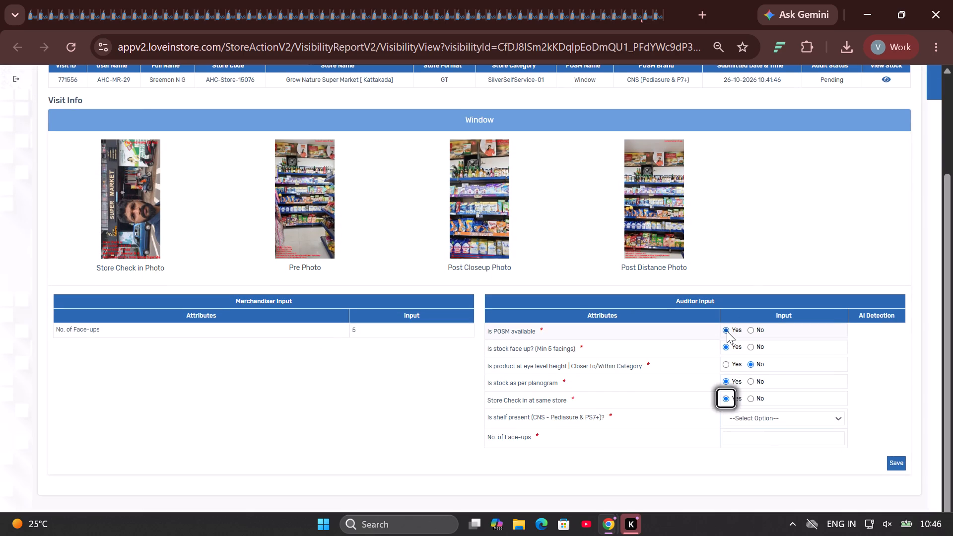
pyautogui.press('Right')
pyautogui.press('Tab')
pyautogui.press('5')
pyautogui.press('Tab')
pyautogui.press('space')
# On visit 771555, answer Yes for POSM available, stock face up, eye level, planogram and same-store check-in.
pyautogui.hotkey('ctrl', 'Tab')
pyautogui.scroll(-3, 727, 331)
pyautogui.click(727, 331)
pyautogui.press('Tab')
pyautogui.press('space')
pyautogui.press('Tab')
pyautogui.press('Right')
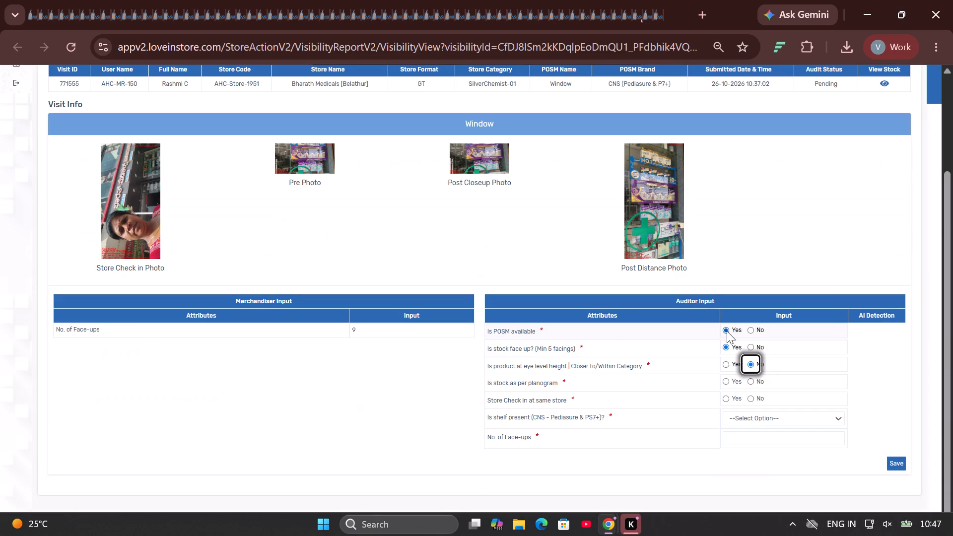
pyautogui.press('Tab')
pyautogui.press('space')
pyautogui.hotkey('shift', 'Tab')
pyautogui.press('Right')
pyautogui.press('Tab')
pyautogui.press('space')
pyautogui.press('Tab')
pyautogui.press('space')
# For visit 771555, set shelf present to Yes (Silver & Gold) and No. of Face-ups to 5, and save the audit.
pyautogui.press('Tab')
pyautogui.press('Right')
pyautogui.press('Tab')
pyautogui.press('5')
pyautogui.press('Tab')
pyautogui.press('space')
# On visit 771554, answer No for POSM available, stock face up, eye level and planogram, and Yes for same-store check-in.
pyautogui.hotkey('ctrl', 'Tab')
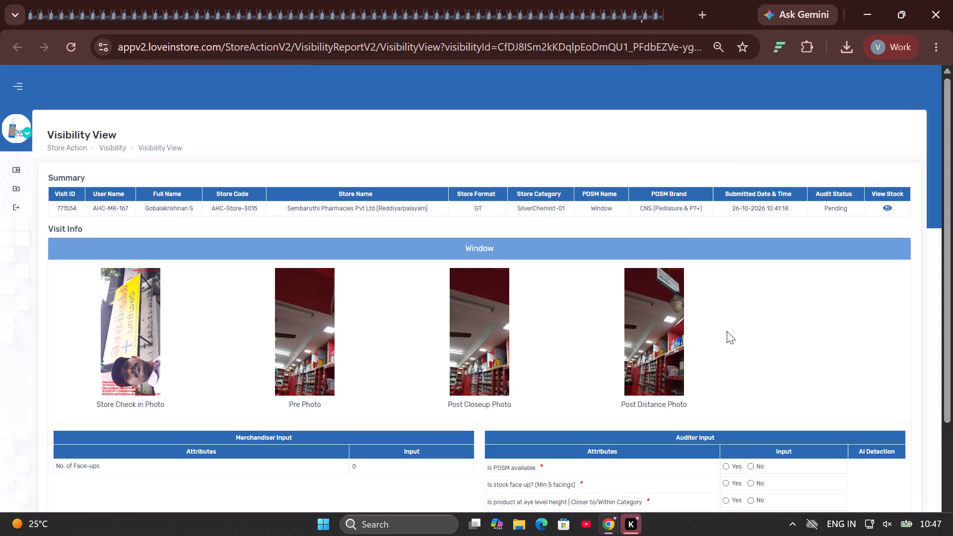
pyautogui.scroll(-3, 727, 331)
pyautogui.click(727, 331)
pyautogui.press('Right')
pyautogui.press('Tab')
pyautogui.press('Right')
pyautogui.press('Tab')
pyautogui.press('Right')
pyautogui.press('Tab')
pyautogui.press('space')
pyautogui.press('Right')
pyautogui.press('Tab')
pyautogui.press('space')
# For visit 771554, set shelf present to Yes (Silver & Gold) and No. of Face-ups to 0, and save the audit.
pyautogui.press('Tab')
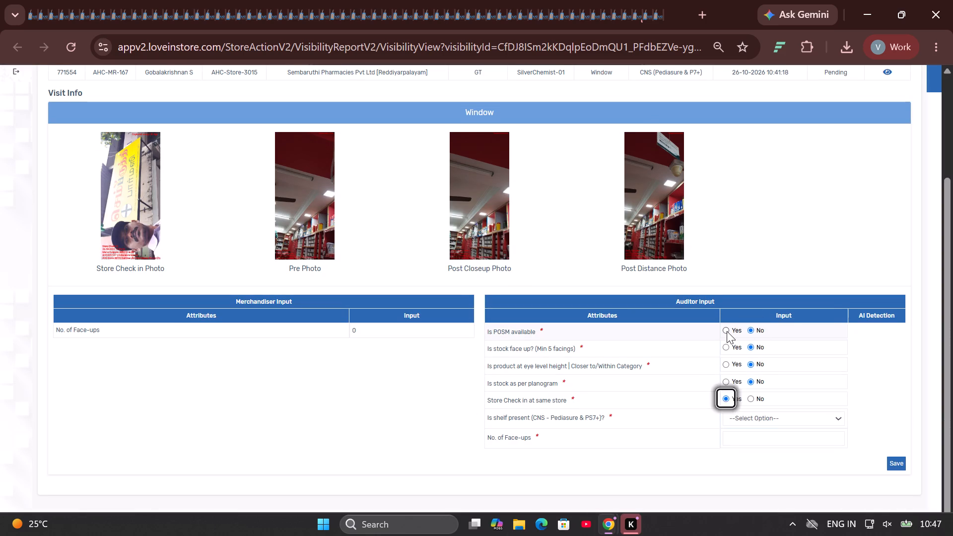
pyautogui.press('Right')
pyautogui.press('Tab')
pyautogui.press('0')
pyautogui.press('Tab')
pyautogui.press('space')
# On visit 771552, answer Yes for POSM available, planogram and same-store check-in, and No for stock face up and eye level.
pyautogui.hotkey('ctrl', 'Tab')
pyautogui.scroll(-3, 727, 331)
pyautogui.click(727, 331)
pyautogui.press('Tab')
pyautogui.press('Right')
pyautogui.press('Tab')
pyautogui.press('Right')
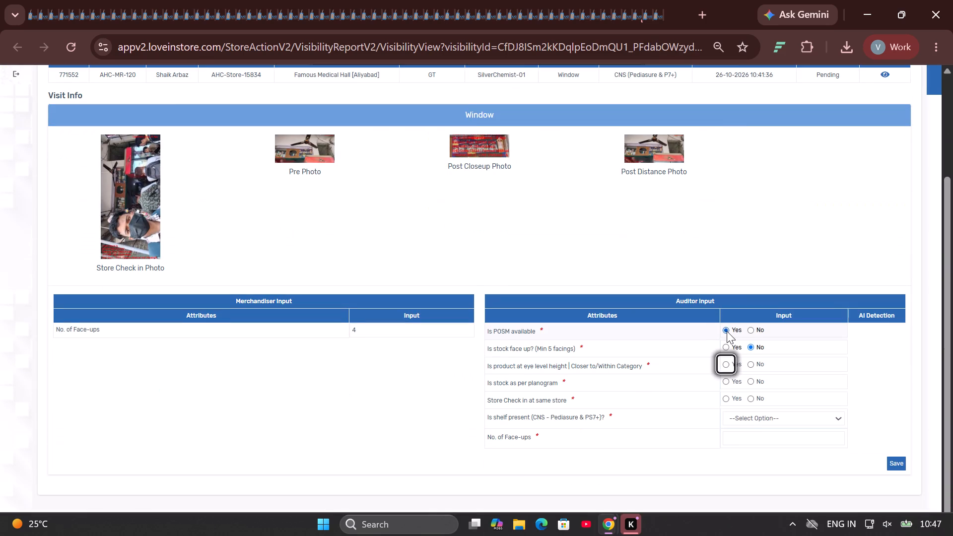
pyautogui.press('Tab')
pyautogui.press('space')
pyautogui.press('Tab')
pyautogui.press('space')
# For visit 771552, set shelf present to Yes (Silver & Gold) and No. of Face-ups to 4, and save the audit.
pyautogui.press('Tab')
pyautogui.press('Right')
pyautogui.press('Tab')
pyautogui.press('4')
pyautogui.press('Tab')
pyautogui.press('space')
# On visit 771549, answer Yes for POSM available, planogram and same-store check-in, and No for stock face up and eye level.
pyautogui.hotkey('ctrl', 'Tab')
pyautogui.scroll(-4, 727, 331)
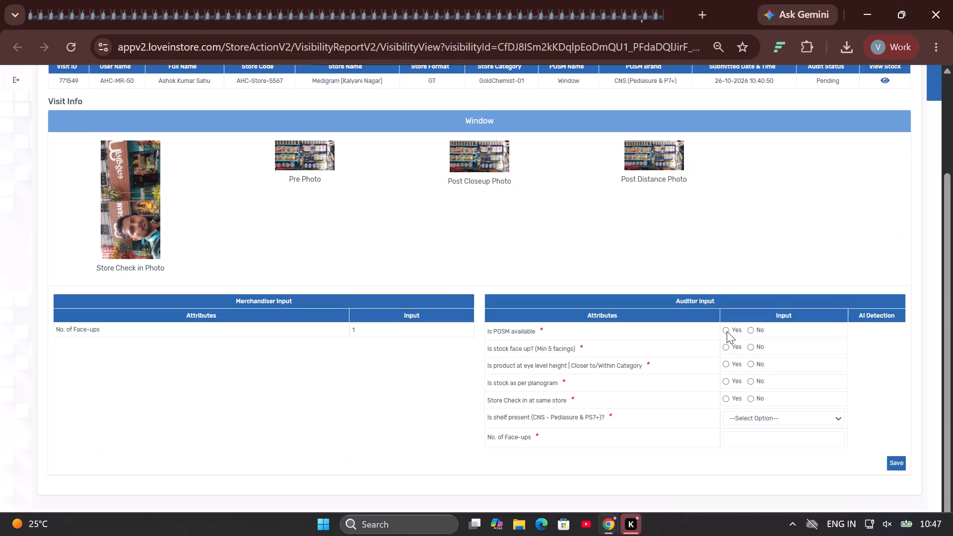
pyautogui.click(727, 331)
pyautogui.press('Tab')
pyautogui.press('Right')
pyautogui.press('Tab')
pyautogui.press('Right')
pyautogui.press('Tab')
pyautogui.press('space')
pyautogui.press('Tab')
pyautogui.press('space')
# For visit 771549, set shelf present to Yes (Silver & Gold) and No. of Face-ups to 1, and save the audit.
pyautogui.press('Tab')
pyautogui.press('Right')
pyautogui.press('Tab')
pyautogui.press('1')
pyautogui.press('Tab')
pyautogui.press('space')
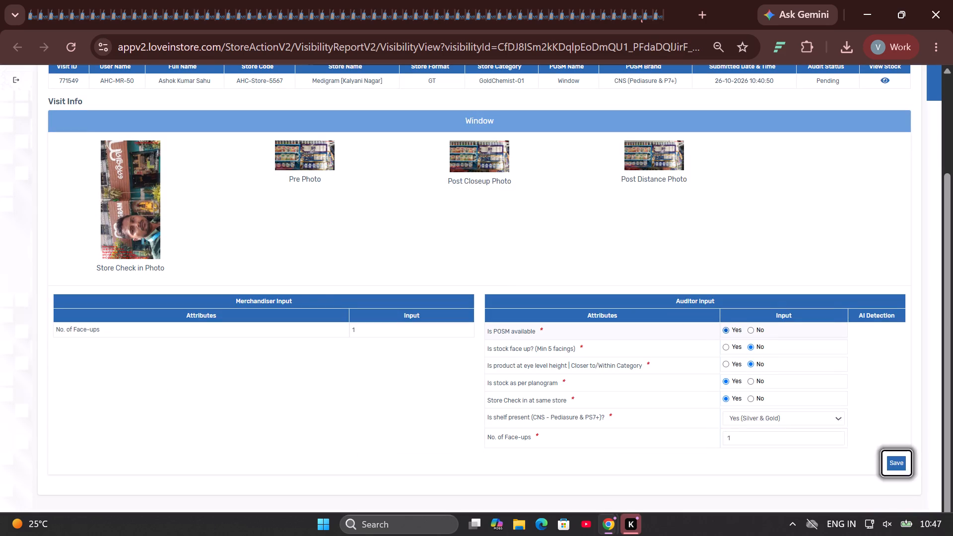
# On visit 771545, answer Yes for POSM available, planogram, same-store check-in and shelf present (Silver & Gold), and No for stock face up and eye level.
pyautogui.hotkey('ctrl', 'Tab')
pyautogui.scroll(-4, 727, 331)
pyautogui.click(727, 331)
pyautogui.press('Tab')
pyautogui.press('Right')
pyautogui.press('Tab')
pyautogui.press('Right')
pyautogui.press('Tab')
pyautogui.press('space')
pyautogui.press('Tab')
pyautogui.press('space')
pyautogui.press('Tab')
pyautogui.press('Right')
pyautogui.press('Tab')
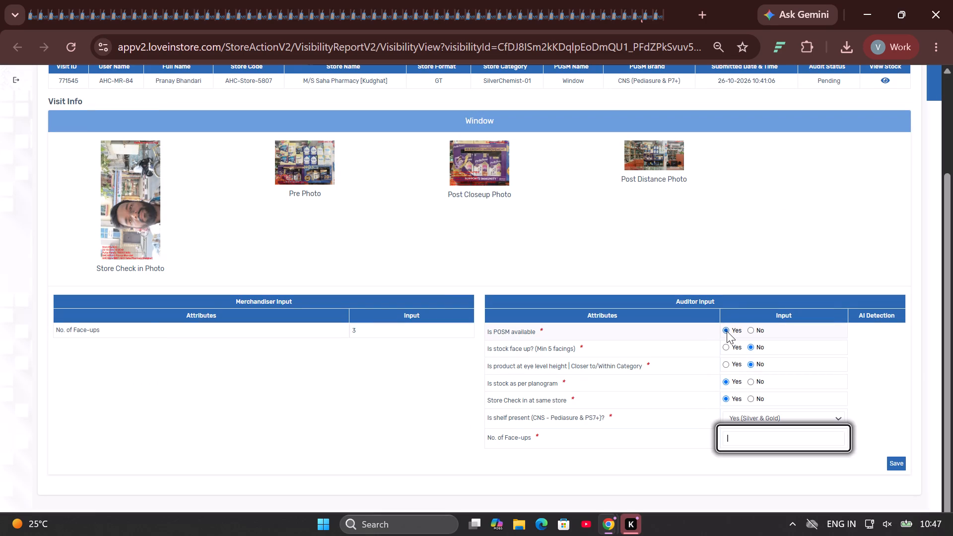
# Set No. of Face-ups to 3 for visit 771545 and save the audit.
pyautogui.press('3')
pyautogui.press('Tab')
pyautogui.press('space')
pyautogui.hotkey('ctrl', 'Tab')
pyautogui.scroll(-3, 727, 331)
pyautogui.hotkey('ctrl', 'shift', 'Tab')
pyautogui.press('space')
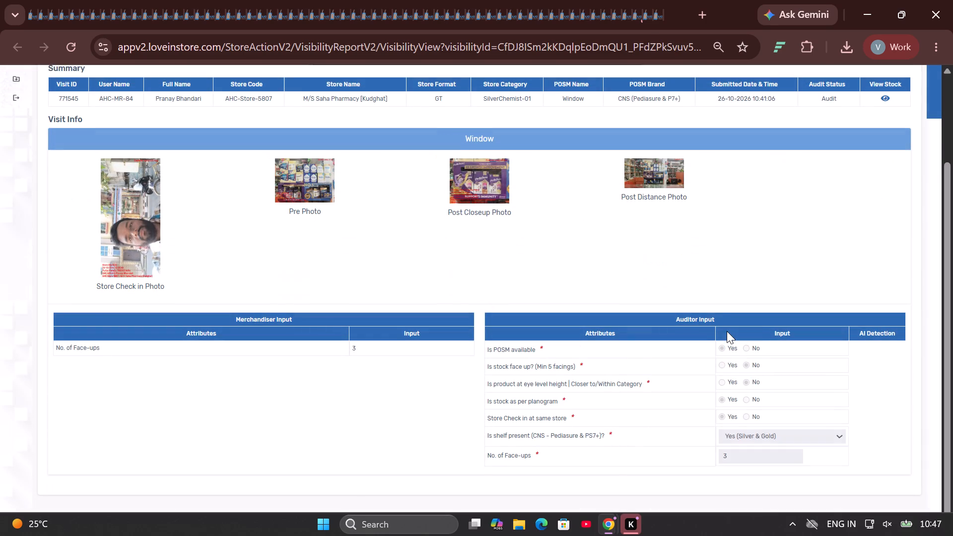
# On visit 771544, answer Yes for POSM available, planogram and same-store check-in, and No for stock face up and eye level.
pyautogui.hotkey('ctrl', 'Tab')
pyautogui.scroll(-1, 727, 331)
pyautogui.click(727, 331)
pyautogui.press('Tab')
pyautogui.press('Right')
pyautogui.press('Tab')
pyautogui.press('Tab')
pyautogui.hotkey('shift', 'Tab')
pyautogui.press('Right')
pyautogui.press('Tab')
pyautogui.press('space')
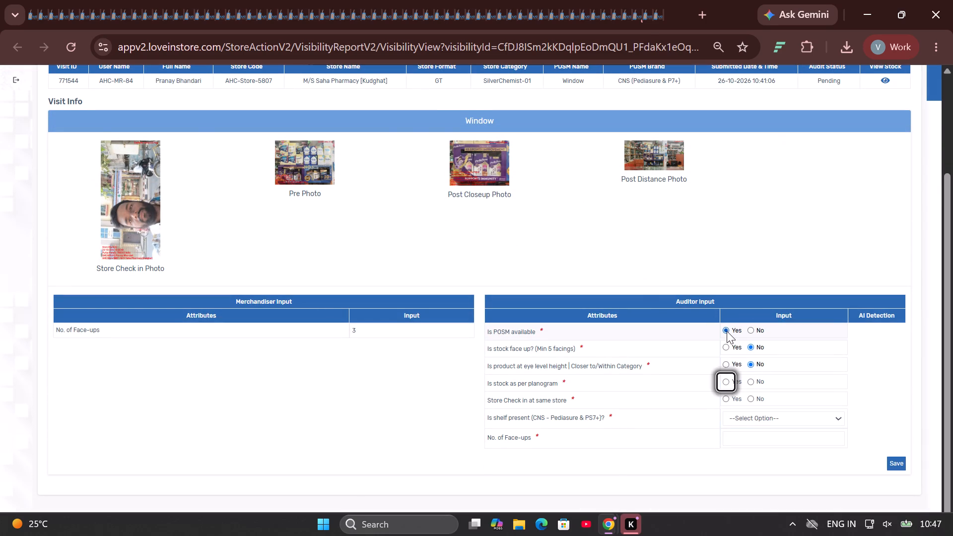
pyautogui.press('Tab')
pyautogui.press('space')
# For visit 771544, set shelf present to Yes (Silver & Gold) and No. of Face-ups to 3, and save the audit.
pyautogui.press('Tab')
pyautogui.press('Right')
pyautogui.press('Tab')
pyautogui.press('3')
pyautogui.press('Tab')
pyautogui.hotkey('ctrl', 'Tab')
pyautogui.press('space')
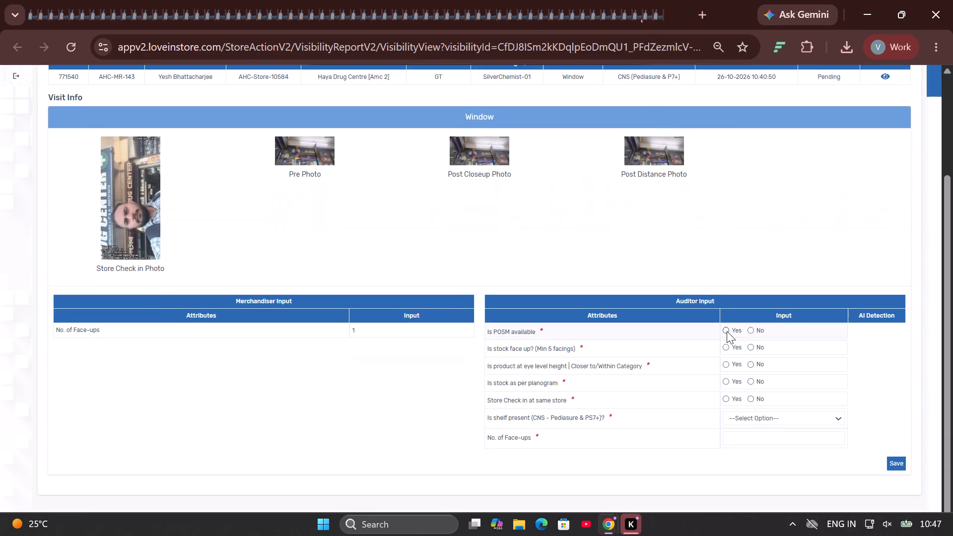
pyautogui.hotkey('ctrl', 'shift', 'Tab')
pyautogui.press('space')
# On visit 771540, answer Yes for POSM available, planogram and same-store check-in, and No for stock face up and eye level.
pyautogui.hotkey('ctrl', 'Tab')
pyautogui.scroll(-4, 727, 331)
pyautogui.click(727, 331)
pyautogui.press('Tab')
pyautogui.press('Right')
pyautogui.press('Tab')
pyautogui.press('Right')
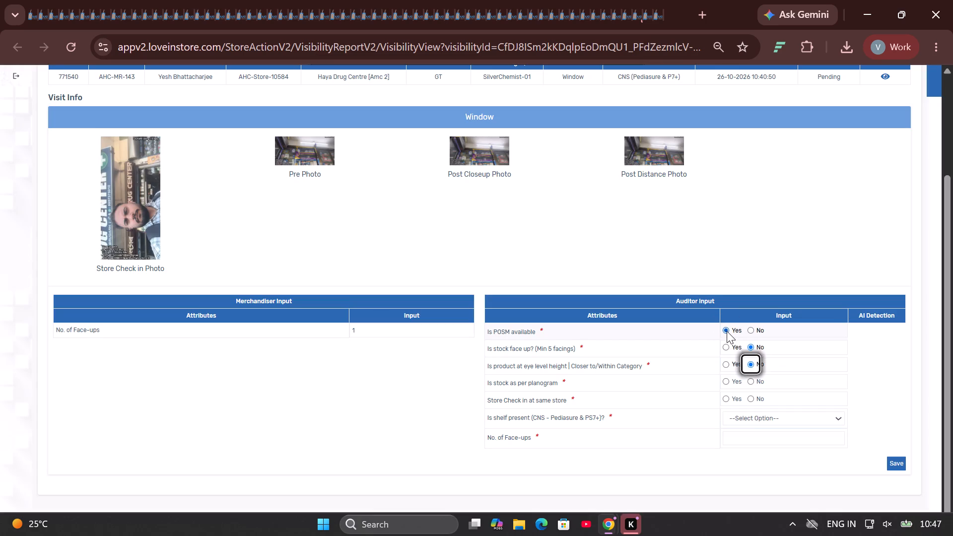
pyautogui.press('Tab')
pyautogui.press('space')
pyautogui.press('Tab')
pyautogui.press('space')
# For visit 771540, set shelf present to Yes (Silver & Gold) and No. of Face-ups to 1, and save the audit.
pyautogui.press('Tab')
pyautogui.press('Right')
pyautogui.press('Tab')
pyautogui.write('1')
pyautogui.press('space')
pyautogui.press('Tab')
pyautogui.press('Tab')
pyautogui.hotkey('ctrl', 'shift', 'Tab')
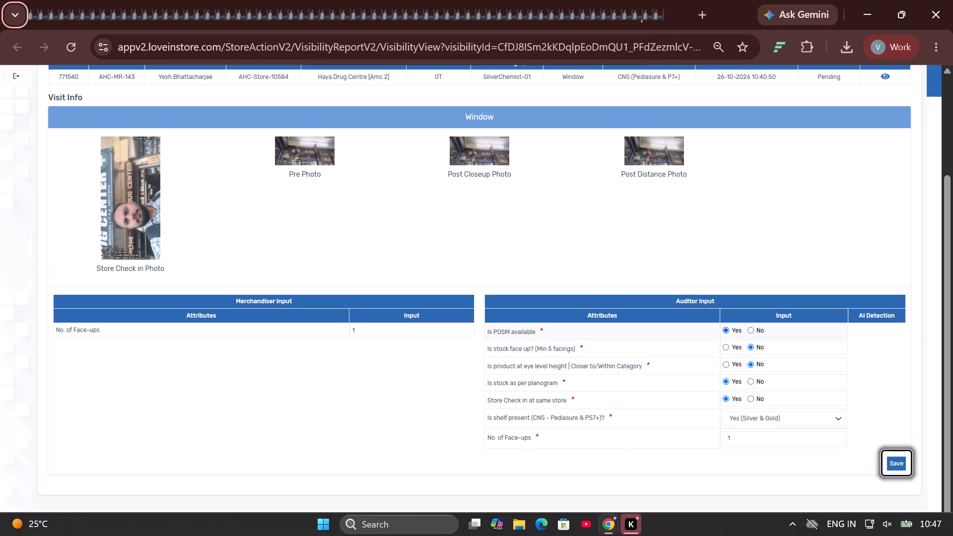
pyautogui.hotkey('ctrl', 'Tab')
pyautogui.hotkey('shift', 'Tab')
pyautogui.press('space')
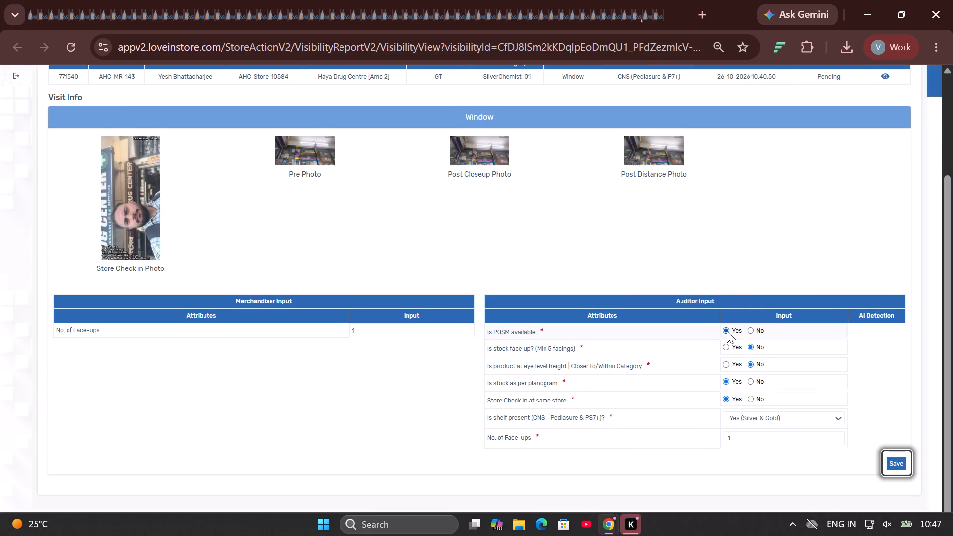
# On visit 771538, answer Yes for POSM available, planogram and same-store check-in, and No for stock face up and eye level.
pyautogui.hotkey('ctrl', 'Tab')
pyautogui.scroll(-2, 727, 331)
pyautogui.click(727, 331)
pyautogui.press('Tab')
pyautogui.press('Right')
pyautogui.press('Tab')
pyautogui.press('Right')
pyautogui.press('Tab')
pyautogui.press('space')
pyautogui.press('Tab')
pyautogui.press('space')
# For visit 771538, set shelf present to Yes (Silver & Gold) and No. of Face-ups to 3, and save the audit.
pyautogui.press('Tab')
pyautogui.press('Right')
pyautogui.press('Tab')
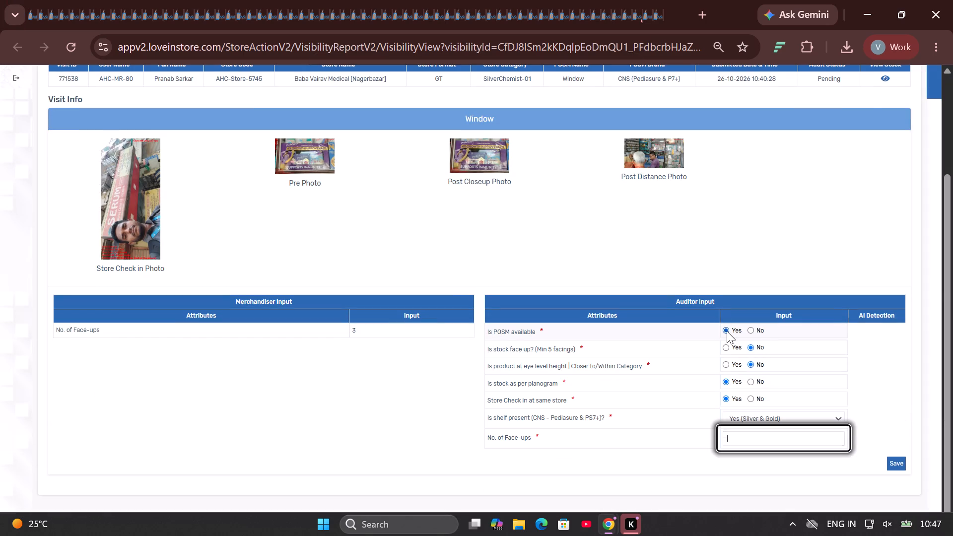
pyautogui.press('3')
pyautogui.press('Tab')
pyautogui.press('space')
# On visit 771536, answer Yes for POSM available, planogram and same-store check-in, and No for stock face up and eye level.
pyautogui.hotkey('ctrl', 'Tab')
pyautogui.scroll(-3, 727, 331)
pyautogui.click(727, 331)
pyautogui.press('Tab')
pyautogui.press('Right')
pyautogui.press('Tab')
pyautogui.press('Right')
pyautogui.press('Tab')
pyautogui.press('space')
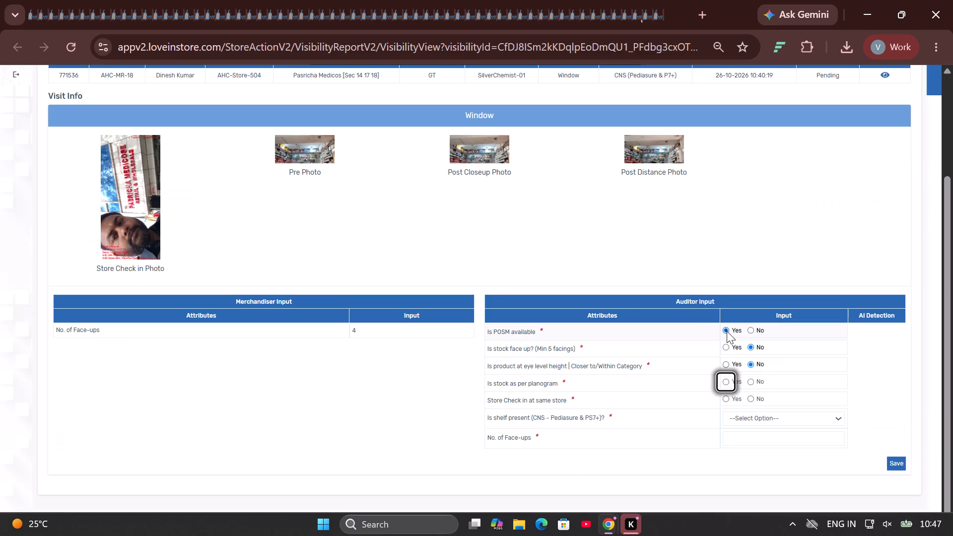
pyautogui.press('Tab')
pyautogui.press('space')
# For visit 771536, set shelf present to Yes (Silver & Gold) and No. of Face-ups to 4, and save the audit.
pyautogui.press('Tab')
pyautogui.press('Right')
pyautogui.press('Tab')
pyautogui.press('4')
pyautogui.press('Tab')
pyautogui.press('space')
# On visit 771532, answer Yes for POSM available, stock face up, planogram and same-store check-in, and No for eye level.
pyautogui.hotkey('ctrl', 'Tab')
pyautogui.scroll(-3, 727, 331)
pyautogui.click(727, 331)
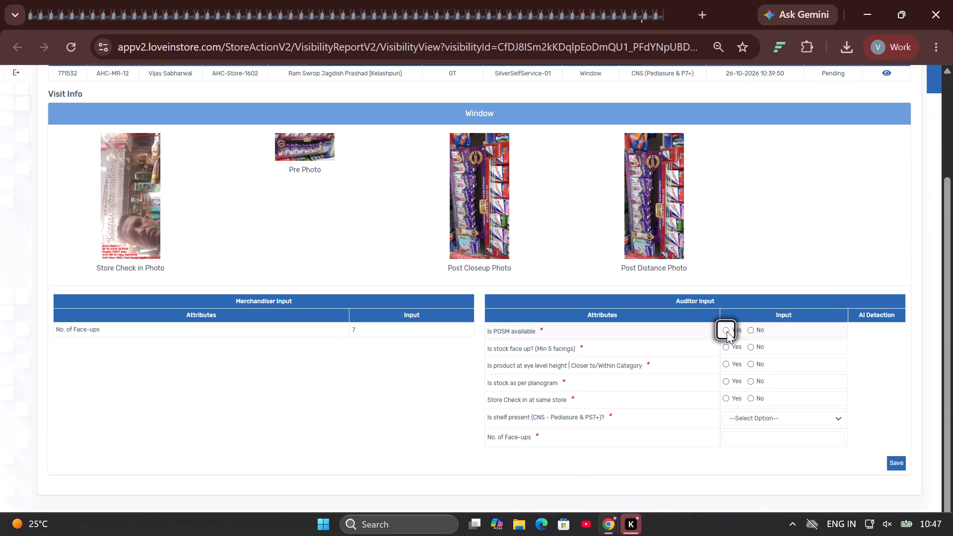
pyautogui.press('Tab')
pyautogui.press('space')
pyautogui.press('Tab')
pyautogui.press('Right')
pyautogui.press('Tab')
pyautogui.press('space')
pyautogui.press('Tab')
pyautogui.press('space')
# For visit 771532, set shelf present to Yes (Silver & Gold) and No. of Face-ups to 7, and save the audit.
pyautogui.press('Tab')
pyautogui.press('Right')
pyautogui.press('Tab')
pyautogui.press('7')
pyautogui.press('Tab')
pyautogui.press('space')
# On visit 771533, answer Yes for POSM available, stock face up, planogram and same-store check-in, and No for eye level.
pyautogui.hotkey('ctrl', 'Tab')
pyautogui.scroll(-4, 727, 331)
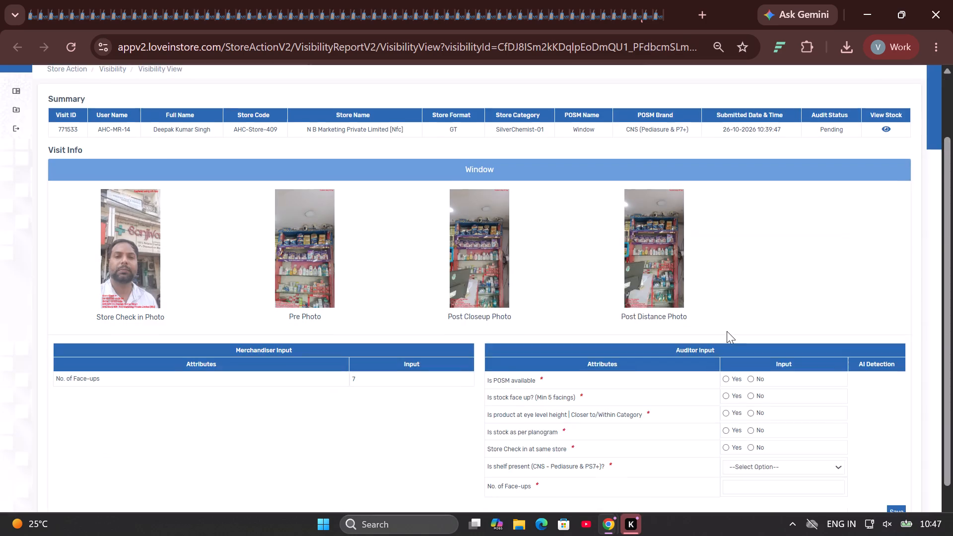
pyautogui.click(727, 331)
pyautogui.press('Tab')
pyautogui.press('space')
pyautogui.press('Tab')
pyautogui.press('Right')
pyautogui.press('Tab')
pyautogui.press('space')
pyautogui.press('Tab')
pyautogui.press('space')
# For visit 771533, set shelf present to Yes (Silver & Gold) and No. of Face-ups to 7, and save the audit.
pyautogui.press('Tab')
pyautogui.press('Right')
pyautogui.press('Tab')
pyautogui.press('7')
pyautogui.press('Tab')
pyautogui.press('space')
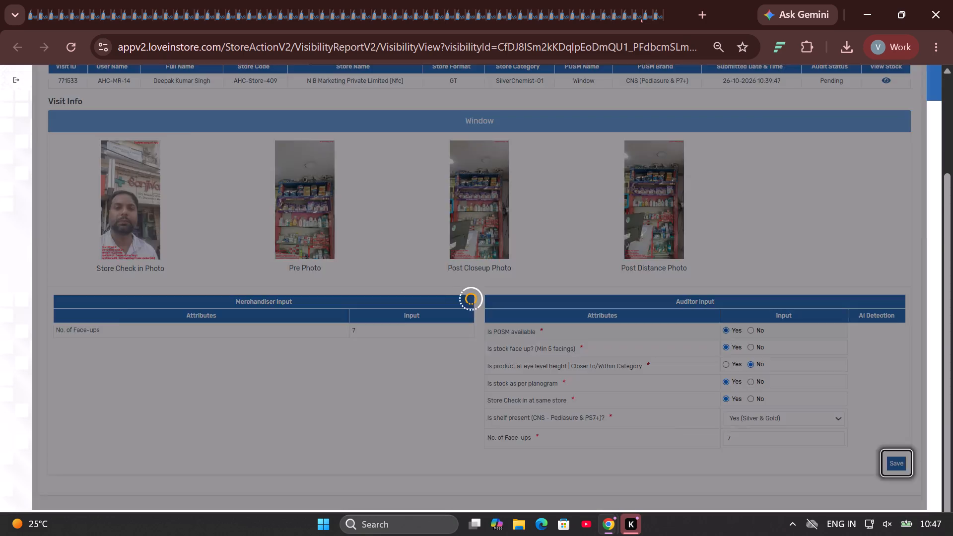
# On visit 771530, answer Yes for POSM available, planogram and same-store check-in, and No for stock face up and eye level.
pyautogui.hotkey('ctrl', 'Tab')
pyautogui.scroll(-4, 727, 331)
pyautogui.click(727, 331)
pyautogui.press('Tab')
pyautogui.press('Right')
pyautogui.press('Tab')
pyautogui.press('Right')
pyautogui.press('Tab')
pyautogui.press('space')
pyautogui.press('Tab')
pyautogui.press('space')
# For visit 771530, set shelf present to Yes (Silver & Gold) and No. of Face-ups to 3, and save the audit.
pyautogui.press('Tab')
pyautogui.press('Right')
pyautogui.press('Tab')
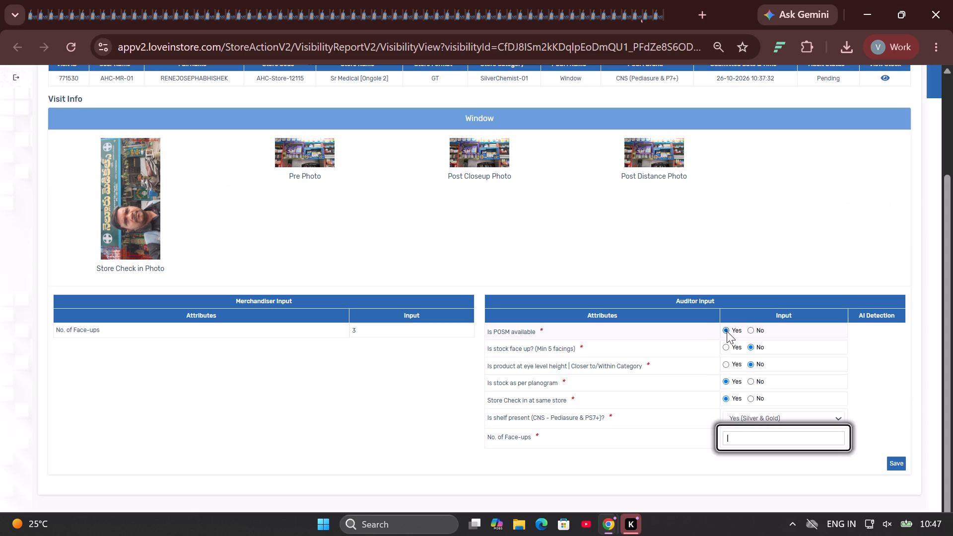
pyautogui.press('3')
pyautogui.press('Tab')
pyautogui.press('space')
# On visit 771528, answer Yes for POSM available, planogram, same-store check-in and shelf present (Silver & Gold), and No for stock face up and eye level.
pyautogui.hotkey('ctrl', 'Tab')
pyautogui.scroll(-5, 727, 331)
pyautogui.click(727, 331)
pyautogui.press('Tab')
pyautogui.press('Right')
pyautogui.press('Tab')
pyautogui.press('Right')
pyautogui.press('Tab')
pyautogui.press('space')
pyautogui.press('Tab')
pyautogui.press('Tab')
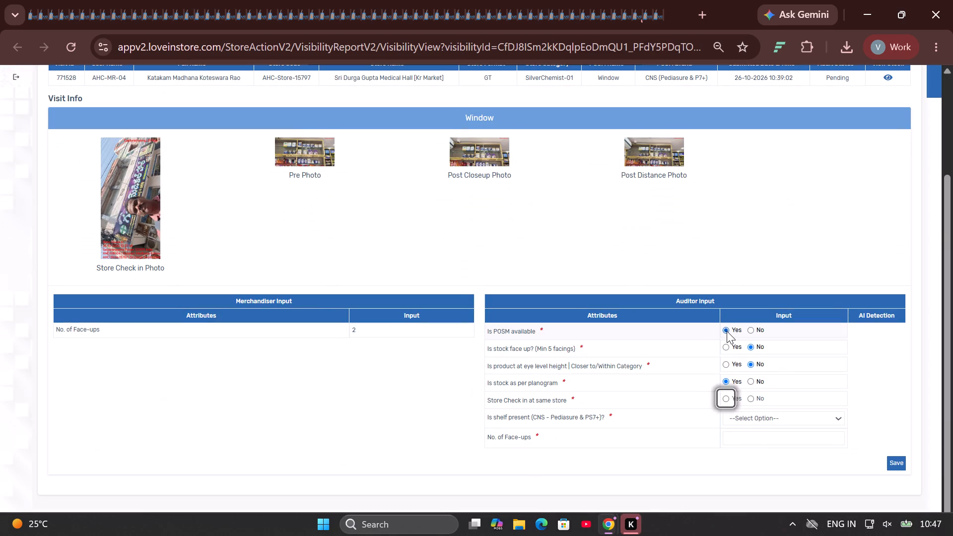
pyautogui.press('Right')
pyautogui.hotkey('shift', 'Tab')
pyautogui.press('space')
# Set No. of Face-ups to 2 for visit 771528 and save the audit.
pyautogui.press('Tab')
pyautogui.press('Tab')
pyautogui.press('2')
pyautogui.press('Tab')
pyautogui.press('space')
# On visit 771523, answer Yes for POSM available, planogram and same-store check-in, and No for stock face up and eye level.
pyautogui.hotkey('ctrl', 'Tab')
pyautogui.scroll(-3, 727, 331)
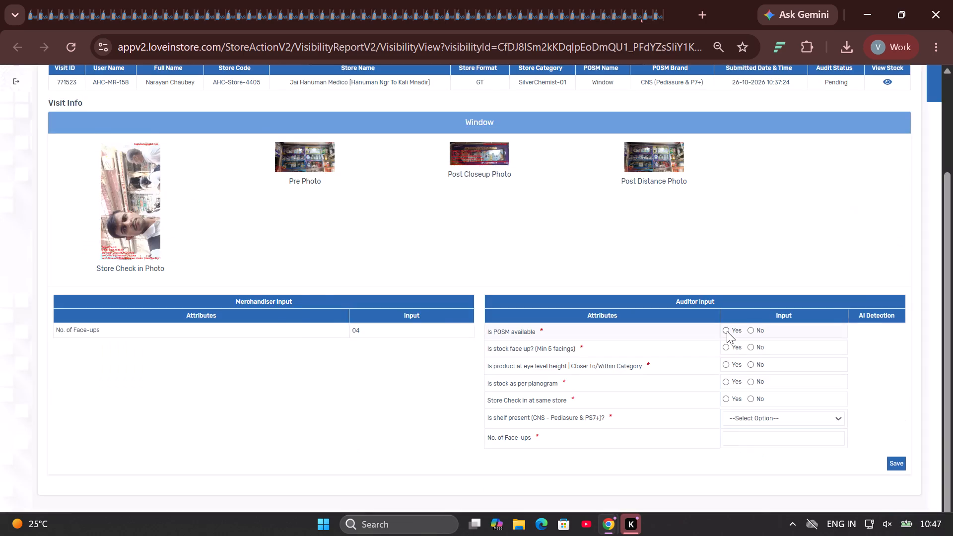
pyautogui.press('Tab')
pyautogui.press('space')
pyautogui.press('Tab')
pyautogui.press('Right')
pyautogui.hotkey('shift', 'Tab')
pyautogui.scroll(-2, 727, 331)
pyautogui.click(727, 331)
pyautogui.press('Tab')
pyautogui.press('Right')
pyautogui.press('Tab')
pyautogui.press('Right')
pyautogui.press('Tab')
pyautogui.press('space')
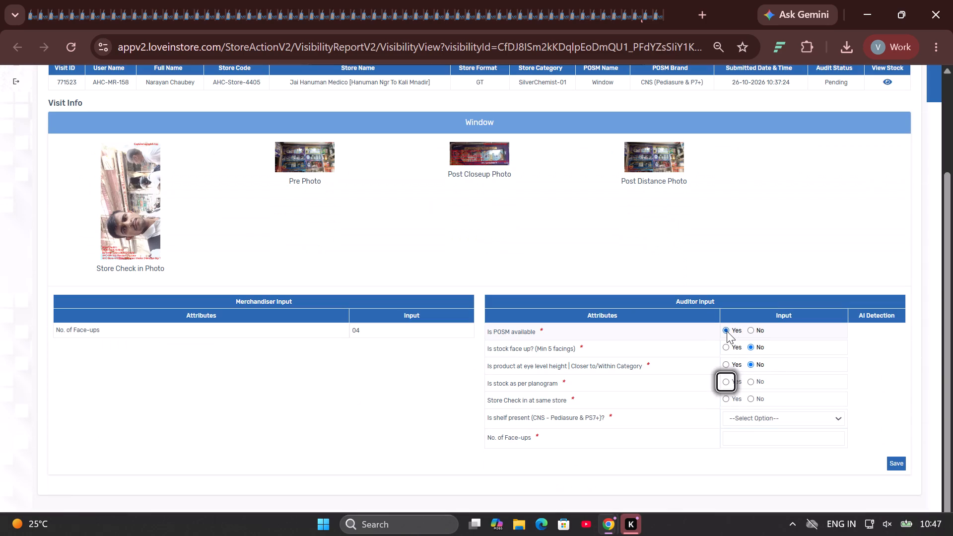
pyautogui.press('Tab')
pyautogui.press('space')
# For visit 771523, set shelf present to Yes (Silver & Gold) and No. of Face-ups to 2, and save the audit.
pyautogui.press('Tab')
pyautogui.press('Right')
pyautogui.press('Tab')
pyautogui.press('2')
pyautogui.press('Tab')
pyautogui.press('space')
# On visit 771521, answer Yes for POSM available, planogram and same-store check-in, and No for stock face up and eye level.
pyautogui.hotkey('ctrl', 'Tab')
pyautogui.scroll(-3, 727, 331)
pyautogui.click(727, 331)
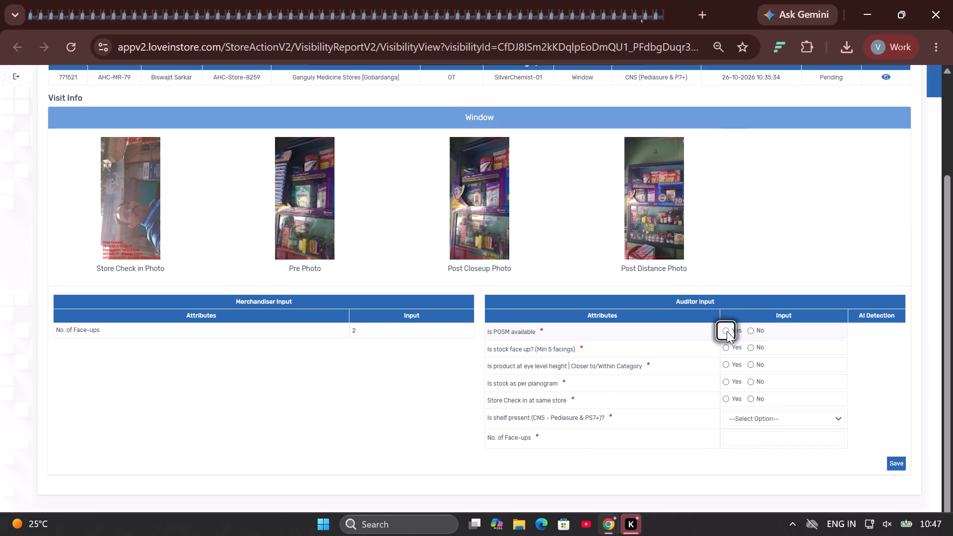
pyautogui.press('Tab')
pyautogui.press('Right')
pyautogui.press('Tab')
pyautogui.press('Right')
pyautogui.press('Tab')
pyautogui.press('space')
pyautogui.press('Tab')
pyautogui.press('space')
# For visit 771521, set shelf present to Yes (Silver & Gold) and No. of Face-ups to 2, and save the audit.
pyautogui.press('Tab')
pyautogui.press('Right')
pyautogui.press('Tab')
pyautogui.press('2')
pyautogui.press('Tab')
pyautogui.press('space')
# On visit 771516, answer Yes for POSM available, stock face up, planogram and same-store check-in, and No for eye level.
pyautogui.hotkey('ctrl', 'Tab')
pyautogui.scroll(-1, 727, 331)
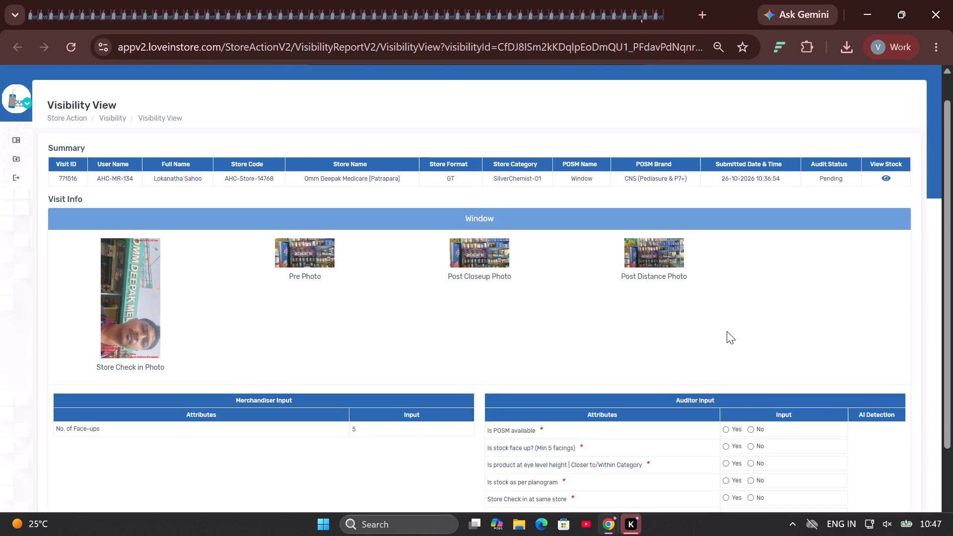
pyautogui.scroll(-1, 727, 331)
pyautogui.click(727, 331)
pyautogui.press('Tab')
pyautogui.press('space')
pyautogui.press('Tab')
pyautogui.press('Right')
pyautogui.press('Tab')
pyautogui.press('space')
pyautogui.press('Tab')
pyautogui.press('space')
# For visit 771516, set shelf present to Yes (Silver & Gold) and No. of Face-ups to 5, and save the audit.
pyautogui.press('Tab')
pyautogui.press('Right')
pyautogui.press('Tab')
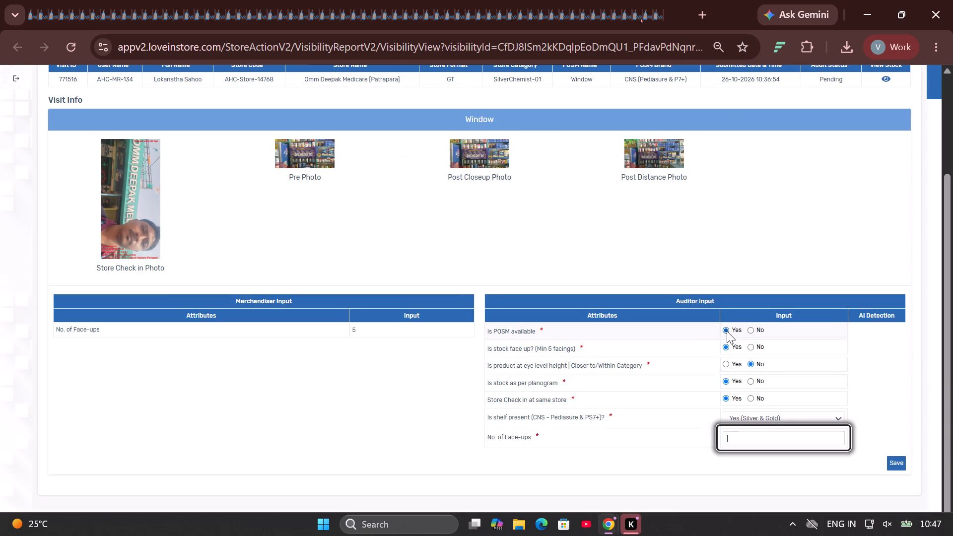
pyautogui.press('5')
pyautogui.press('Tab')
pyautogui.press('space')
# On visit 771514, answer Yes for POSM available, planogram and same-store check-in, and No for stock face up and eye level.
pyautogui.hotkey('ctrl', 'Tab')
pyautogui.scroll(-2, 727, 331)
pyautogui.click(727, 331)
pyautogui.press('Tab')
pyautogui.press('Right')
pyautogui.press('Tab')
pyautogui.press('Right')
pyautogui.press('Tab')
pyautogui.press('space')
pyautogui.press('Tab')
pyautogui.press('space')
# For visit 771514, set shelf present to Yes (Silver & Gold) and No. of Face-ups to 3, and save the audit.
pyautogui.press('Tab')
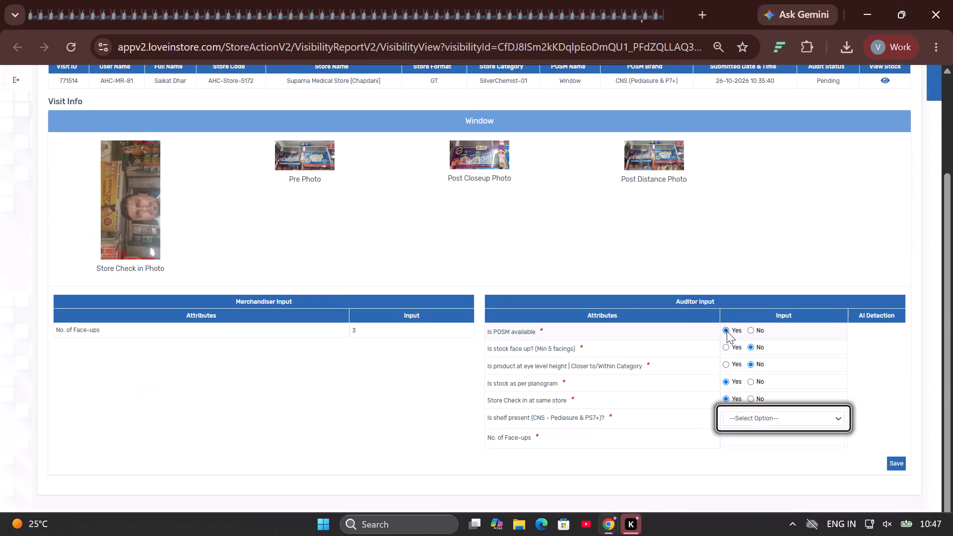
pyautogui.press('Right')
pyautogui.press('Tab')
pyautogui.press('3')
pyautogui.press('Tab')
pyautogui.press('space')
# On visit 771512, answer Yes for POSM available, stock face up, planogram and same-store check-in, and No for eye level.
pyautogui.hotkey('ctrl', 'Tab')
pyautogui.scroll(-4, 727, 331)
pyautogui.click(727, 331)
pyautogui.press('Tab')
pyautogui.press('space')
pyautogui.press('Tab')
pyautogui.press('Right')
pyautogui.press('Tab')
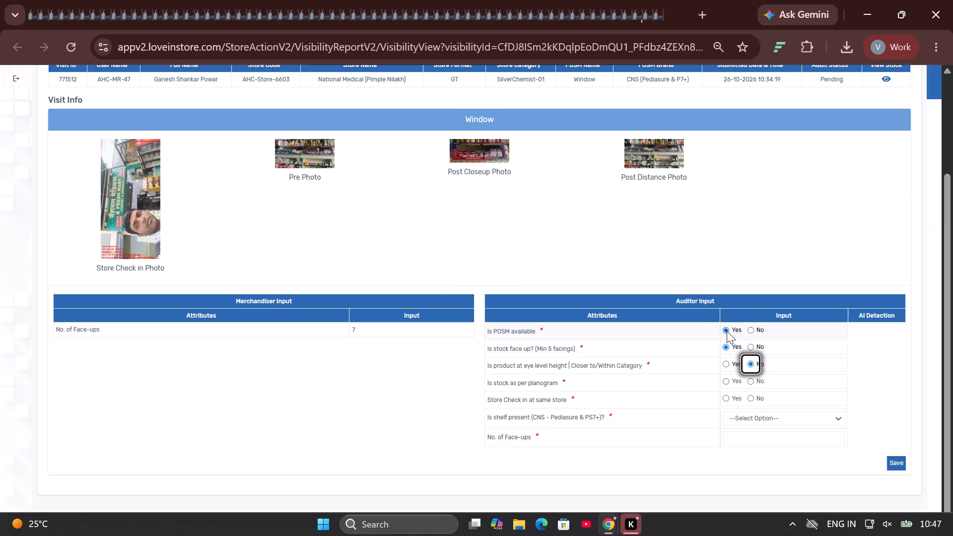
pyautogui.press('Tab')
pyautogui.press('space')
pyautogui.hotkey('shift', 'Tab')
pyautogui.press('space')
pyautogui.press('Tab')
# For visit 771512, set shelf present to Yes (Silver & Gold) and No. of Face-ups to 6, and save the audit.
pyautogui.press('Tab')
pyautogui.press('Right')
pyautogui.press('Tab')
pyautogui.press('6')
pyautogui.press('Tab')
pyautogui.press('space')
# On visit 771510, answer Yes for POSM available, stock face up, planogram and same-store check-in, and No for eye level.
pyautogui.hotkey('ctrl', 'Tab')
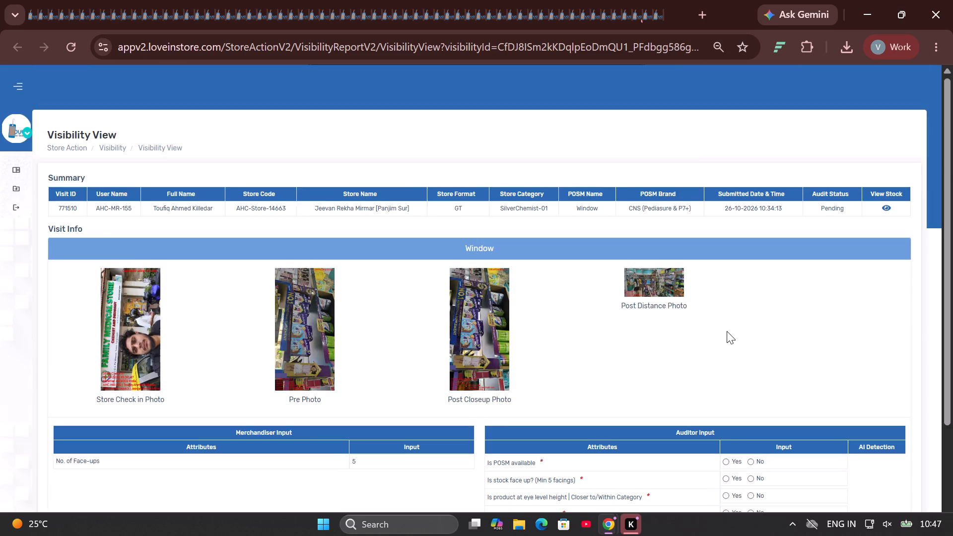
pyautogui.scroll(-3, 727, 331)
pyautogui.click(727, 331)
pyautogui.press('Tab')
pyautogui.press('space')
pyautogui.press('Tab')
pyautogui.press('Right')
pyautogui.press('Tab')
pyautogui.press('space')
pyautogui.press('Tab')
pyautogui.press('space')
# For visit 771510, set shelf present to Yes (Silver & Gold) and No. of Face-ups to 5, and save the audit.
pyautogui.press('Tab')
pyautogui.press('Right')
pyautogui.press('Tab')
pyautogui.press('5')
pyautogui.press('Tab')
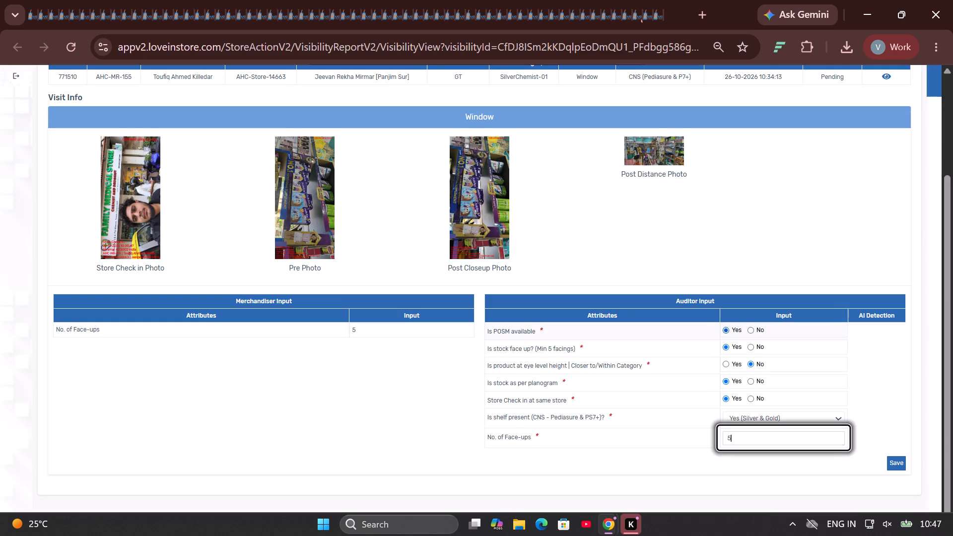
pyautogui.press('space')
# On visit 771508, answer No for POSM available, stock face up and eye level, and Yes for planogram and same-store check-in.
pyautogui.hotkey('ctrl', 'Tab')
pyautogui.scroll(-2, 727, 331)
pyautogui.click(727, 331)
pyautogui.press('Right')
pyautogui.press('Tab')
pyautogui.press('Right')
pyautogui.press('Tab')
pyautogui.press('Right')
pyautogui.press('Tab')
pyautogui.press('space')
pyautogui.press('Tab')
pyautogui.press('space')
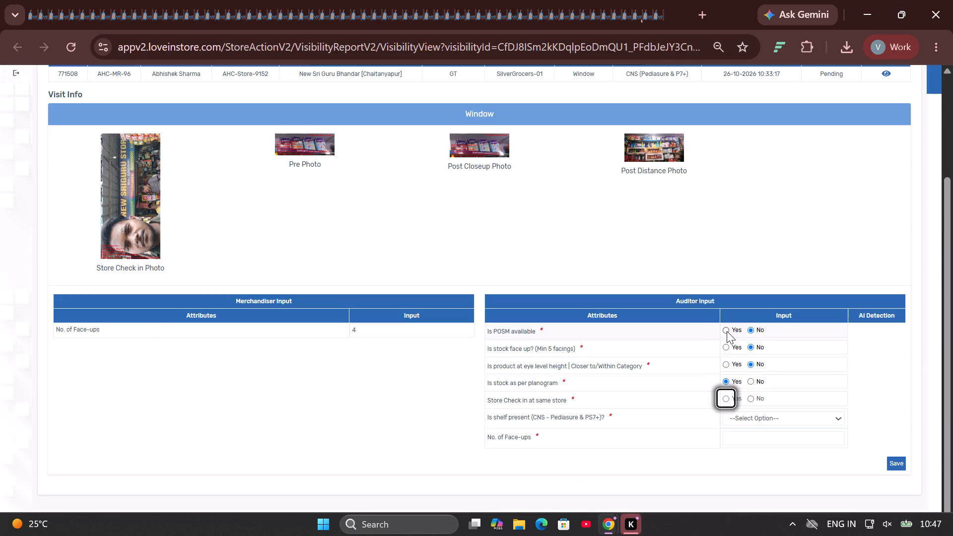
# For visit 771508, set shelf present to Yes (Silver & Gold) and No. of Face-ups to 4, and save the audit.
pyautogui.press('Tab')
pyautogui.press('Right')
pyautogui.press('Tab')
pyautogui.press('4')
pyautogui.press('Tab')
pyautogui.press('space')
# On visit 771507, answer Yes for POSM available, planogram, same-store check-in and shelf present (Silver & Gold), and No for stock face up and eye level.
pyautogui.hotkey('ctrl', 'Tab')
pyautogui.scroll(-3, 727, 331)
pyautogui.click(727, 331)
pyautogui.press('Tab')
pyautogui.press('Right')
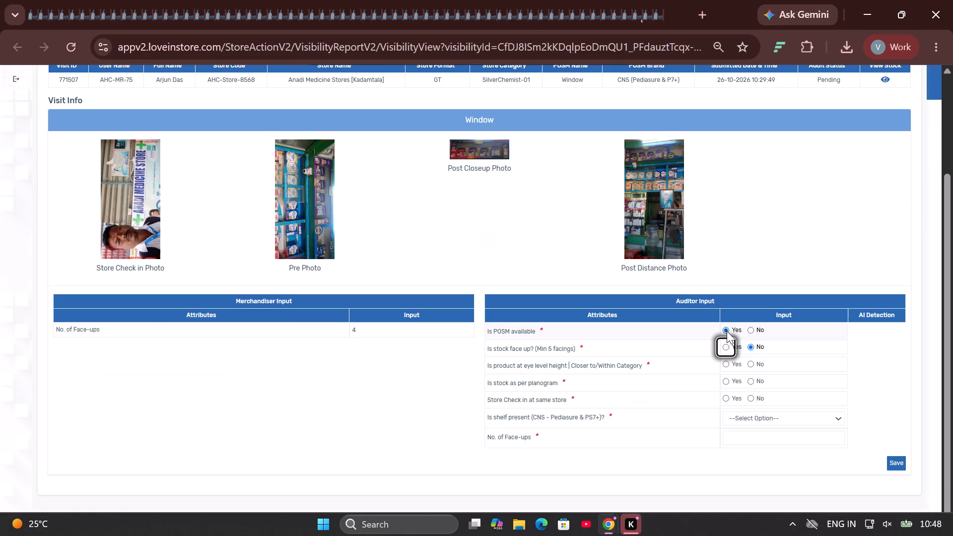
pyautogui.press('Tab')
pyautogui.press('Right')
pyautogui.press('Tab')
pyautogui.press('space')
pyautogui.press('Tab')
pyautogui.press('Tab')
pyautogui.press('Right')
pyautogui.hotkey('shift', 'Tab')
pyautogui.press('space')
# Set No. of Face-ups to 4 for visit 771507 and save the audit.
pyautogui.press('Tab')
pyautogui.press('Tab')
pyautogui.press('4')
pyautogui.press('Tab')
pyautogui.press('space')
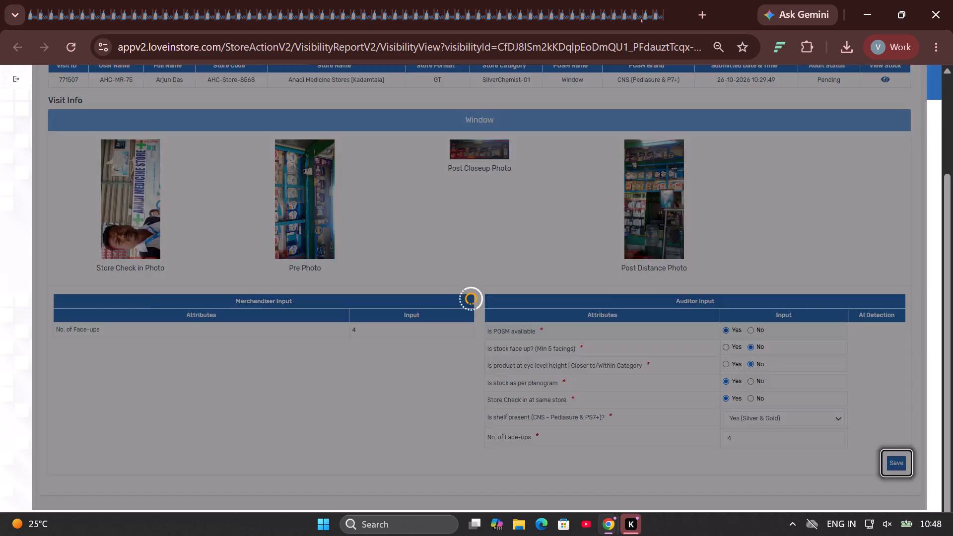
# On visit 771504, answer No for POSM available and eye level, and Yes for stock face up, planogram and same-store check-in.
pyautogui.hotkey('ctrl', 'Tab')
pyautogui.scroll(-1, 727, 331)
pyautogui.click(727, 331)
pyautogui.press('Right')
pyautogui.press('Tab')
pyautogui.press('space')
pyautogui.press('Tab')
pyautogui.press('Right')
pyautogui.press('Tab')
pyautogui.press('space')
pyautogui.press('Tab')
pyautogui.press('Tab')
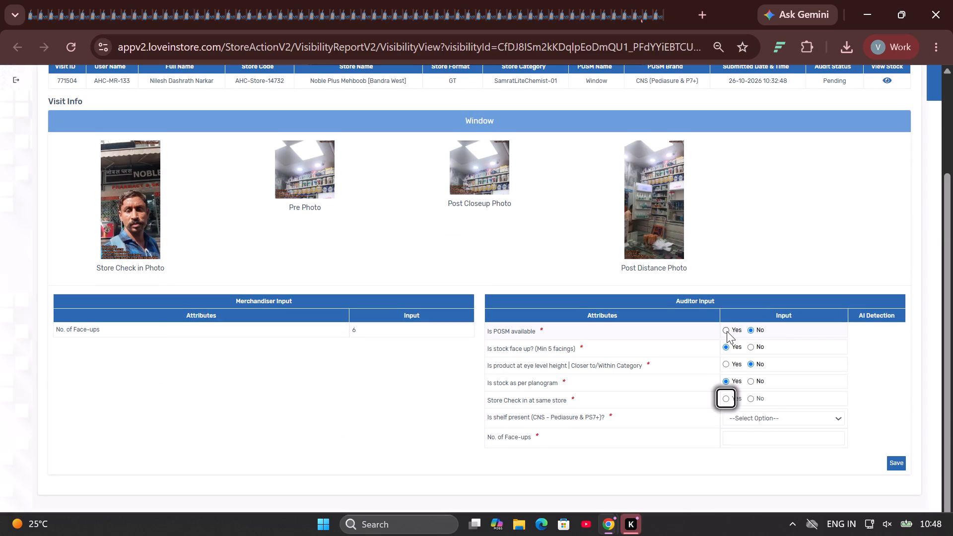
pyautogui.press('Right')
pyautogui.hotkey('shift', 'Tab')
pyautogui.press('space')
# For visit 771504, set shelf present to Yes (Samrat Supreme) and No. of Face-ups to 6, and save the audit.
pyautogui.press('Tab')
pyautogui.press('Right')
pyautogui.press('Right')
pyautogui.press('Right')
pyautogui.press('Tab')
pyautogui.press('6')
pyautogui.press('Tab')
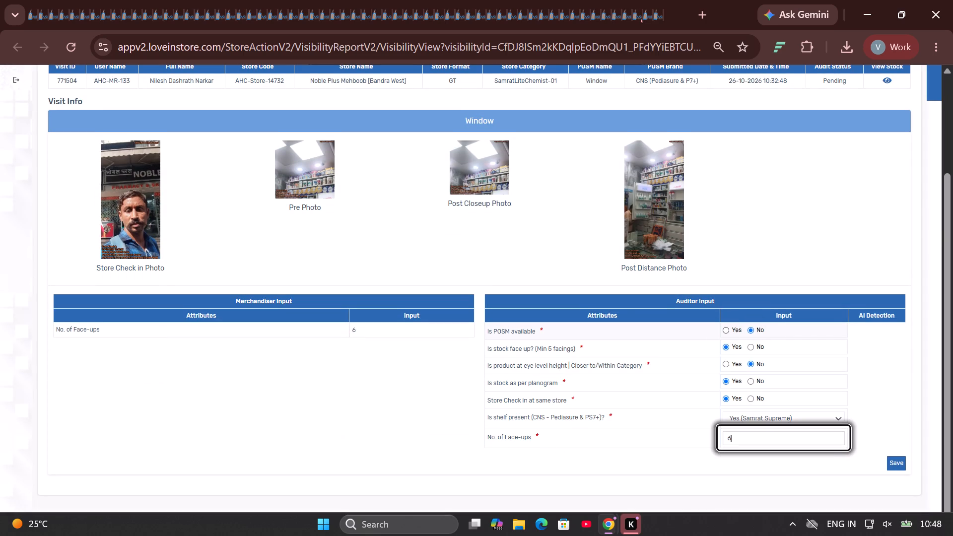
pyautogui.press('space')
# On visit 771503, answer Yes for POSM available, planogram and same-store check-in, and No for stock face up and eye level.
pyautogui.hotkey('ctrl', 'Tab')
pyautogui.scroll(-3, 727, 331)
pyautogui.click(727, 331)
pyautogui.press('Tab')
pyautogui.press('Right')
pyautogui.press('Tab')
pyautogui.press('Right')
pyautogui.press('Tab')
pyautogui.press('space')
pyautogui.press('Tab')
pyautogui.press('space')
# For visit 771503, set shelf present to Yes (Silver & Gold) and No. of Face-ups to 2, and save the audit.
pyautogui.press('Tab')
pyautogui.press('Right')
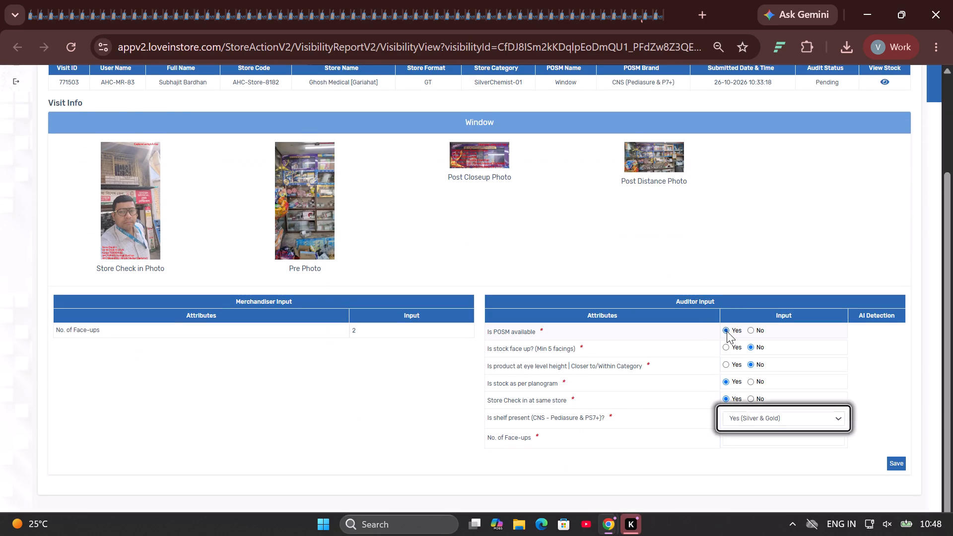
pyautogui.press('Tab')
pyautogui.press('2')
pyautogui.press('Tab')
pyautogui.press('space')
# On visit 771501, answer Yes for POSM available, stock face up, planogram and same-store check-in, and No for eye level.
pyautogui.hotkey('ctrl', 'Tab')
pyautogui.scroll(-3, 727, 331)
pyautogui.click(727, 331)
pyautogui.press('Tab')
pyautogui.press('space')
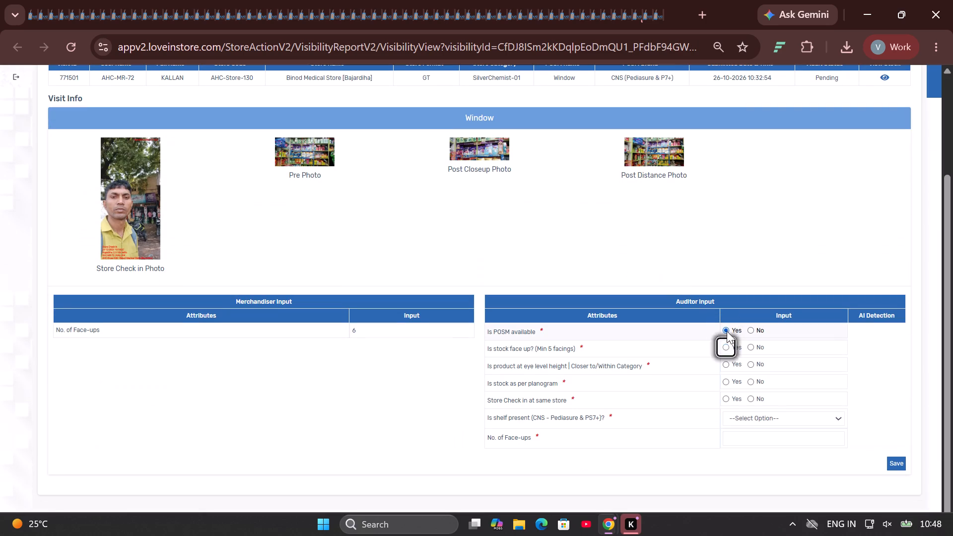
pyautogui.press('Tab')
pyautogui.press('Right')
pyautogui.press('Tab')
pyautogui.press('space')
pyautogui.press('Tab')
pyautogui.press('space')
# For visit 771501, set shelf present to Yes (Silver & Gold) and No. of Face-ups to 5, and save the audit.
pyautogui.press('Tab')
pyautogui.press('Right')
pyautogui.press('Tab')
pyautogui.press('5')
pyautogui.press('Tab')
pyautogui.press('space')
# On visit 771498, answer Yes for POSM available, stock face up, planogram and same-store check-in, and No for eye level.
pyautogui.hotkey('ctrl', 'Tab')
pyautogui.scroll(-3, 727, 331)
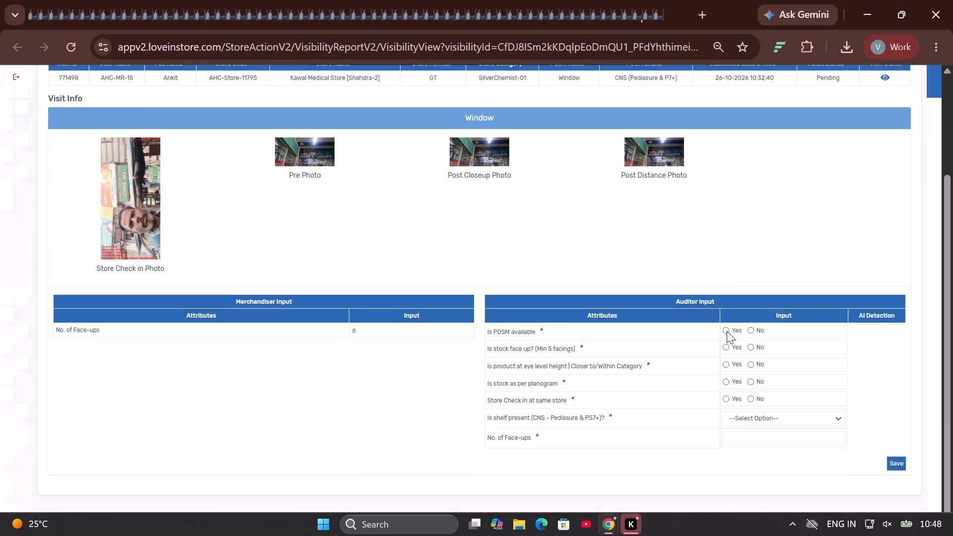
pyautogui.click(727, 331)
pyautogui.press('Tab')
pyautogui.press('Right')
pyautogui.press('Tab')
pyautogui.hotkey('shift', 'Tab')
pyautogui.press('Right')
pyautogui.press('Tab')
pyautogui.press('Right')
pyautogui.press('Tab')
pyautogui.press('space')
pyautogui.press('Tab')
pyautogui.press('space')
# For visit 771498, set shelf present to Yes (Silver & Gold) and No. of Face-ups to 5, and save the audit.
pyautogui.press('Tab')
pyautogui.press('Right')
pyautogui.press('Tab')
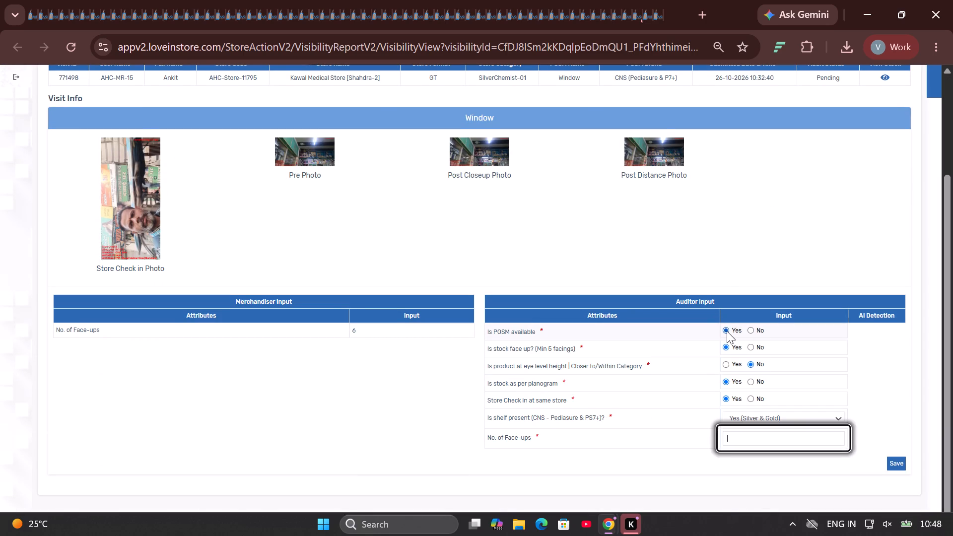
pyautogui.press('5')
pyautogui.press('Tab')
pyautogui.press('space')
# On visit 771495, answer No for POSM available and eye level, and Yes for stock face up, planogram and same-store check-in.
pyautogui.hotkey('ctrl', 'Tab')
pyautogui.scroll(-3, 727, 331)
pyautogui.click(727, 331)
pyautogui.press('Right')
pyautogui.press('Tab')
pyautogui.press('space')
pyautogui.press('Tab')
pyautogui.press('Right')
pyautogui.press('Tab')
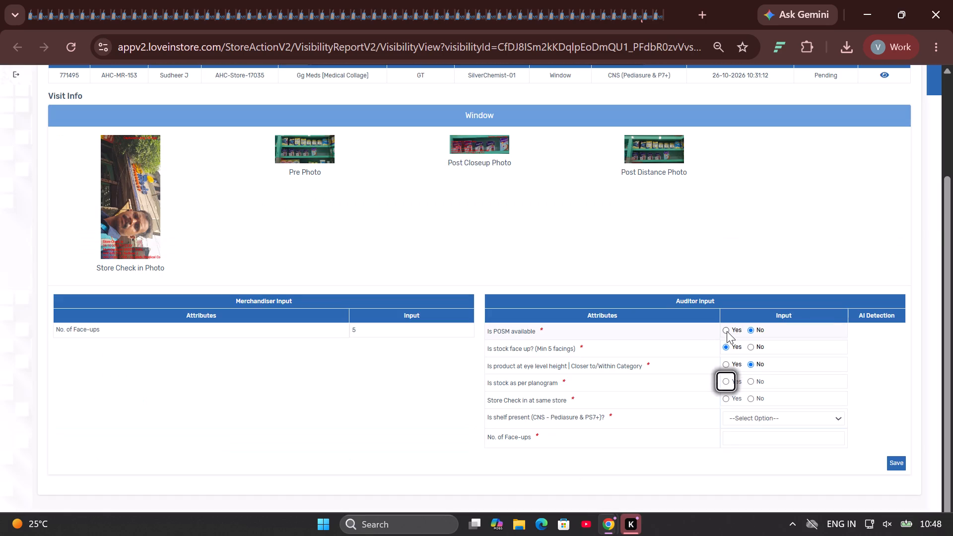
pyautogui.press('space')
pyautogui.press('Tab')
pyautogui.press('space')
# For visit 771495, set shelf present to Yes (Silver & Gold) and No. of Face-ups to 5, and save the audit.
pyautogui.press('Tab')
pyautogui.press('Right')
pyautogui.press('Tab')
pyautogui.press('5')
pyautogui.press('Tab')
pyautogui.press('space')
# On visit 771492, answer Yes for POSM available, planogram and same-store check-in, and No for stock face up and eye level.
pyautogui.hotkey('ctrl', 'Tab')
pyautogui.scroll(-3, 727, 331)
pyautogui.click(727, 331)
pyautogui.press('Tab')
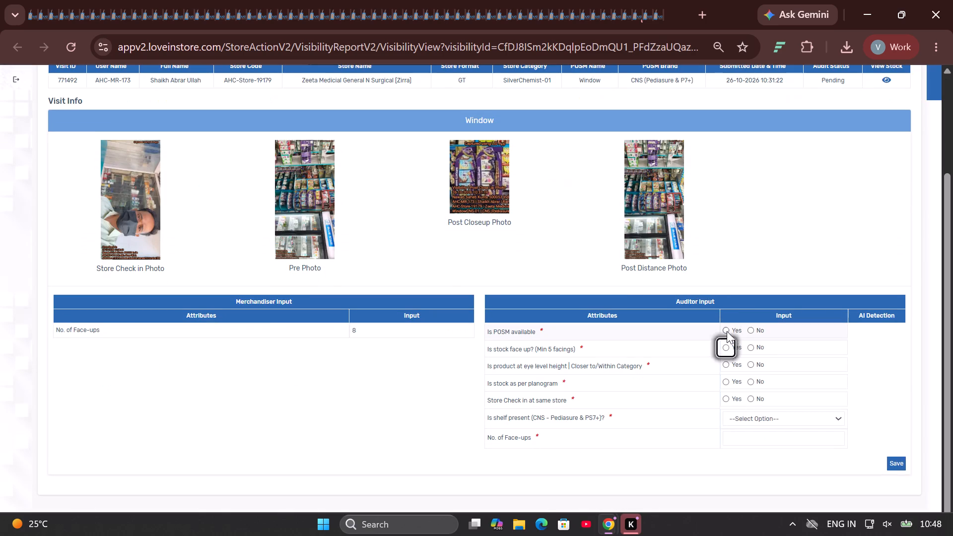
pyautogui.press('Right')
pyautogui.press('Tab')
pyautogui.press('Right')
pyautogui.press('Tab')
pyautogui.press('space')
pyautogui.press('Tab')
pyautogui.press('space')
# Change visit 771492's answer for product at eye level height to Yes.
pyautogui.hotkey('shift', 'Tab')
pyautogui.hotkey('shift', 'Tab')
pyautogui.press('Tab')
pyautogui.press('Tab')
pyautogui.hotkey('shift', 'Tab')
pyautogui.hotkey('shift', 'Tab')
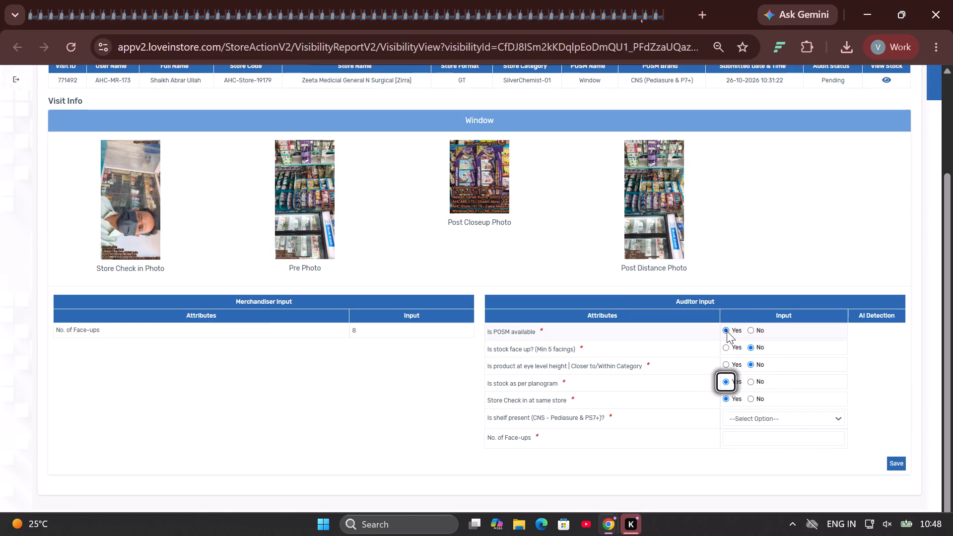
pyautogui.press('Right')
# For visit 771492, set shelf present to Yes (Silver & Gold) and No. of Face-ups to 4, and save the audit.
pyautogui.press('Tab')
pyautogui.press('Tab')
pyautogui.press('Tab')
pyautogui.press('Right')
pyautogui.press('Tab')
pyautogui.press('4')
pyautogui.press('Tab')
pyautogui.press('space')
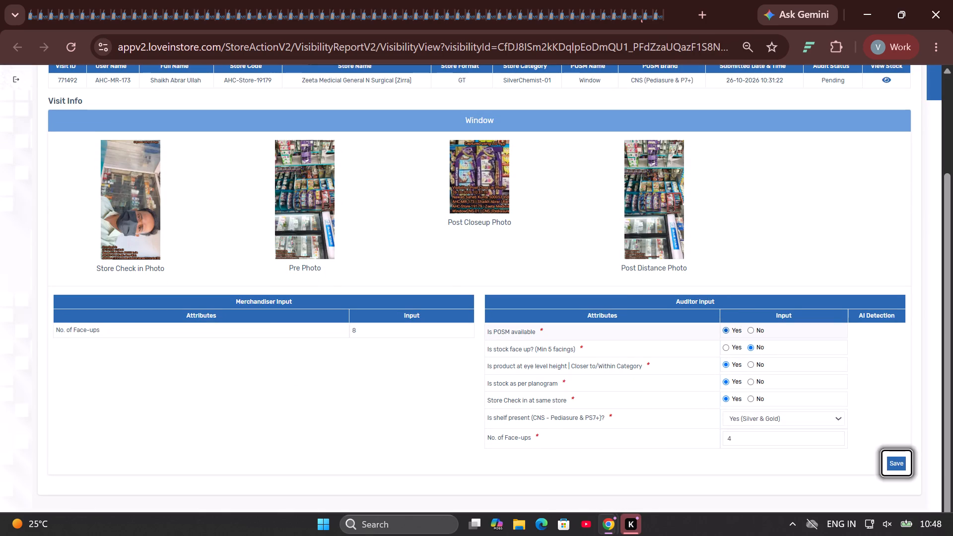
# On visit 771491, answer Yes for POSM available, stock face up, eye level, planogram and same-store check-in.
pyautogui.hotkey('ctrl', 'Tab')
pyautogui.scroll(-4, 727, 331)
pyautogui.click(727, 331)
pyautogui.press('Tab')
pyautogui.press('space')
pyautogui.press('Tab')
pyautogui.press('Right')
pyautogui.press('Tab')
pyautogui.press('space')
pyautogui.hotkey('shift', 'Tab')
pyautogui.press('Right')
pyautogui.press('Tab')
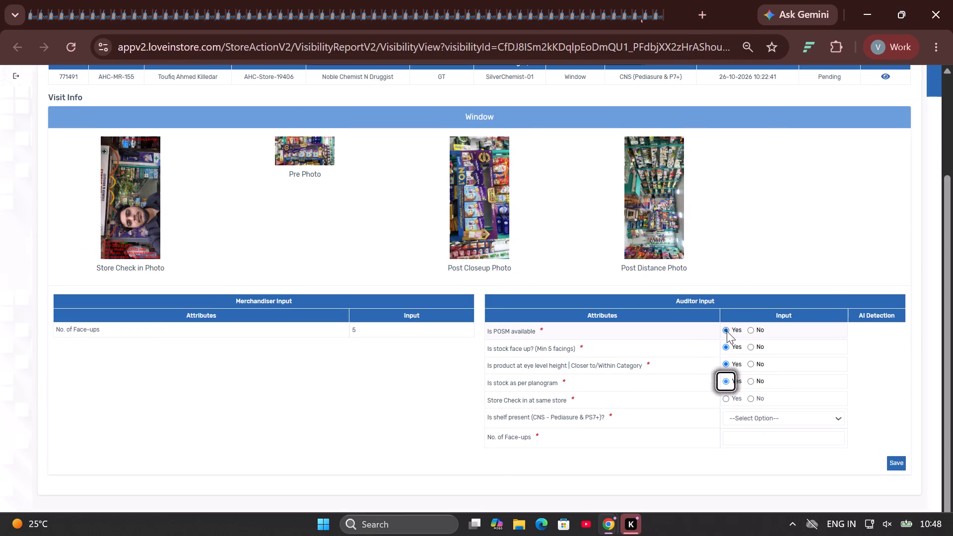
pyautogui.press('space')
pyautogui.press('Tab')
pyautogui.press('space')
# For visit 771491, set shelf present to Yes (Silver & Gold) and No. of Face-ups to 5, and save the audit.
pyautogui.press('Tab')
pyautogui.press('Right')
pyautogui.press('Tab')
pyautogui.press('5')
pyautogui.press('Tab')
pyautogui.press('space')
# On visit 771489, answer Yes for POSM available, planogram and same-store check-in, and No for stock face up and eye level.
pyautogui.hotkey('ctrl', 'Tab')
pyautogui.scroll(-4, 727, 331)
pyautogui.click(727, 331)
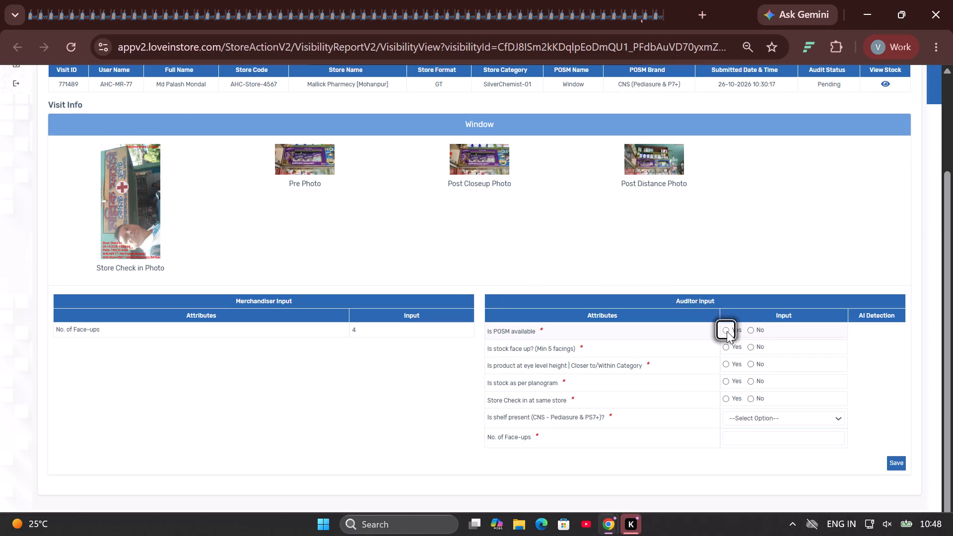
pyautogui.press('Tab')
pyautogui.press('space')
pyautogui.press('Tab')
pyautogui.press('Right')
pyautogui.hotkey('shift', 'Right')
pyautogui.hotkey('shift', 'Tab')
pyautogui.press('Right')
pyautogui.press('Tab')
pyautogui.press('space')
pyautogui.press('Tab')
pyautogui.press('space')
pyautogui.press('Tab')
pyautogui.press('space')
pyautogui.hotkey('shift', 'Tab')
pyautogui.hotkey('shift', 'Tab')
pyautogui.press('Right')
pyautogui.press('Tab')
pyautogui.press('Tab')
# For visit 771489, set shelf present to Yes (Silver & Gold) and No. of Face-ups to 4, and save the audit.
pyautogui.press('Tab')
pyautogui.press('Right')
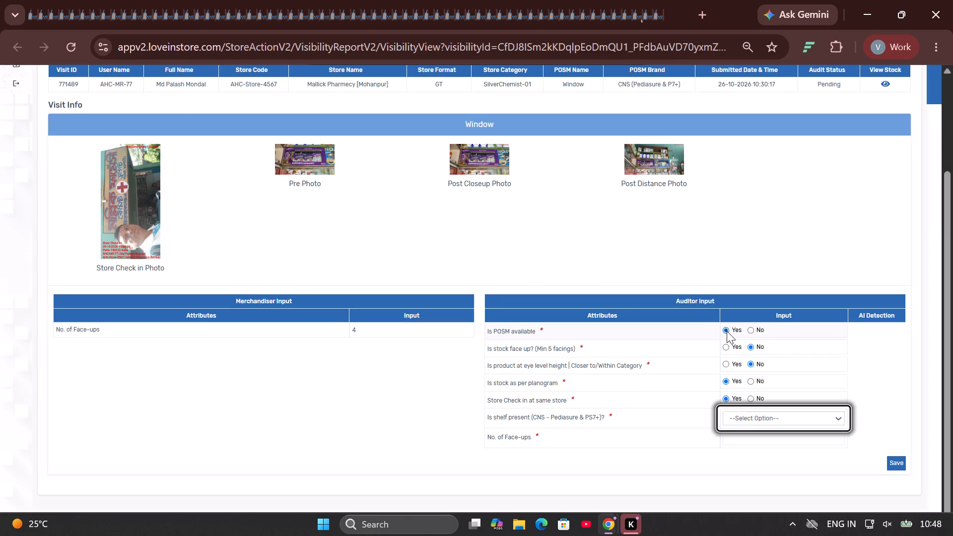
pyautogui.press('Tab')
pyautogui.press('4')
pyautogui.press('Tab')
pyautogui.press('space')
# On visit 771487, answer Yes for POSM available, planogram and same-store check-in, and No for stock face up and eye level.
pyautogui.hotkey('ctrl', 'Tab')
pyautogui.scroll(-3, 727, 331)
pyautogui.click(727, 331)
pyautogui.press('Tab')
pyautogui.press('Right')
pyautogui.press('Tab')
pyautogui.press('Right')
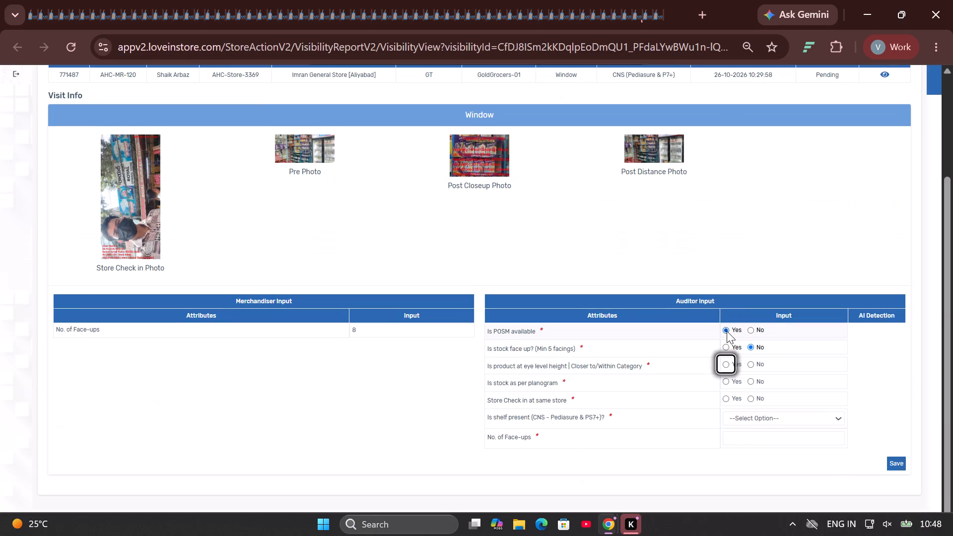
pyautogui.press('Tab')
pyautogui.press('space')
pyautogui.press('Tab')
pyautogui.press('space')
# For visit 771487, set shelf present to Yes (Silver & Gold) and No. of Face-ups to 4, and save the audit.
pyautogui.press('Tab')
pyautogui.press('Right')
pyautogui.press('Tab')
pyautogui.press('4')
pyautogui.press('Tab')
pyautogui.press('space')
# On visit 771484, answer Yes for POSM available and planogram, and No for stock face up and eye level.
pyautogui.hotkey('ctrl', 'Tab')
pyautogui.scroll(-4, 727, 331)
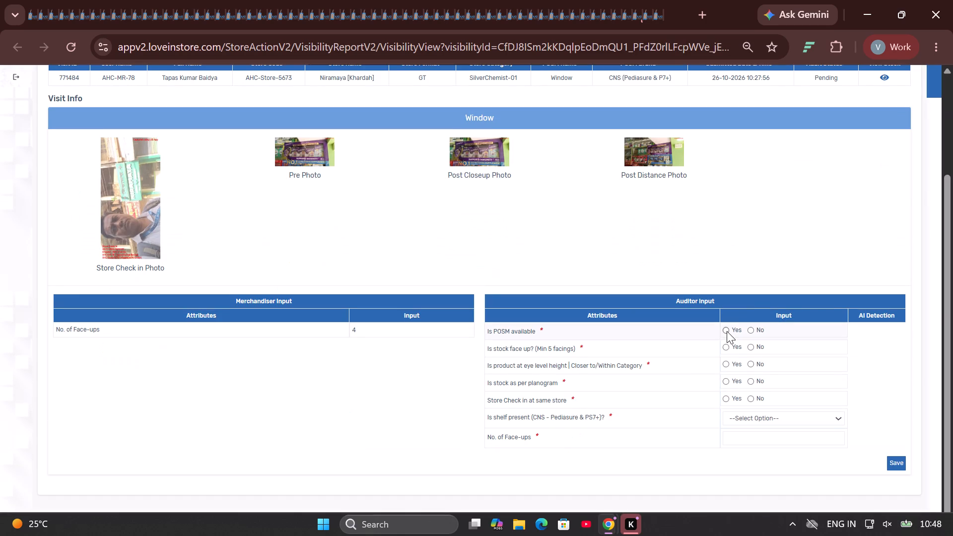
pyautogui.click(727, 331)
pyautogui.press('Tab')
pyautogui.press('space')
pyautogui.press('Tab')
pyautogui.press('Right')
pyautogui.hotkey('shift', 'Tab')
pyautogui.press('Right')
pyautogui.press('Tab')
pyautogui.press('space')
pyautogui.press('Tab')
pyautogui.press('space')
pyautogui.press('space')
pyautogui.press('Tab')
# For visit 771484, set shelf present to Yes (Silver & Gold) and No. of Face-ups to 4.
pyautogui.press('Tab')
pyautogui.press('Right')
pyautogui.press('Tab')
pyautogui.press('4')
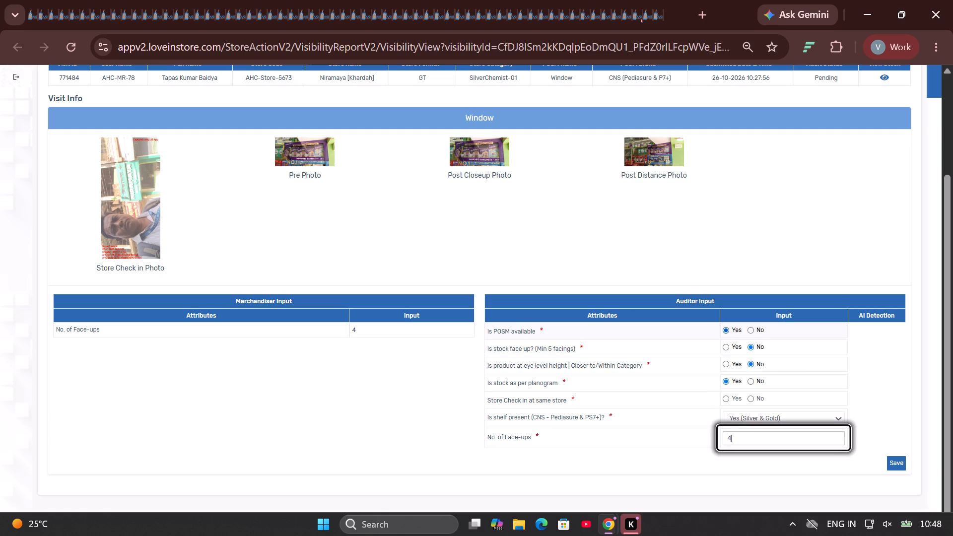
# Answer Yes for store check-in at same store on visit 771484 and save the audit.
pyautogui.hotkey('shift', 'Tab')
pyautogui.hotkey('shift', 'Tab')
pyautogui.press('space')
pyautogui.press('Tab')
pyautogui.press('Tab')
pyautogui.press('Tab')
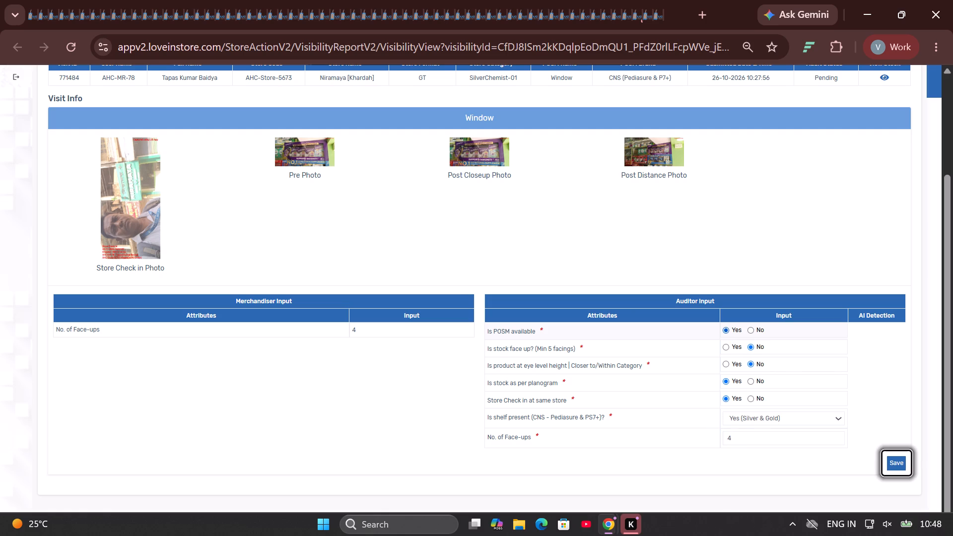
pyautogui.press('space')
# On visit 771482, answer Yes for POSM available, stock face up, planogram and same-store check-in, and No for eye level.
pyautogui.hotkey('ctrl', 'Tab')
pyautogui.scroll(-3, 727, 331)
pyautogui.click(727, 331)
pyautogui.press('Tab')
pyautogui.press('space')
pyautogui.press('Tab')
pyautogui.press('Right')
pyautogui.press('Tab')
pyautogui.press('space')
pyautogui.press('Tab')
pyautogui.press('space')
# For visit 771482, set shelf present to Yes (Silver & Gold) and No. of Face-ups to 6, and save the audit.
pyautogui.press('Tab')
pyautogui.press('Right')
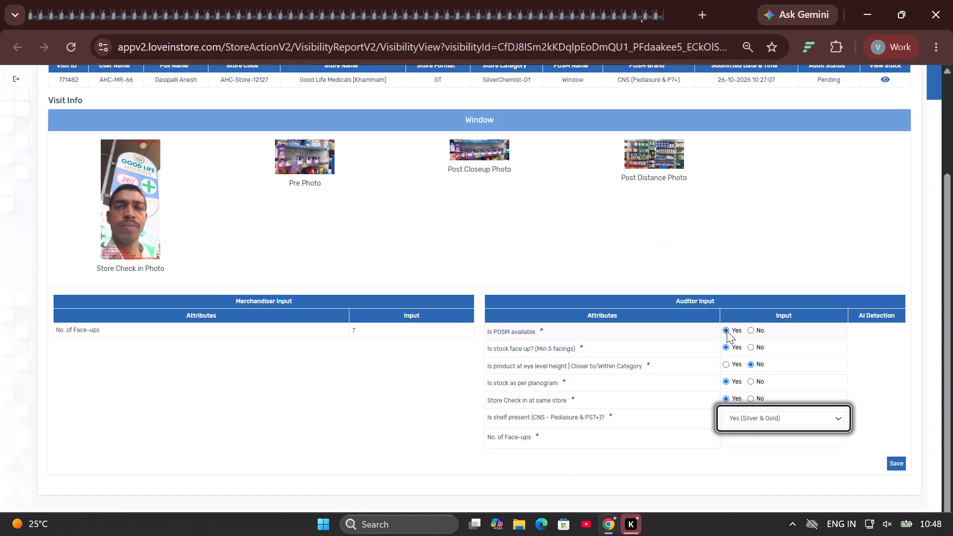
pyautogui.press('Tab')
pyautogui.press('6')
pyautogui.press('Tab')
pyautogui.press('space')
# On visit 771480, answer Yes for POSM available, stock face up, planogram and same-store check-in, and No for eye level.
pyautogui.hotkey('ctrl', 'Tab')
pyautogui.scroll(-4, 727, 331)
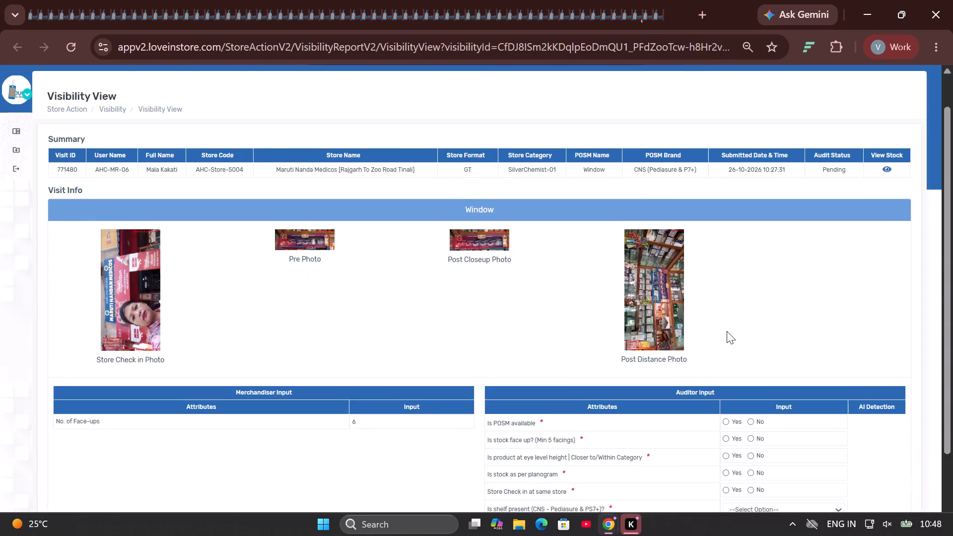
pyautogui.click(727, 331)
pyautogui.press('Tab')
pyautogui.press('space')
pyautogui.press('Tab')
pyautogui.press('Right')
pyautogui.press('Tab')
pyautogui.press('space')
pyautogui.press('Tab')
pyautogui.press('space')
# For visit 771480, set shelf present to Yes (Silver & Gold) and No. of Face-ups to 6, and save the audit.
pyautogui.press('Tab')
pyautogui.press('Right')
pyautogui.press('Tab')
pyautogui.press('6')
pyautogui.press('Tab')
pyautogui.press('space')
# On visit 771479, answer Yes for POSM available, eye level and planogram, and No for stock face up and same-store check-in.
pyautogui.hotkey('ctrl', 'Tab')
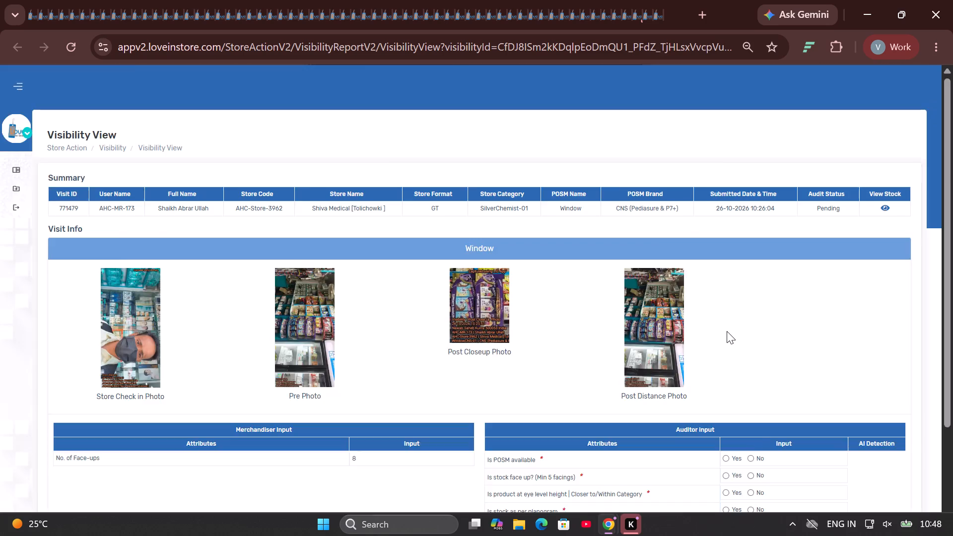
pyautogui.scroll(-3, 727, 331)
pyautogui.tripleClick(727, 331)
pyautogui.press('Tab')
pyautogui.press('Right')
pyautogui.press('Tab')
pyautogui.press('space')
pyautogui.press('Tab')
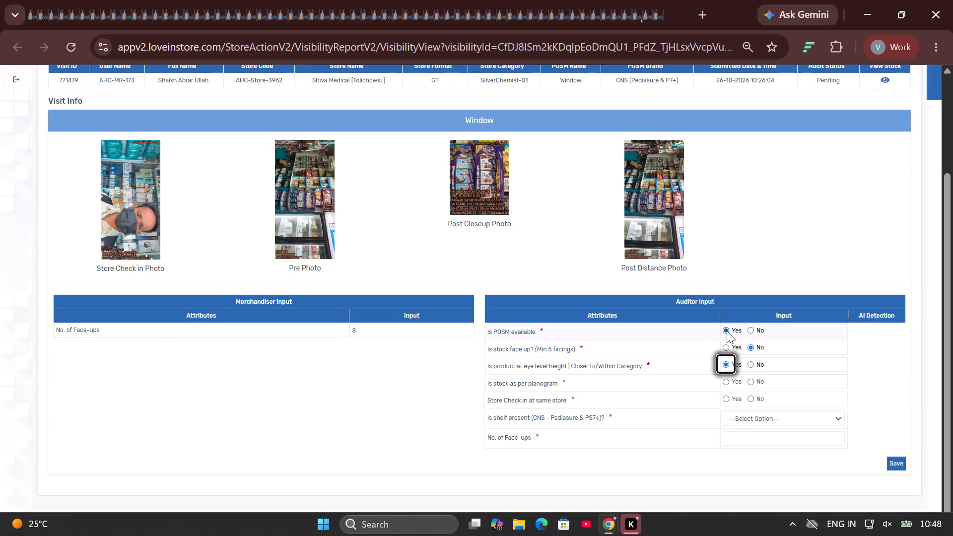
pyautogui.press('space')
pyautogui.press('Tab')
pyautogui.press('Right')
# For visit 771479, set shelf present to Yes (Silver & Gold) and No. of Face-ups to 4, and save the audit.
pyautogui.press('Tab')
pyautogui.press('Right')
pyautogui.press('Tab')
pyautogui.press('4')
pyautogui.press('Tab')
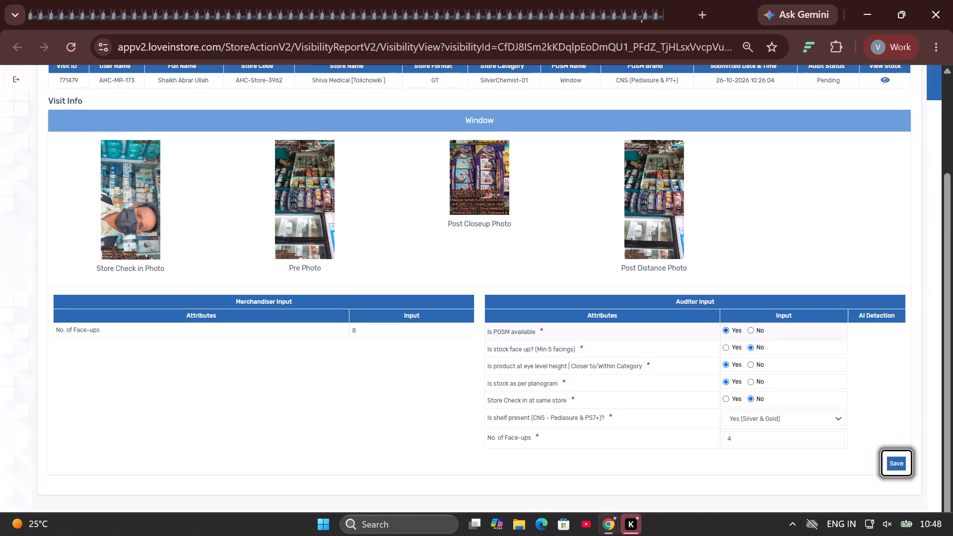
pyautogui.press('space')
# On visit 771475, answer Yes for POSM available, stock face up and planogram, and No for eye level.
pyautogui.hotkey('ctrl', 'Tab')
pyautogui.scroll(-2, 727, 331)
pyautogui.click(727, 331)
pyautogui.press('Tab')
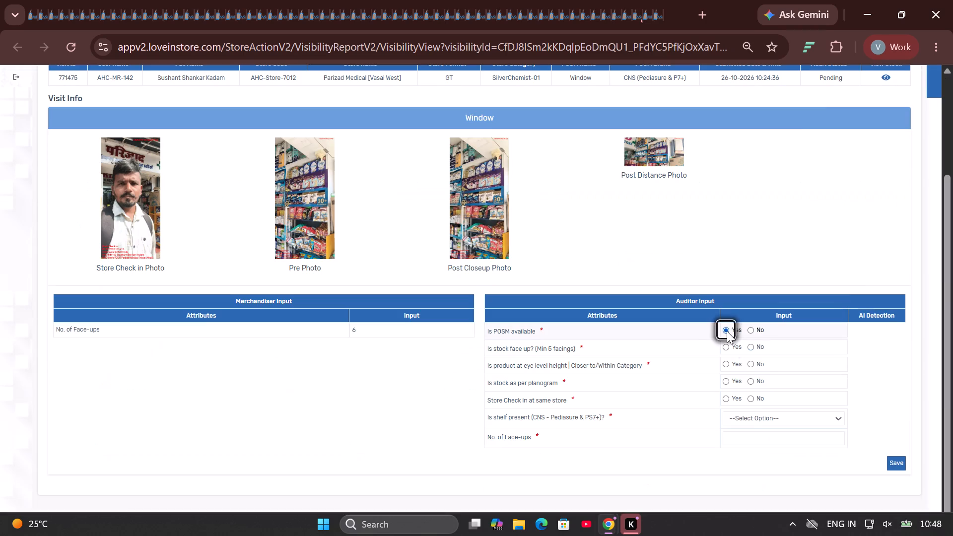
pyautogui.press('Right')
pyautogui.press('Tab')
pyautogui.press('Right')
pyautogui.hotkey('shift', 'Tab')
pyautogui.press('Right')
pyautogui.press('Tab')
pyautogui.press('space')
pyautogui.press('Tab')
pyautogui.press('space')
pyautogui.press('space')
pyautogui.press('Tab')
# For visit 771475, set shelf present to Yes (Silver & Gold) and No. of Face-ups to 6, and try to save the audit.
pyautogui.press('Tab')
pyautogui.press('Right')
pyautogui.press('Tab')
pyautogui.press('6')
pyautogui.press('Tab')
pyautogui.press('space')
pyautogui.hotkey('ctrl', 'Tab')
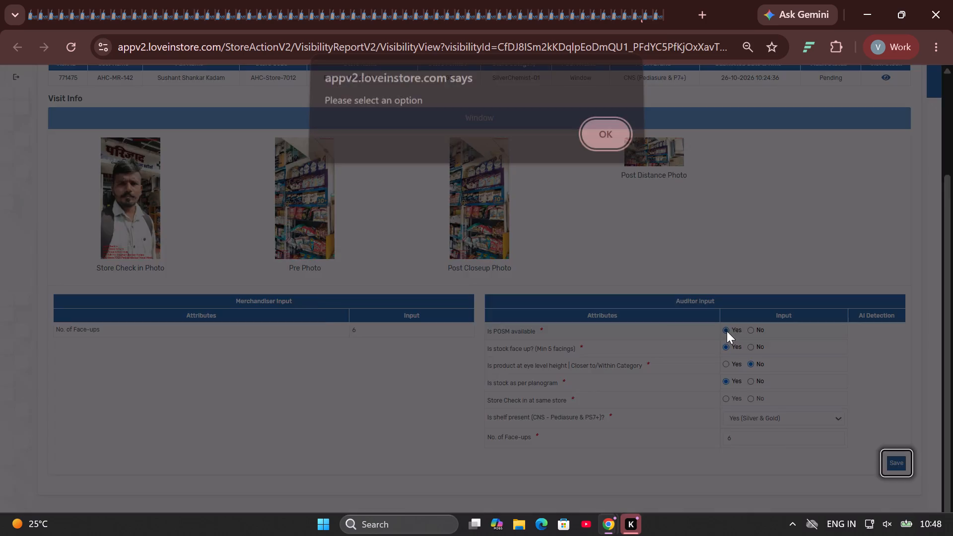
# On visit 771472, answer Yes for POSM available, planogram and same-store check-in, and No for stock face up and eye level.
pyautogui.scroll(-3, 727, 331)
pyautogui.click(727, 331)
pyautogui.press('Tab')
pyautogui.press('Right')
pyautogui.press('Tab')
pyautogui.press('Right')
pyautogui.press('Tab')
pyautogui.press('space')
pyautogui.press('Tab')
pyautogui.press('space')
# For visit 771472, set shelf present to Yes (Silver & Gold) and No. of Face-ups to 4, and save the audit.
pyautogui.press('Tab')
pyautogui.press('Right')
pyautogui.press('Tab')
pyautogui.press('4')
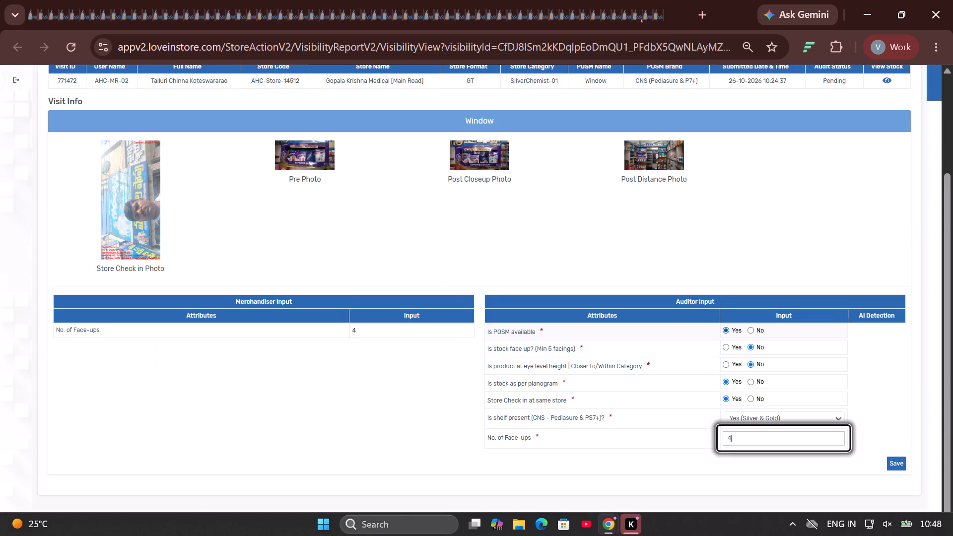
pyautogui.press('Tab')
pyautogui.press('space')
# On visit 771471, answer Yes for POSM available, planogram and same-store check-in, and No for stock face up and eye level.
pyautogui.hotkey('ctrl', 'Tab')
pyautogui.scroll(-4, 727, 331)
pyautogui.click(727, 331)
pyautogui.press('Tab')
pyautogui.press('Right')
pyautogui.press('Tab')
pyautogui.press('Right')
pyautogui.press('Tab')
pyautogui.press('space')
pyautogui.press('Tab')
pyautogui.press('space')
# For visit 771471, set shelf present to Yes (Silver & Gold) and No. of Face-ups to 4, and save the audit.
pyautogui.press('Tab')
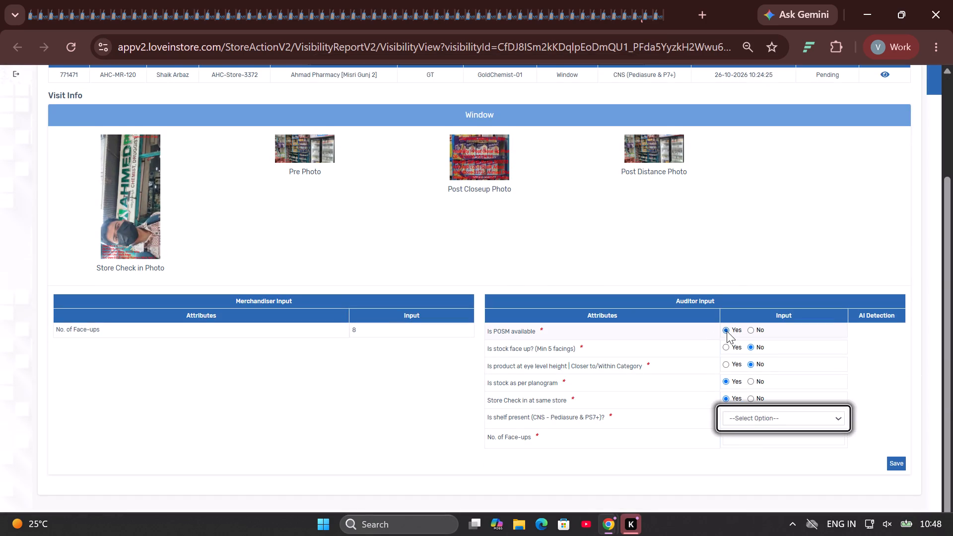
pyautogui.press('Right')
pyautogui.press('Tab')
pyautogui.press('4')
pyautogui.press('Tab')
pyautogui.press('space')
# On visit 771469, answer Yes for POSM available, planogram and same-store check-in, and No for stock face up and eye level.
pyautogui.hotkey('ctrl', 'Tab')
pyautogui.scroll(-3, 727, 331)
pyautogui.click(727, 331)
pyautogui.press('Tab')
pyautogui.press('Right')
pyautogui.press('Tab')
pyautogui.press('Right')
pyautogui.press('Tab')
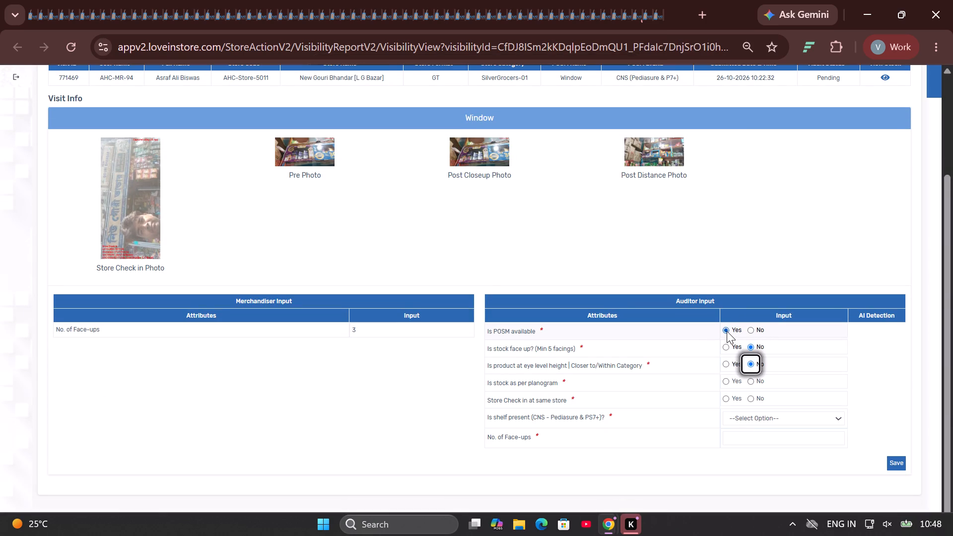
pyautogui.press('space')
pyautogui.press('Tab')
pyautogui.press('space')
# For visit 771469, set shelf present to Yes (Silver & Gold) and No. of Face-ups to 3, and save the audit.
pyautogui.press('Tab')
pyautogui.press('Right')
pyautogui.press('Tab')
pyautogui.press('3')
pyautogui.press('Tab')
pyautogui.press('space')
# On visit 771464, answer Yes for POSM available, stock face up, planogram and same-store check-in, and No for eye level.
pyautogui.hotkey('ctrl', 'Tab')
pyautogui.scroll(-3, 727, 331)
pyautogui.click(727, 331)
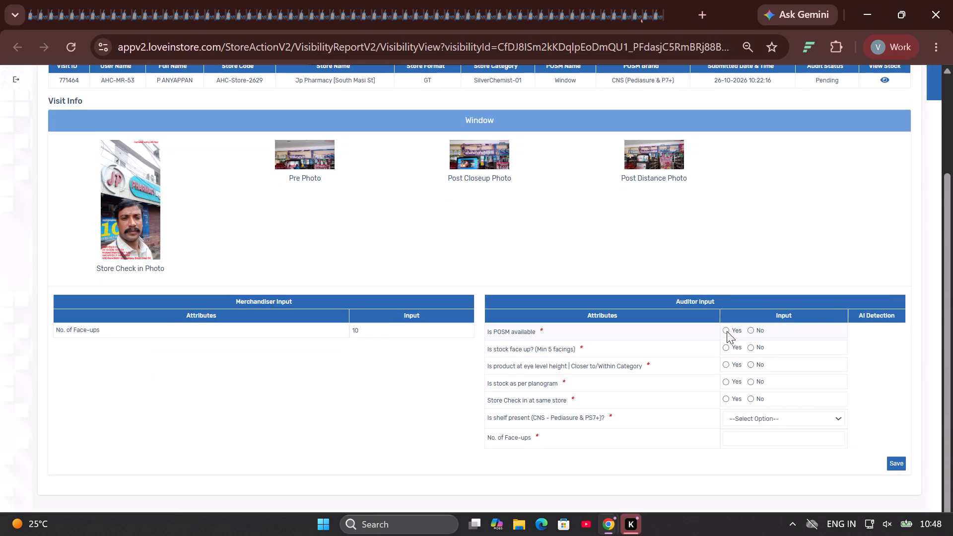
pyautogui.press('Tab')
pyautogui.press('space')
pyautogui.press('Tab')
pyautogui.press('Right')
pyautogui.press('Tab')
pyautogui.press('space')
pyautogui.press('Tab')
pyautogui.press('space')
# For visit 771464, set shelf present to Yes (Silver & Gold) and No. of Face-ups to 8, and save the audit.
pyautogui.press('Tab')
pyautogui.press('Right')
pyautogui.press('Tab')
pyautogui.press('8')
pyautogui.press('Tab')
pyautogui.press('space')
# On visit 771463, answer Yes for POSM available, planogram and same-store check-in, and No for stock face up and eye level.
pyautogui.hotkey('ctrl', 'Tab')
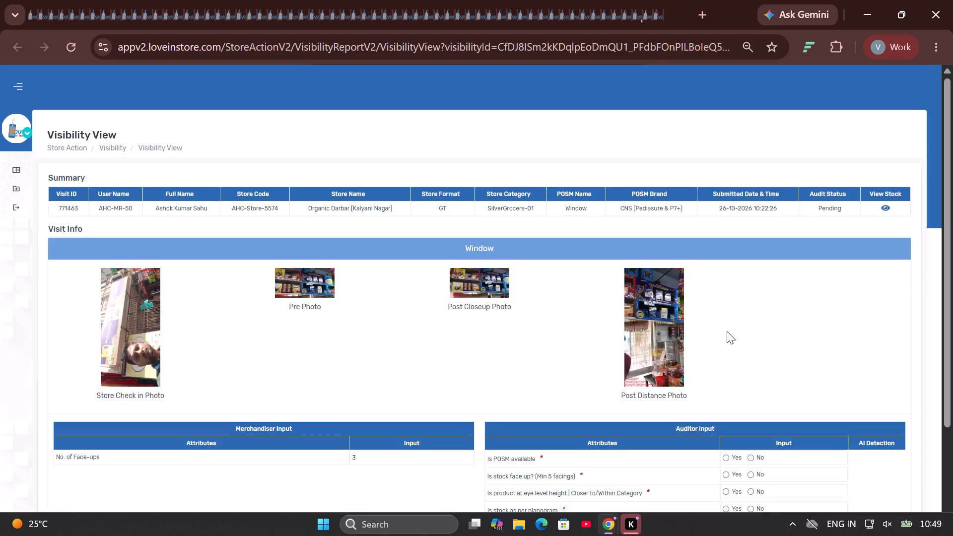
pyautogui.scroll(-2, 727, 331)
pyautogui.click(727, 331)
pyautogui.press('Tab')
pyautogui.press('Right')
pyautogui.press('Tab')
pyautogui.press('Right')
pyautogui.press('Tab')
pyautogui.press('space')
pyautogui.press('Tab')
pyautogui.press('space')
# For visit 771463, set shelf present to Yes (Silver & Gold) and No. of Face-ups to 3, and save the audit.
pyautogui.press('Tab')
pyautogui.press('Right')
pyautogui.press('Tab')
pyautogui.press('3')
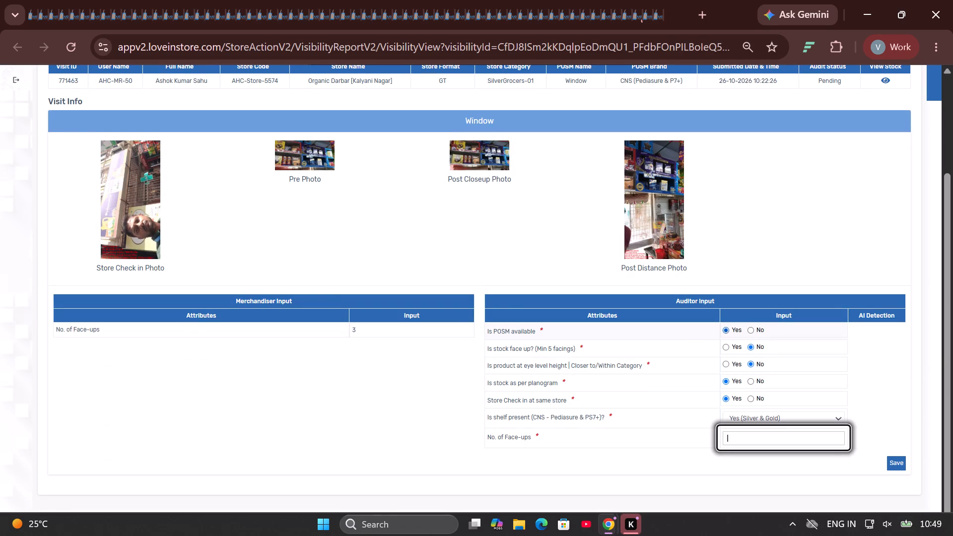
pyautogui.press('Tab')
pyautogui.press('space')
# On visit 771462, answer Yes for POSM available and same-store check-in, and No for stock face up, eye level and planogram.
pyautogui.hotkey('ctrl', 'Tab')
pyautogui.scroll(-3, 727, 331)
pyautogui.click(727, 331)
pyautogui.press('Tab')
pyautogui.press('Right')
pyautogui.press('Tab')
pyautogui.press('Right')
pyautogui.press('Tab')
pyautogui.press('Right')
pyautogui.press('Tab')
pyautogui.press('space')
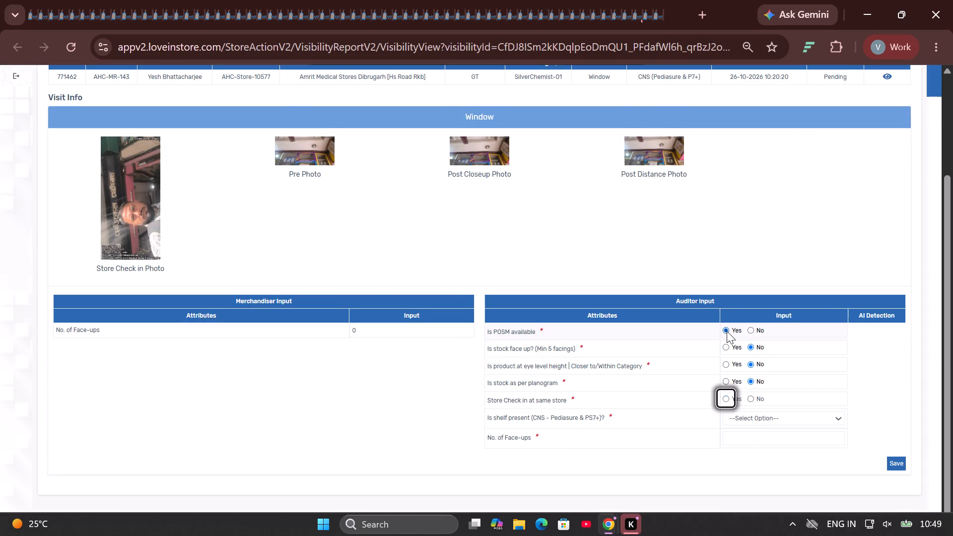
# For visit 771462, set shelf present to Yes (Silver & Gold) and No. of Face-ups to 0, and save the audit.
pyautogui.press('Tab')
pyautogui.press('Right')
pyautogui.press('Tab')
pyautogui.press('0')
pyautogui.press('Tab')
pyautogui.press('space')
# On the visit following 771462, answer Yes for POSM available, planogram and same-store check-in, and No for stock face up and eye level.
pyautogui.hotkey('ctrl', 'Tab')
pyautogui.scroll(-4, 727, 331)
pyautogui.click(727, 331)
pyautogui.press('Tab')
pyautogui.press('Right')
pyautogui.press('Tab')
pyautogui.press('Right')
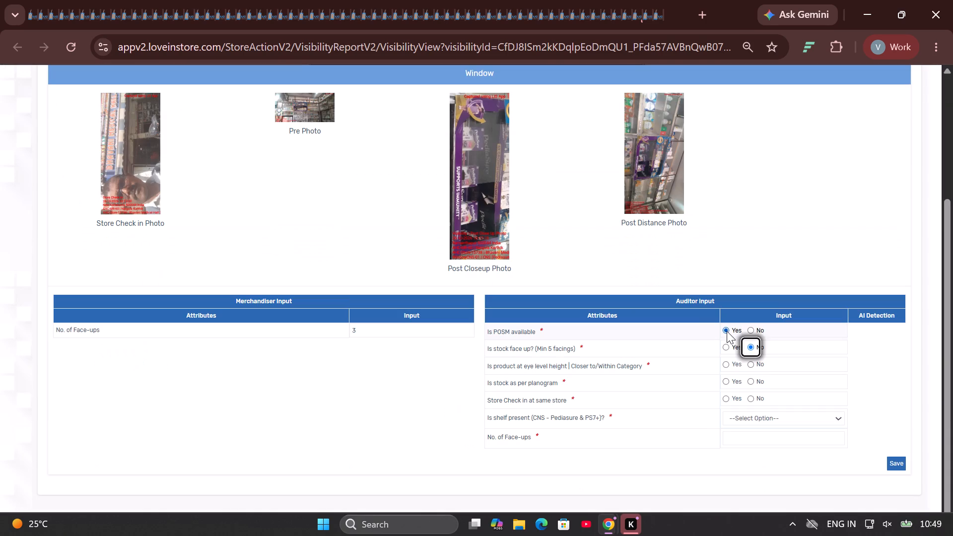
pyautogui.press('Tab')
pyautogui.press('space')
pyautogui.press('Tab')
pyautogui.press('space')
# For the visit following 771462, set shelf present to Yes (Silver & Gold) and No. of Face-ups to 3, and save the audit.
pyautogui.press('Tab')
pyautogui.press('Right')
pyautogui.press('Tab')
pyautogui.press('3')
pyautogui.press('Tab')
pyautogui.press('space')
# On visit 771457, answer Yes for POSM available and same-store check-in, and No for stock face up, eye level and planogram.
pyautogui.hotkey('ctrl', 'Tab')
pyautogui.scroll(-2, 727, 331)
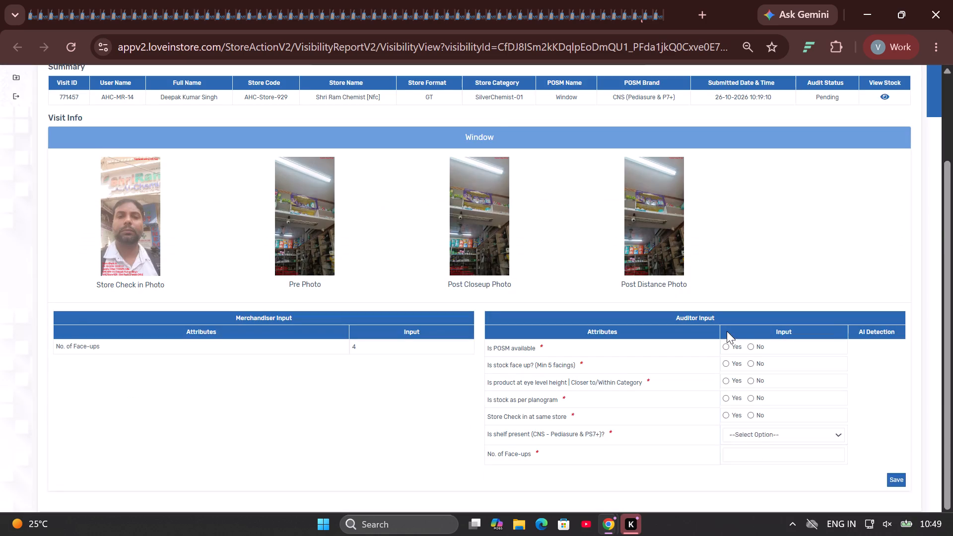
pyautogui.click(727, 331)
pyautogui.press('Tab')
pyautogui.press('Right')
pyautogui.press('Right')
pyautogui.press('Right')
pyautogui.press('Tab')
pyautogui.press('Right')
pyautogui.press('Tab')
pyautogui.press('Right')
pyautogui.press('Tab')
pyautogui.press('space')
# For visit 771457, set shelf present (CNS - Pediasure & PS7+) to Yes (Silver & Gold).
pyautogui.press('Tab')
pyautogui.press('space')
pyautogui.hotkey('shift', 'Tab')
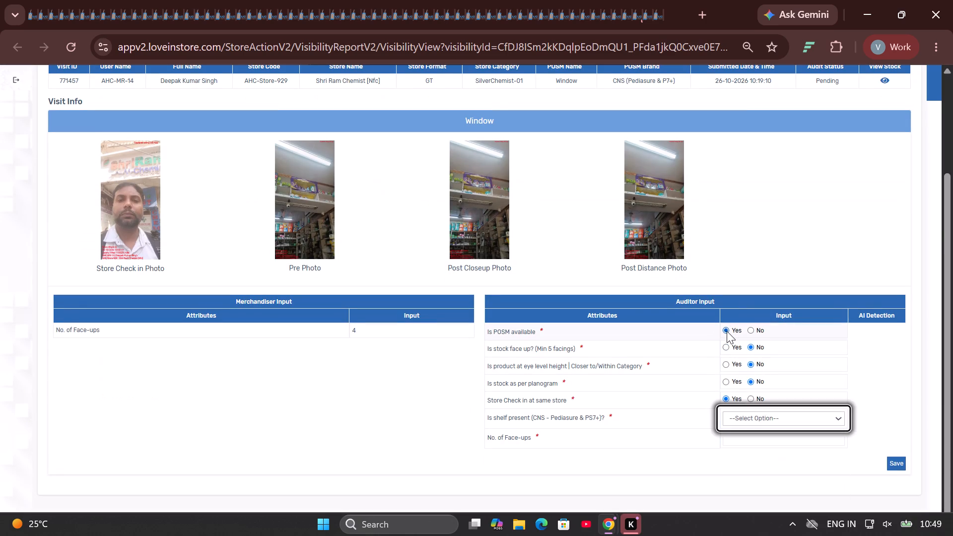
pyautogui.hotkey('shift', 'Tab')
pyautogui.hotkey('shift', 'Tab')
pyautogui.press('Tab')
pyautogui.press('Tab')
pyautogui.press('Right')
# Change visit 771457's answer for stock as per planogram to Yes.
pyautogui.hotkey('shift', 'Tab')
pyautogui.hotkey('shift', 'Tab')
pyautogui.press('Right')
# Set No. of Face-ups to 4 for visit 771457 and save the audit.
pyautogui.press('Tab')
pyautogui.press('Tab')
pyautogui.press('Tab')
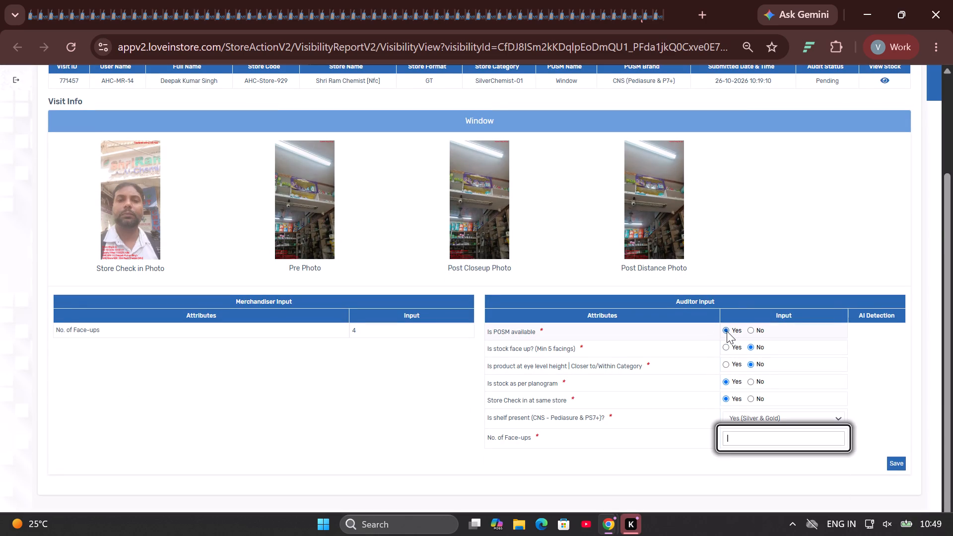
pyautogui.press('4')
pyautogui.press('Tab')
pyautogui.press('space')
# On visit 771456, answer Yes for POSM available and stock face up, and No for product at eye level height.
pyautogui.hotkey('ctrl', 'Tab')
pyautogui.scroll(-2, 727, 331)
pyautogui.press('Right')
pyautogui.press('Tab')
pyautogui.press('space')
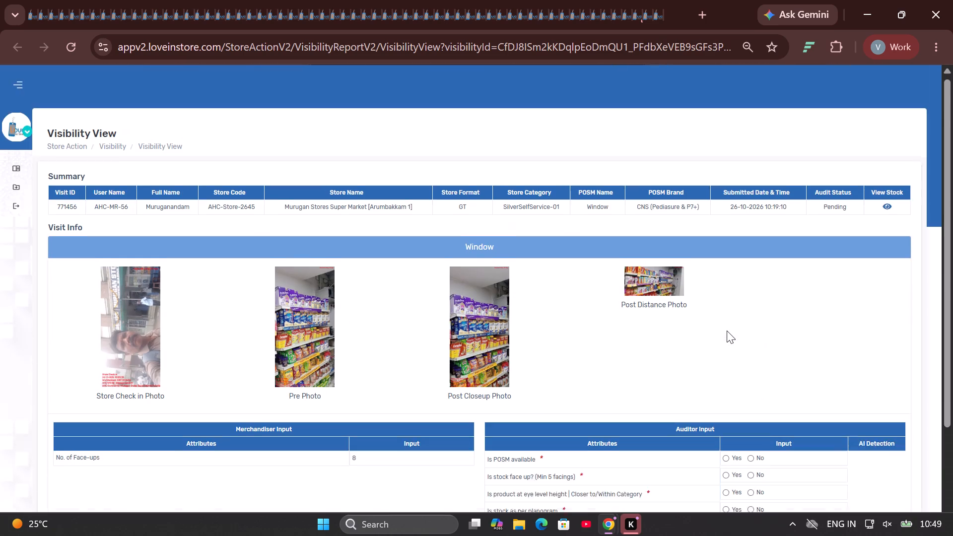
pyautogui.press('Tab')
pyautogui.press('Right')
pyautogui.scroll(-1, 727, 331)
pyautogui.click(727, 331)
pyautogui.press('Right')
pyautogui.press('Tab')
pyautogui.press('space')
pyautogui.press('Tab')
pyautogui.press('Right')
# Change visit 771456's POSM available answer to No and answer Yes for store check-in at same store.
pyautogui.hotkey('shift', 'Tab')
pyautogui.hotkey('shift', 'Tab')
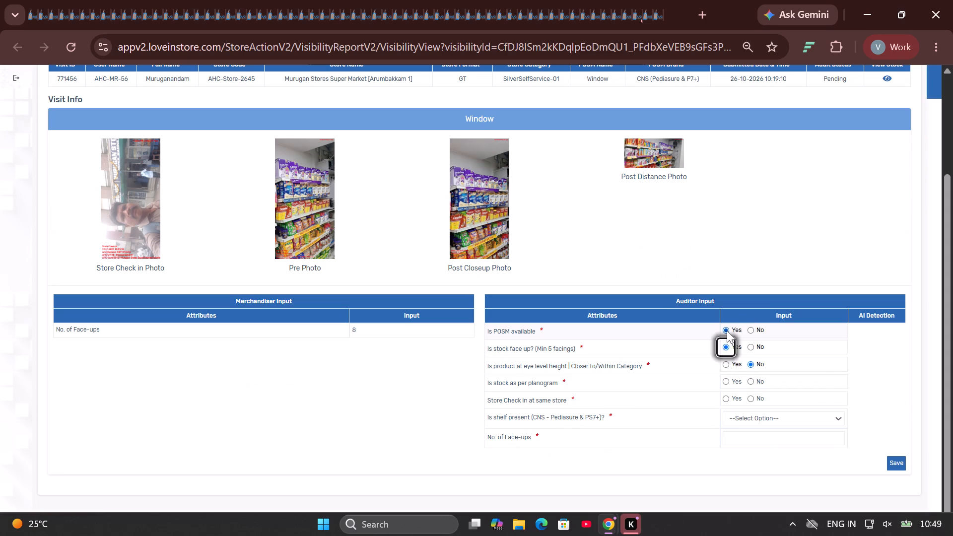
pyautogui.press('Right')
pyautogui.press('Tab')
pyautogui.press('space')
pyautogui.press('Tab')
pyautogui.press('space')
pyautogui.press('Tab')
pyautogui.press('Tab')
pyautogui.press('space')
pyautogui.press('Tab')
pyautogui.press('space')
# Answer Yes for stock as per planogram on visit 771456.
pyautogui.hotkey('shift', 'Tab')
pyautogui.hotkey('shift', 'Tab')
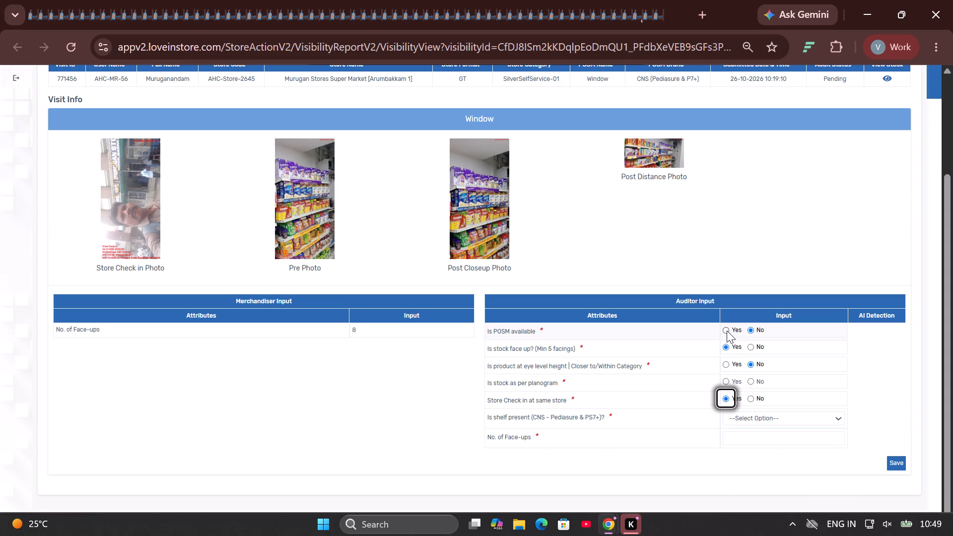
pyautogui.hotkey('shift', 'Tab')
pyautogui.press('space')
# For visit 771456, set shelf present to Yes (Silver & Gold) and No. of Face-ups to 8, and save the audit.
pyautogui.press('Tab')
pyautogui.press('Tab')
pyautogui.press('Right')
pyautogui.press('Tab')
pyautogui.press('8')
pyautogui.press('Tab')
pyautogui.press('space')
# On visit 771453, answer Yes to all five Yes/No auditor questions and set shelf present to Yes (Silver & Gold).
pyautogui.hotkey('ctrl', 'Tab')
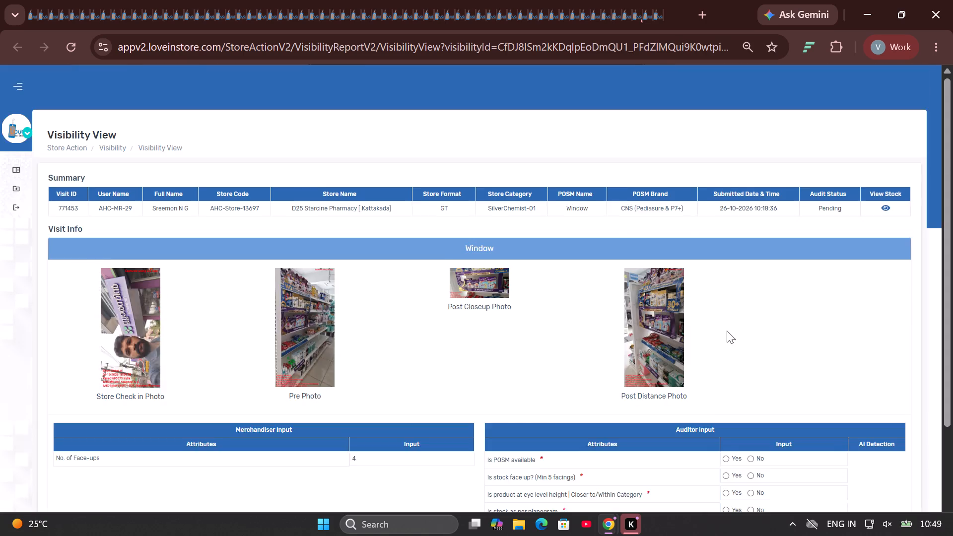
pyautogui.scroll(-2, 727, 331)
pyautogui.click(727, 331)
pyautogui.press('Tab')
pyautogui.press('space')
pyautogui.press('Tab')
pyautogui.press('space')
pyautogui.press('Tab')
pyautogui.press('space')
pyautogui.press('Tab')
pyautogui.press('space')
pyautogui.press('Tab')
pyautogui.press('Right')
# Change visit 771453's stock face up answer to No, keeping POSM available at Yes.
pyautogui.hotkey('shift', 'Tab')
pyautogui.hotkey('shift', 'Tab')
pyautogui.hotkey('shift', 'Tab')
pyautogui.hotkey('shift', 'Tab')
pyautogui.hotkey('shift', 'Tab')
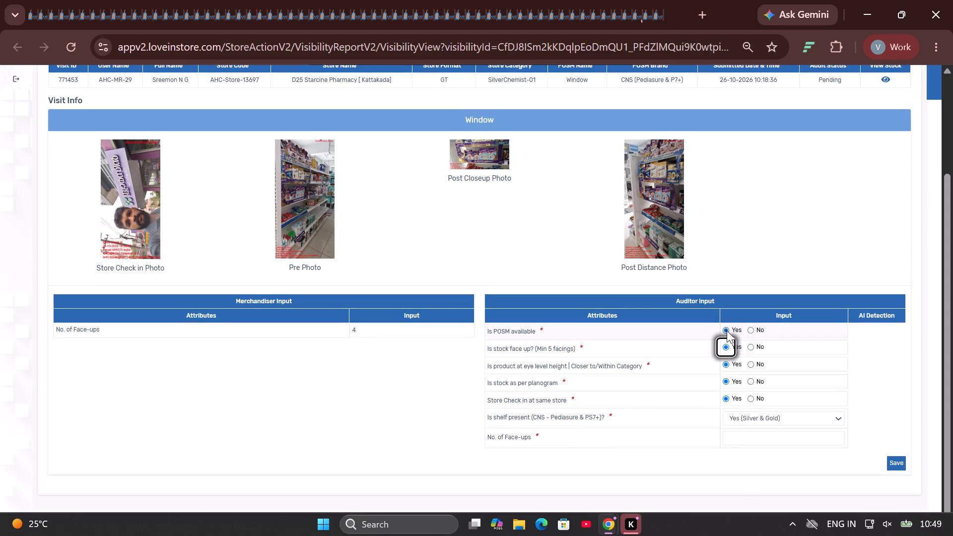
pyautogui.press('Right')
pyautogui.press('Tab')
pyautogui.press('Right')
pyautogui.hotkey('shift', 'Tab')
pyautogui.press('Right')
# Set No. of Face-ups to 4 for visit 771453 and save the audit.
pyautogui.press('Tab')
pyautogui.press('Tab')
pyautogui.press('Tab')
pyautogui.press('Tab')
pyautogui.press('Tab')
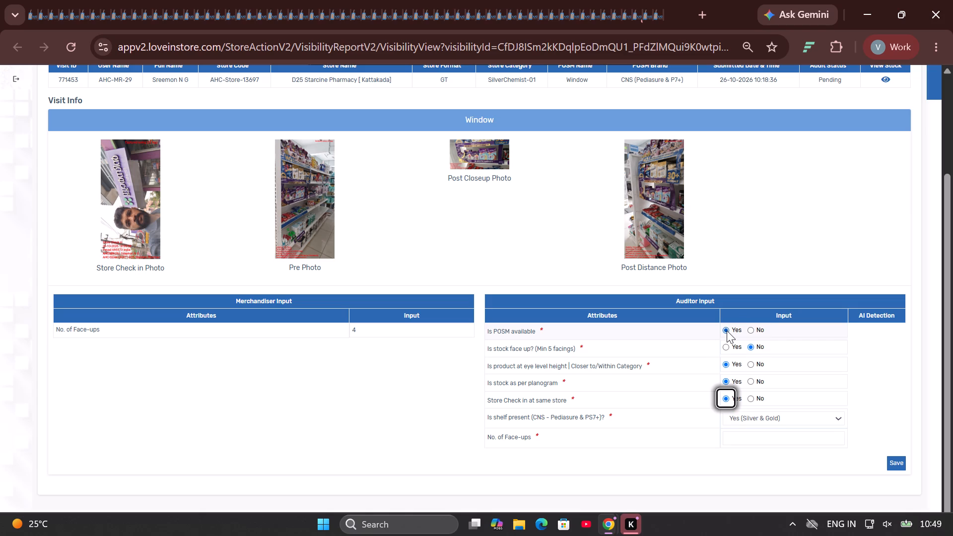
pyautogui.press('Tab')
pyautogui.press('4')
pyautogui.press('Tab')
pyautogui.press('space')
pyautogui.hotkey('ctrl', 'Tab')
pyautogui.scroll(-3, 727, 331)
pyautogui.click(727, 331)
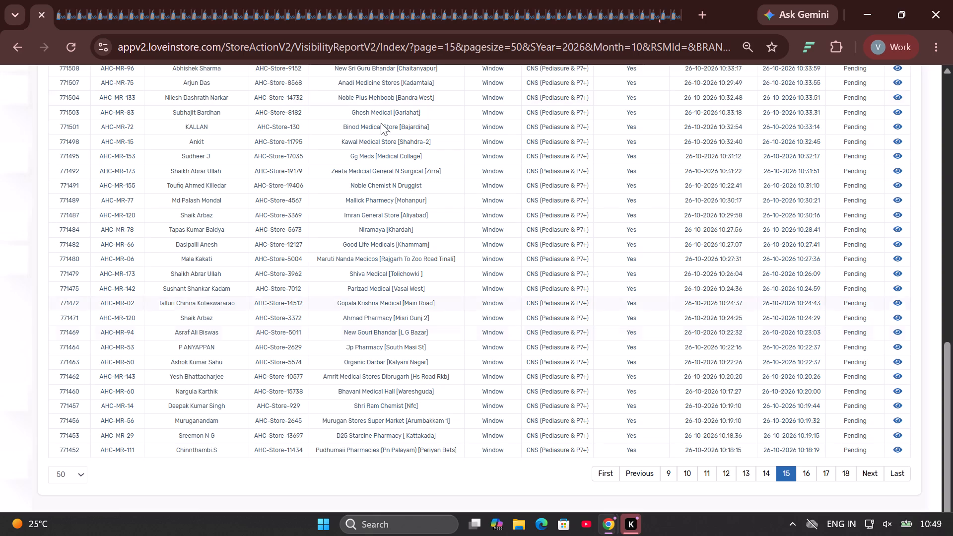
# Return to visit 771436, answer Yes for store check-in at same store, and save the audit again.
pyautogui.click(650, 16)
pyautogui.hotkey('ctrl', 'Tab')
pyautogui.press('space')
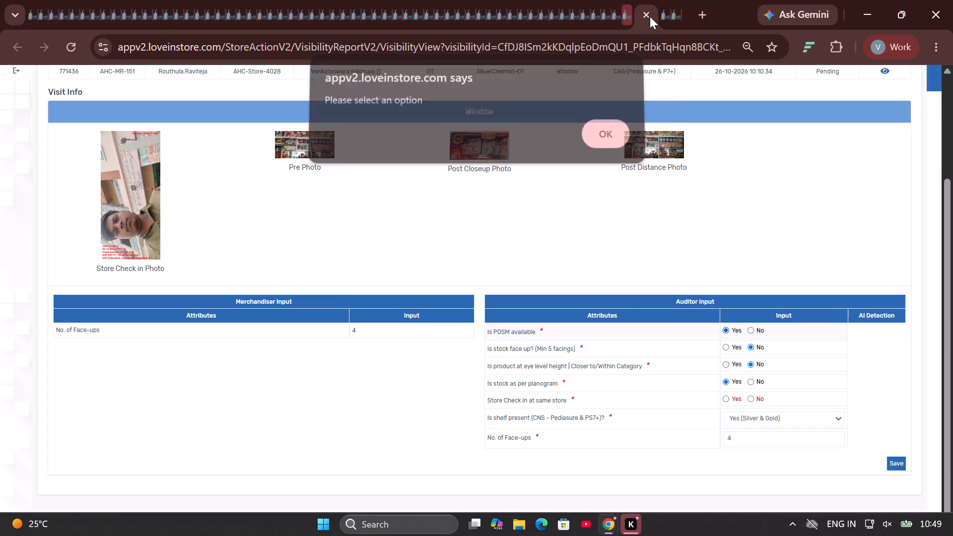
pyautogui.hotkey('shift', 'Tab')
pyautogui.hotkey('shift', 'Tab')
pyautogui.hotkey('shift', 'Tab')
pyautogui.press('space')
pyautogui.press('Tab')
pyautogui.press('Tab')
pyautogui.press('Tab')
pyautogui.press('space')
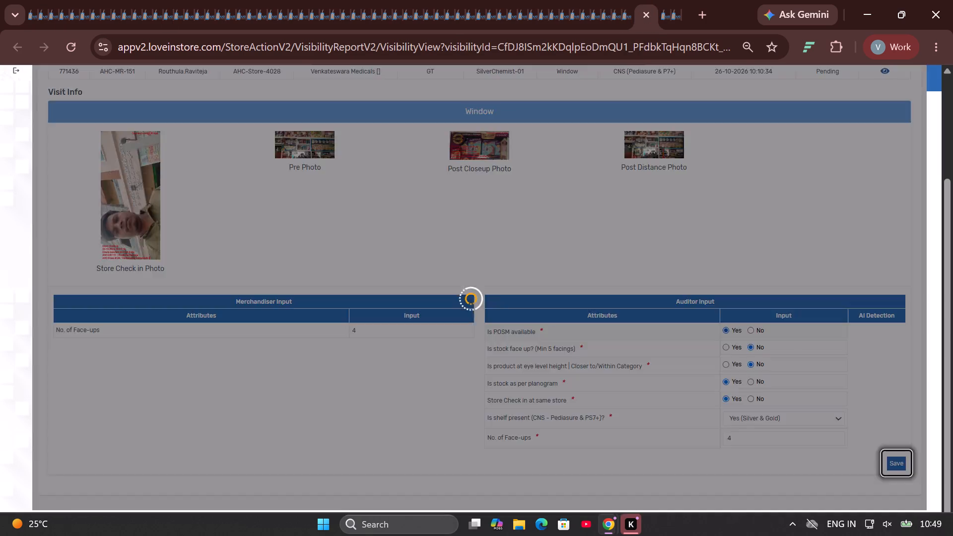
# Return to the visibility list, close all the other visit tabs, and reload the list.
pyautogui.hotkey('ctrl', '1')
pyautogui.rightClick(42, 29)
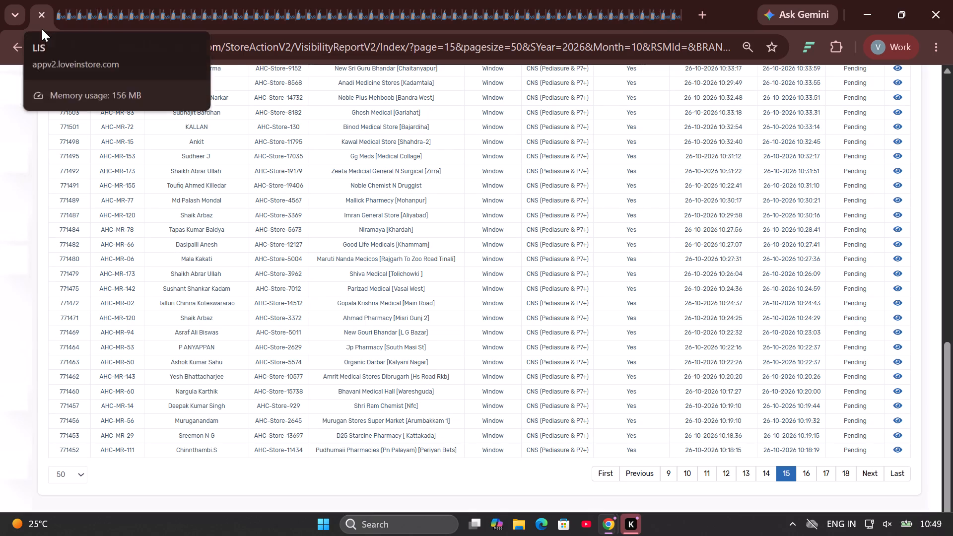
pyautogui.click(153, 389)
pyautogui.hotkey('ctrl', 'r')
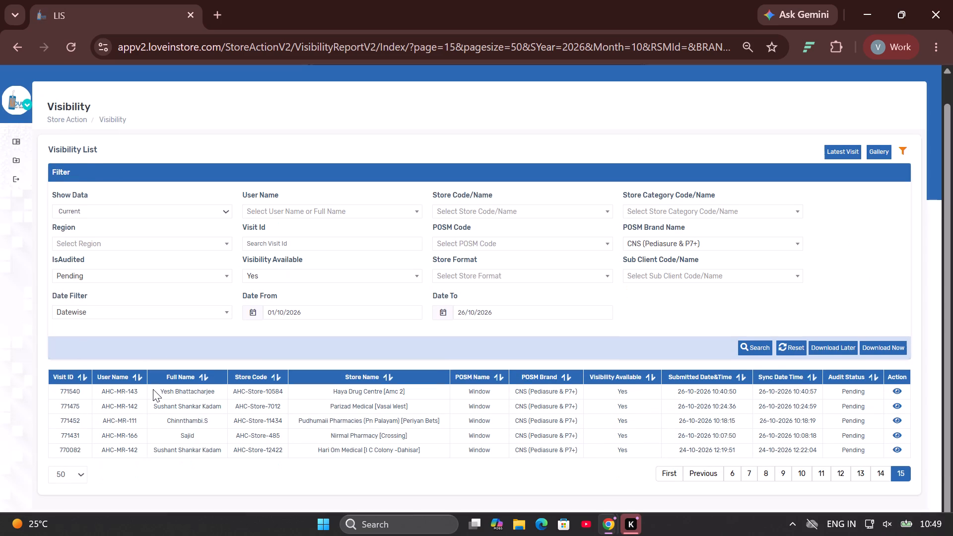
# Open the pending visits 771540, 771475, 771452, 771431 and 770082 in separate tabs.
pyautogui.keyDown('ctrl'); pyautogui.click(897, 392); pyautogui.keyUp('ctrl')
pyautogui.keyDown('ctrl'); pyautogui.click(897, 405); pyautogui.keyUp('ctrl')
pyautogui.keyDown('ctrl'); pyautogui.click(897, 422); pyautogui.keyUp('ctrl')
pyautogui.keyDown('ctrl'); pyautogui.click(897, 439); pyautogui.keyUp('ctrl')
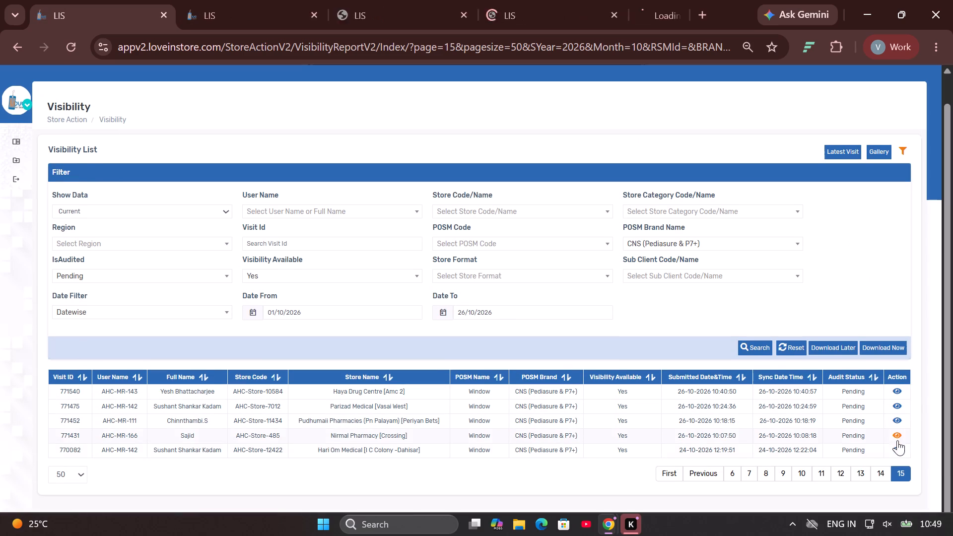
pyautogui.keyDown('ctrl'); pyautogui.click(897, 452); pyautogui.keyUp('ctrl')
# Go to page 14 of the pending visibility list.
pyautogui.click(887, 475)
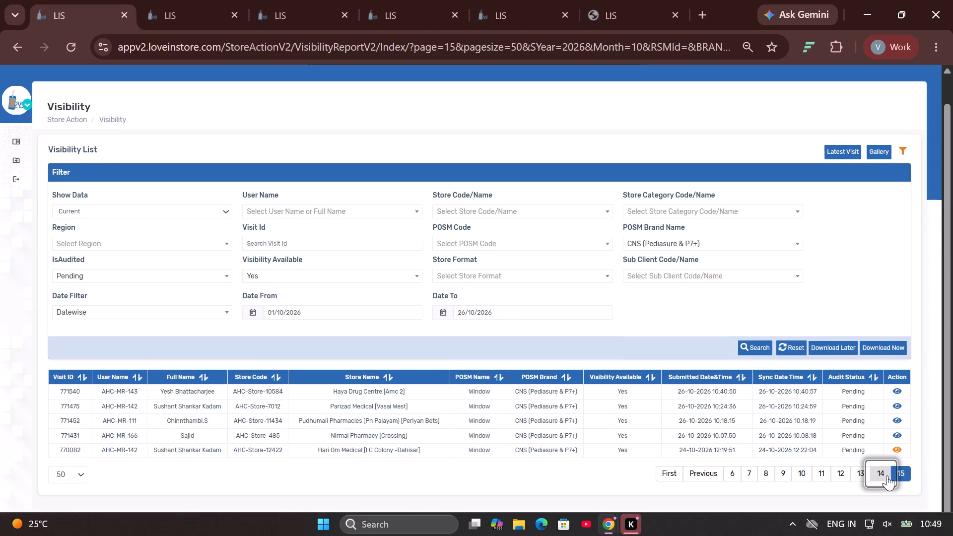